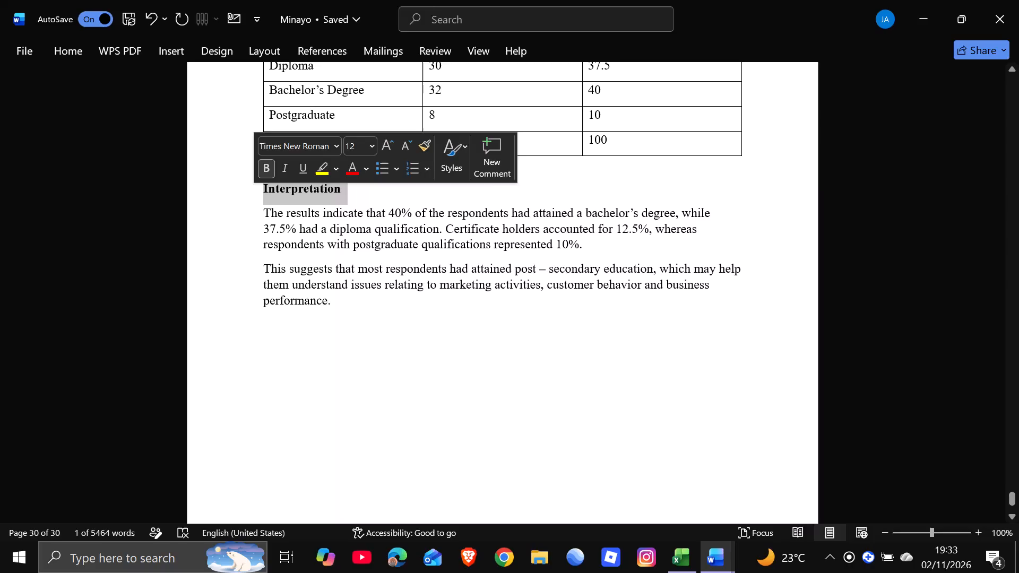
# Delete the extra space between "collecting" and "demographic" in the paragraph under 4.3 Demographic Statistics.
pyautogui.click(633, 384)
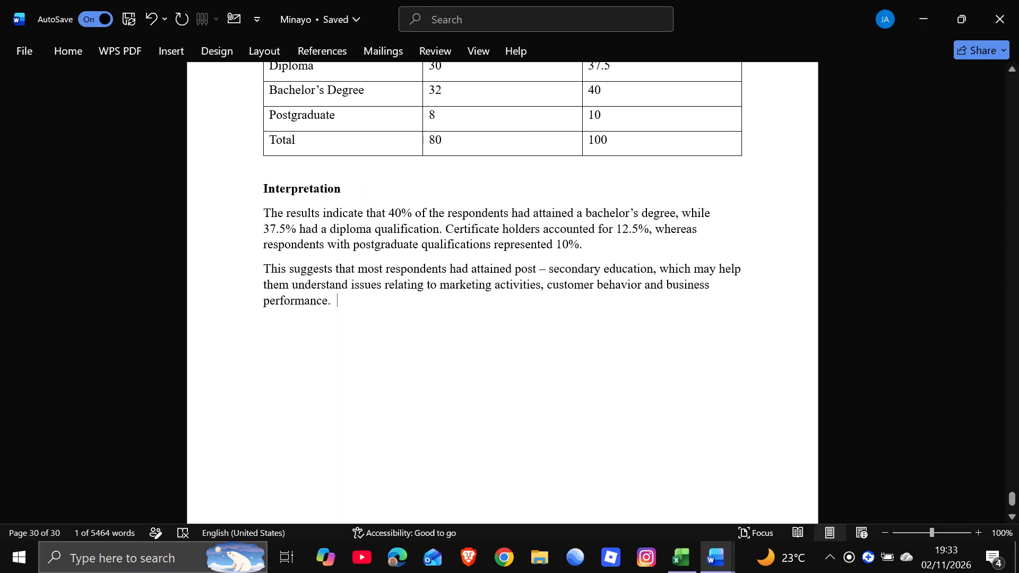
pyautogui.click(1013, 81)
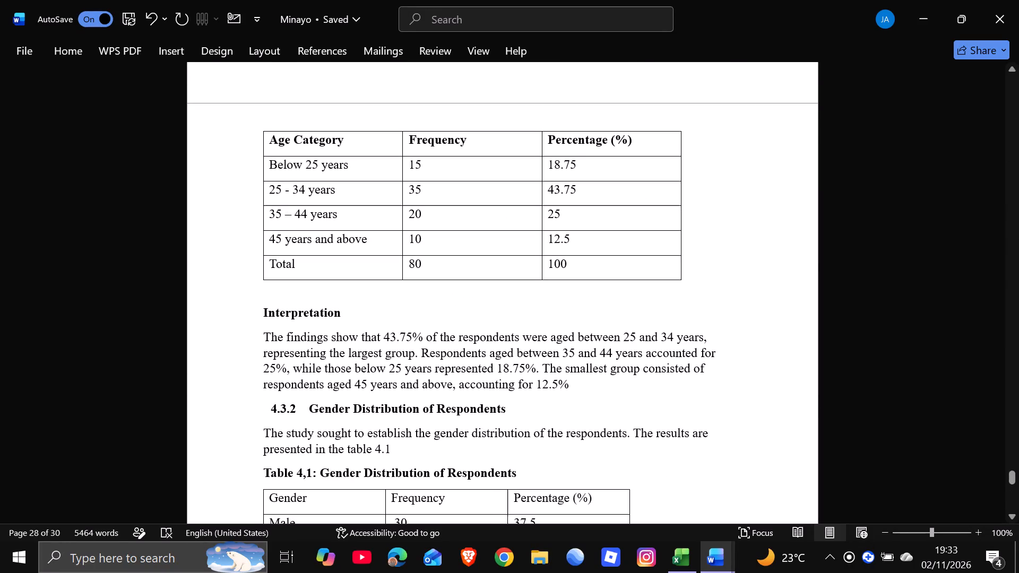
pyautogui.click(1013, 108)
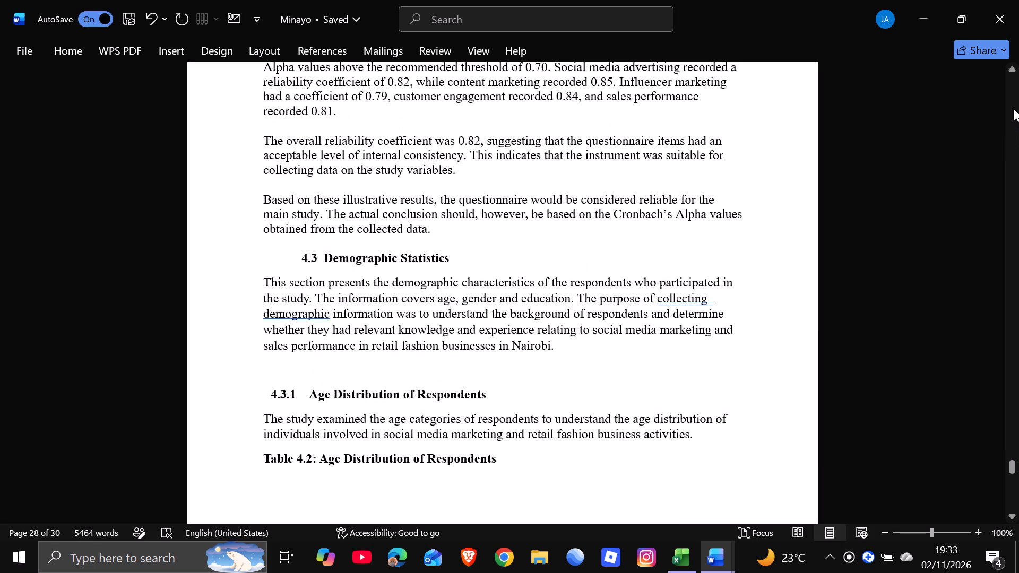
pyautogui.click(717, 303)
pyautogui.press('BackSpace')
# Make the "Interpretation" heading below the Gender Distribution of Respondents table bold.
pyautogui.press('Down')
pyautogui.press('Down')
pyautogui.press('Down')
pyautogui.press('Down')
pyautogui.press('Down')
pyautogui.press('Down')
pyautogui.press('Down')
pyautogui.press('Down')
pyautogui.press('Down')
pyautogui.press('Down')
pyautogui.press('Down')
pyautogui.press('Down')
pyautogui.press('Down')
pyautogui.press('Down')
pyautogui.press('Down')
pyautogui.press('Down')
pyautogui.press('Down')
pyautogui.press('Down')
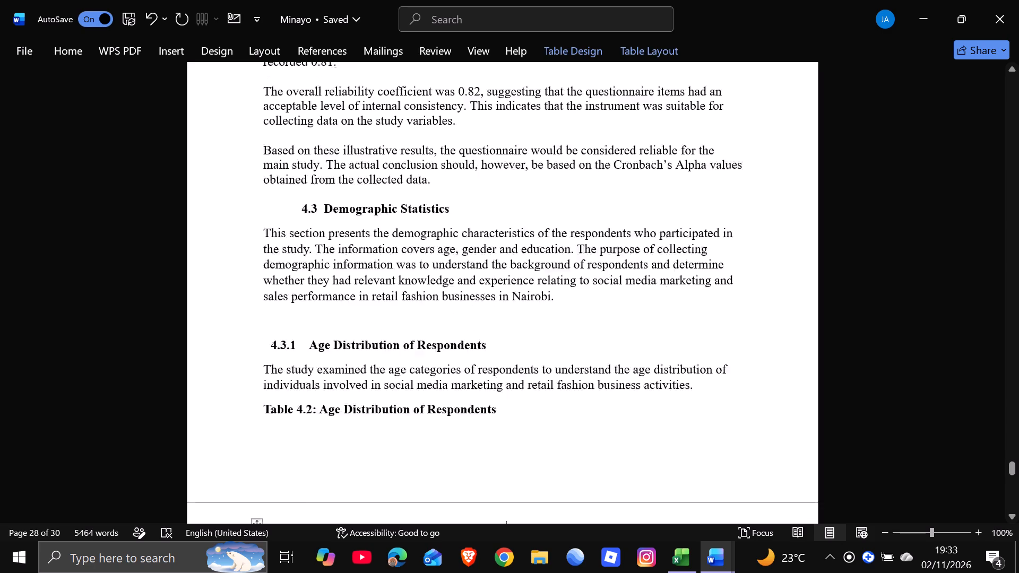
pyautogui.press('Down')
pyautogui.press('Down')
pyautogui.press('Down')
pyautogui.press('Down')
pyautogui.press('Down')
pyautogui.press('Down')
pyautogui.press('Down')
pyautogui.press('Down')
pyautogui.press('Down')
pyautogui.press('Down')
pyautogui.press('Down')
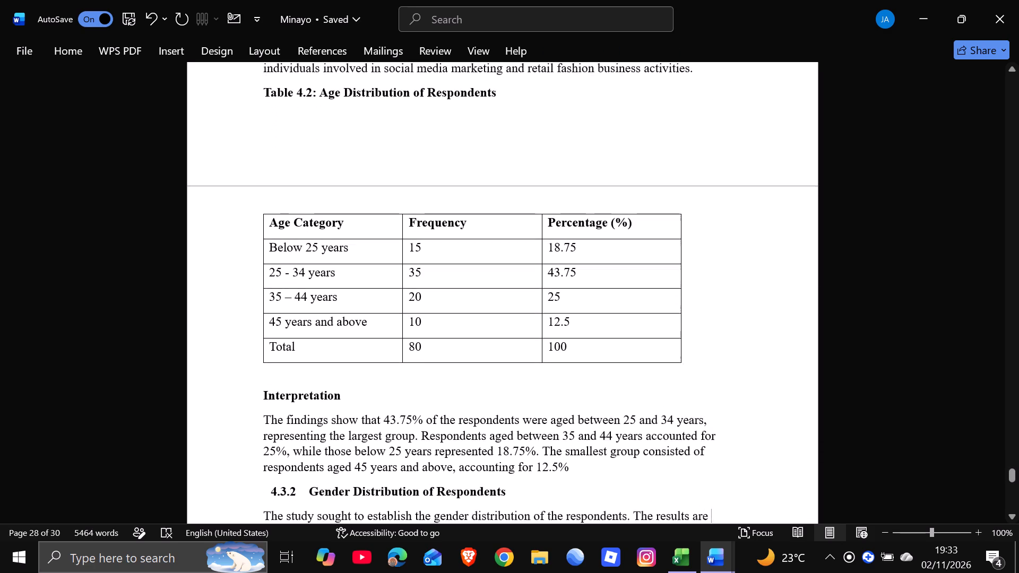
pyautogui.press('Down')
pyautogui.press('Down')
pyautogui.press('Down')
pyautogui.press('Down')
pyautogui.press('Down')
pyautogui.press('Down')
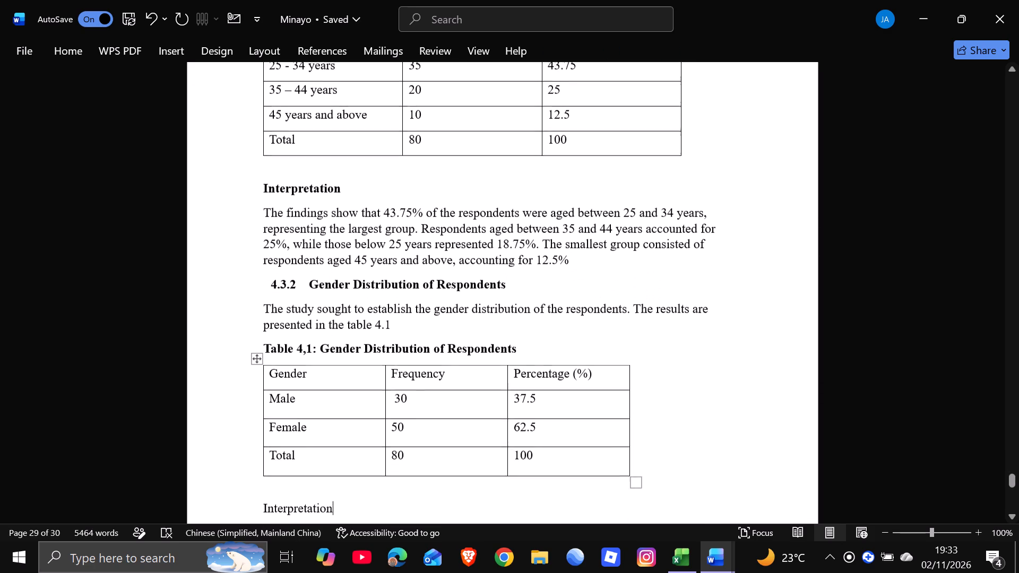
pyautogui.press('Down')
pyautogui.press('Down')
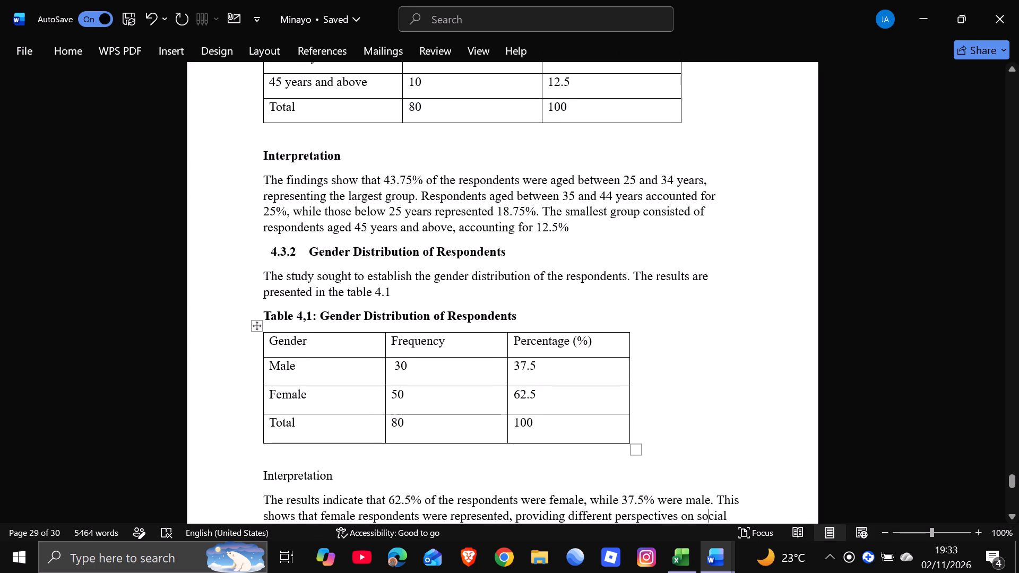
pyautogui.moveTo(346, 477); pyautogui.dragTo(261, 477)
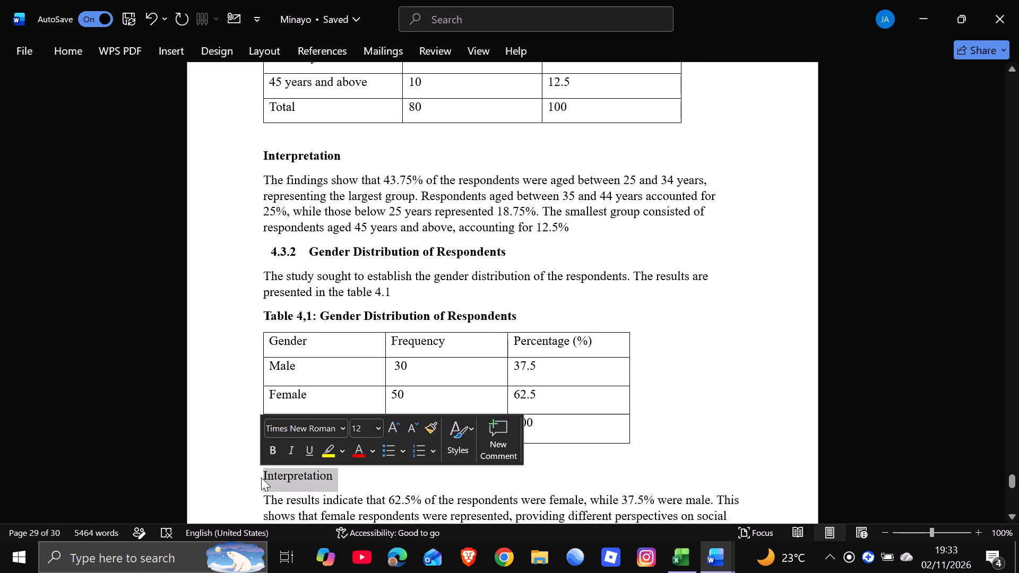
pyautogui.click(269, 455)
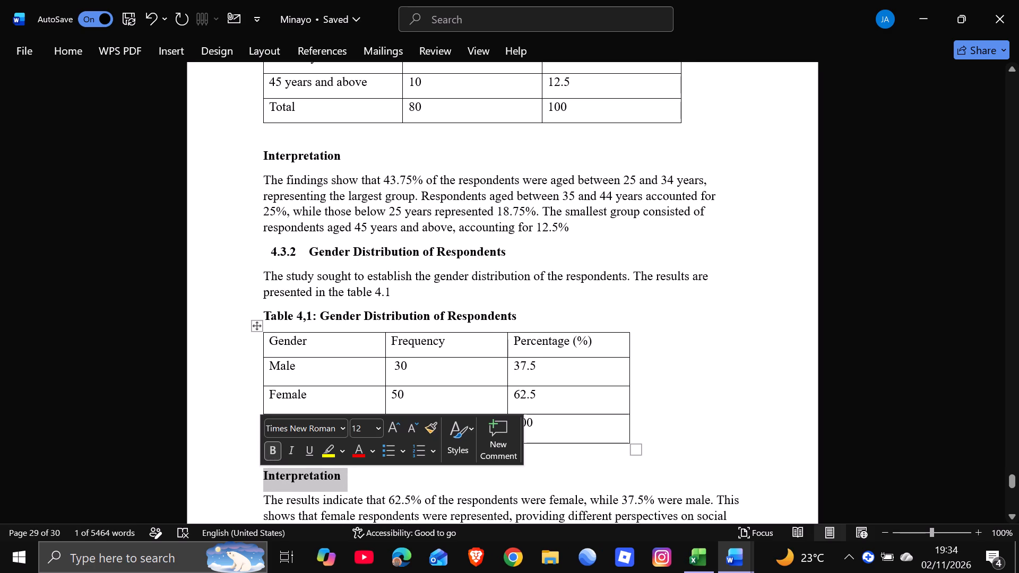
pyautogui.click(756, 290)
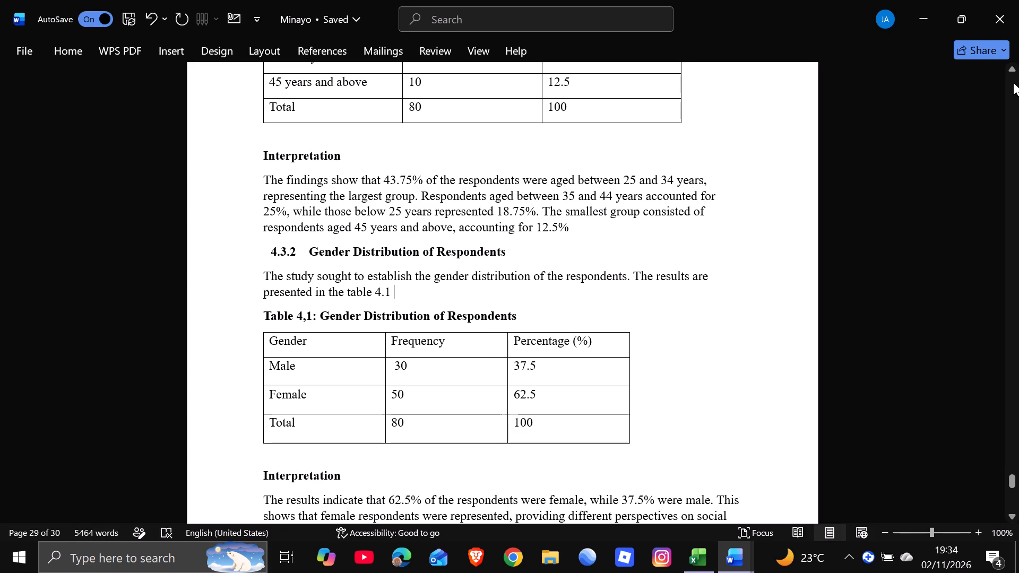
# Remove the blank line above the "2.1.3 AIDA Model" heading.
pyautogui.click(1012, 80)
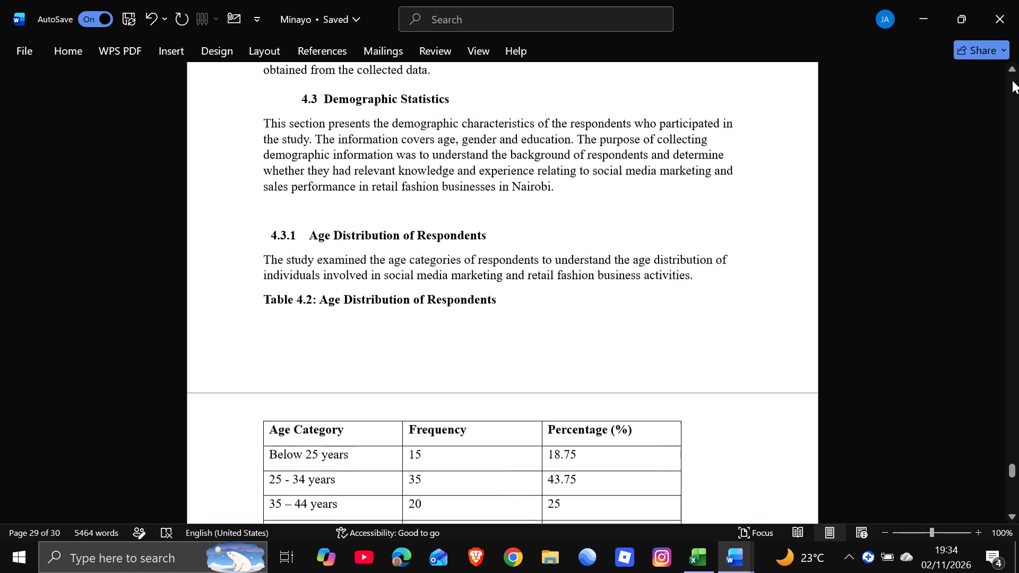
pyautogui.tripleClick(1012, 80)
pyautogui.tripleClick(1012, 80)
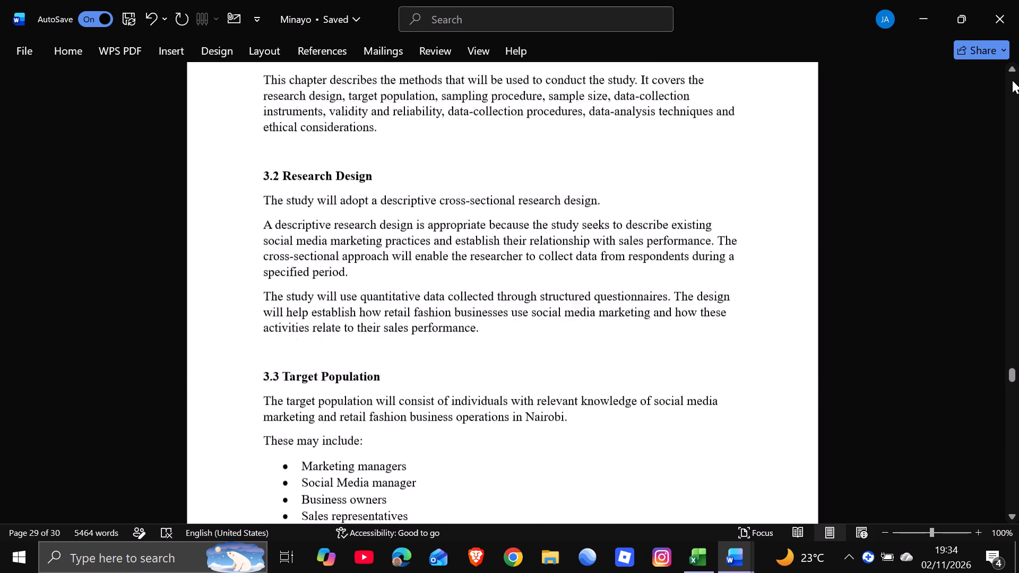
pyautogui.click(1012, 80)
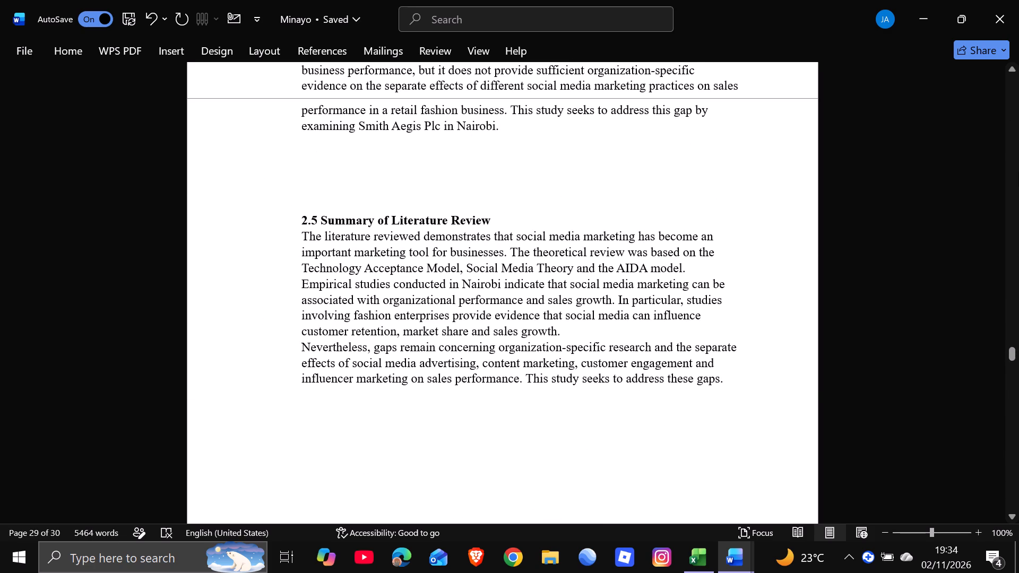
pyautogui.click(1015, 67)
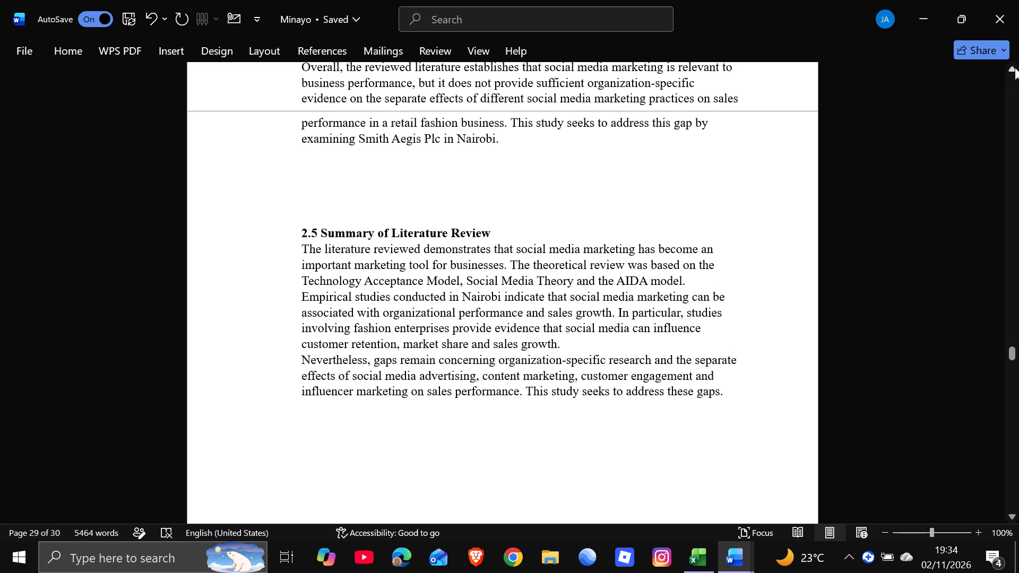
pyautogui.doubleClick(1015, 67)
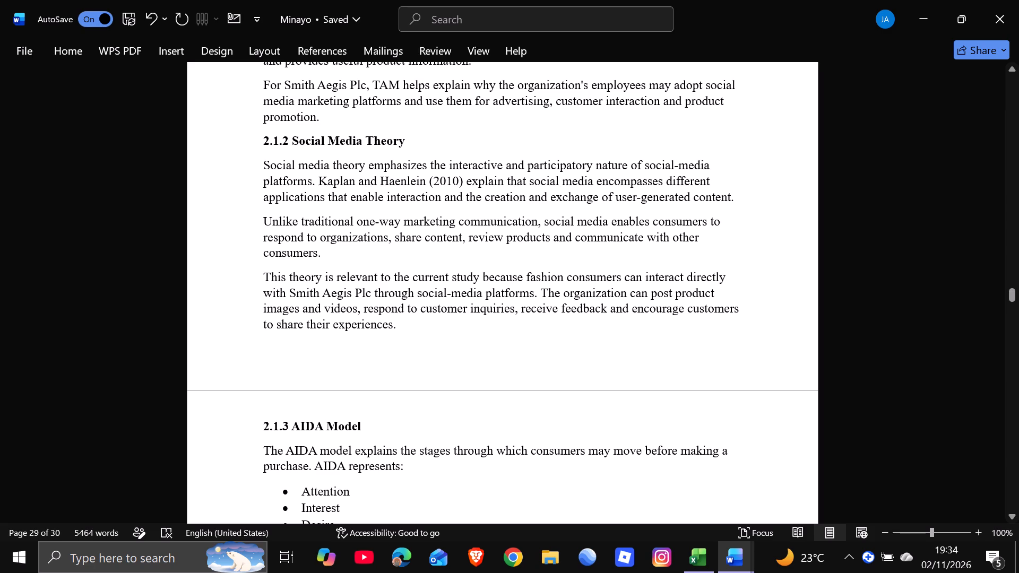
pyautogui.click(262, 425)
pyautogui.press('BackSpace')
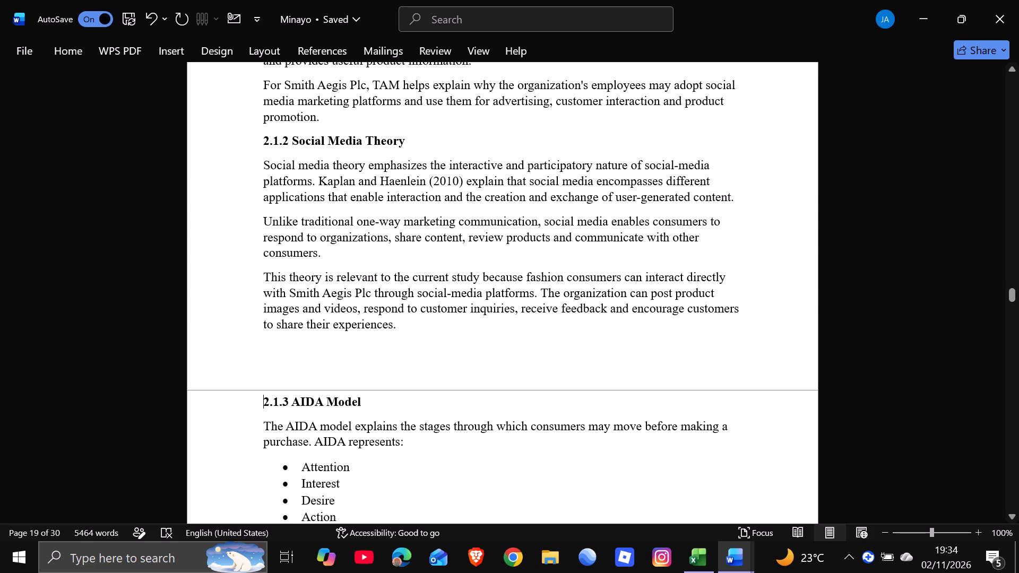
# Remove the blank line above the "2.2 Empirical Review" heading.
pyautogui.click(1007, 313)
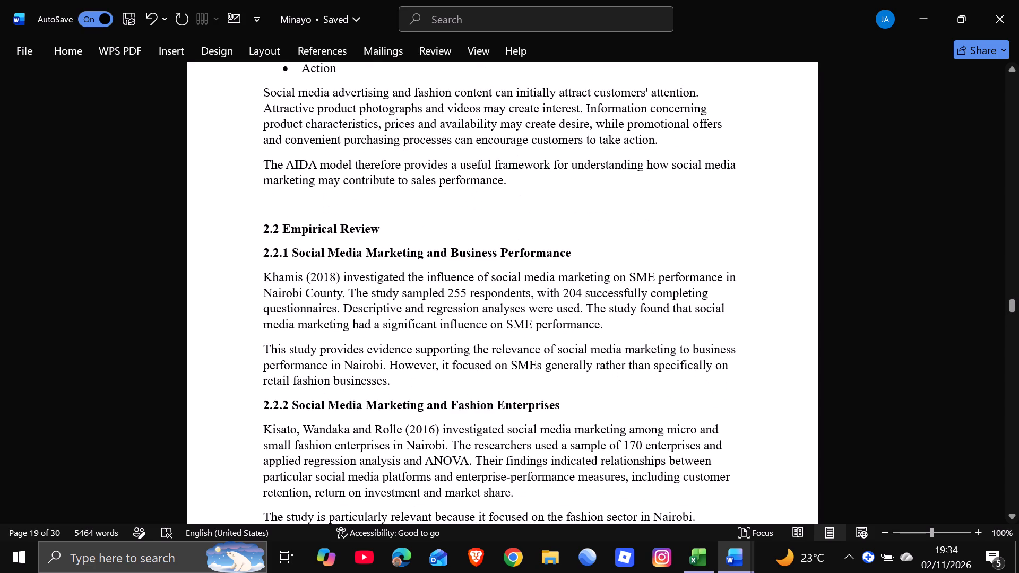
pyautogui.click(257, 229)
pyautogui.press('BackSpace')
pyautogui.click(506, 393)
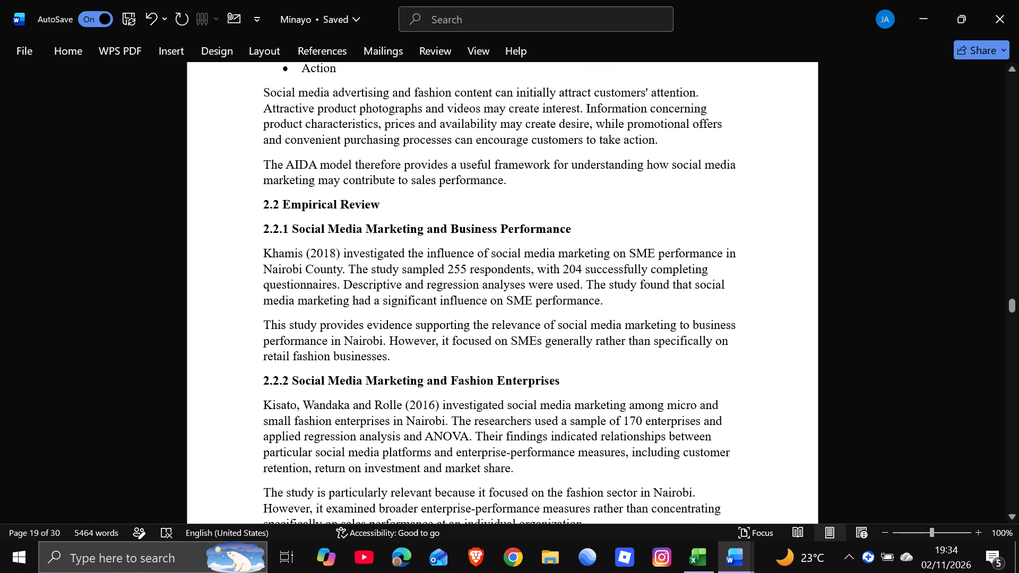
# Dismiss the message notification and remove the blank line above the "2.3 Conceptual Framework" heading.
pyautogui.click(1011, 332)
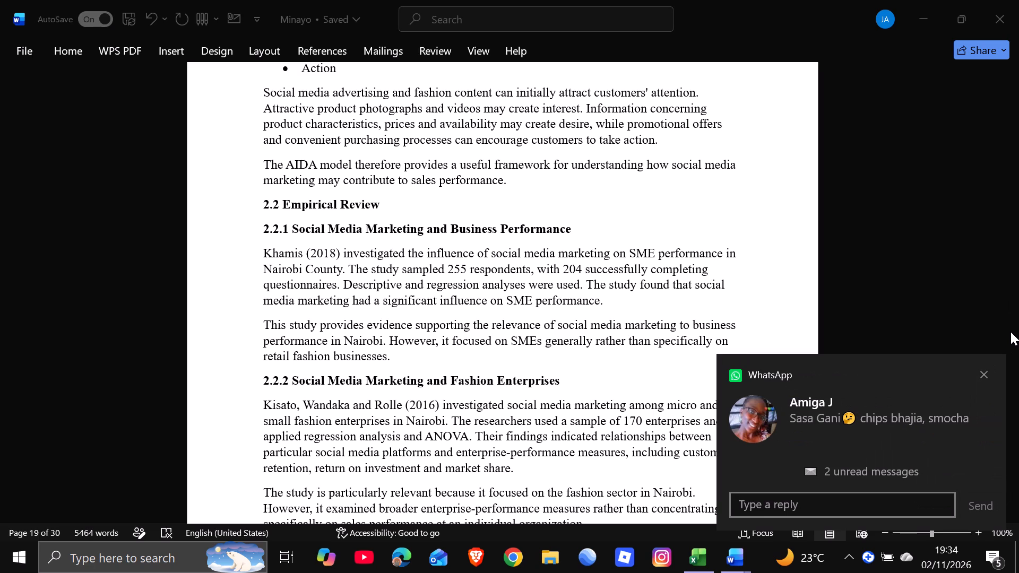
pyautogui.click(991, 367)
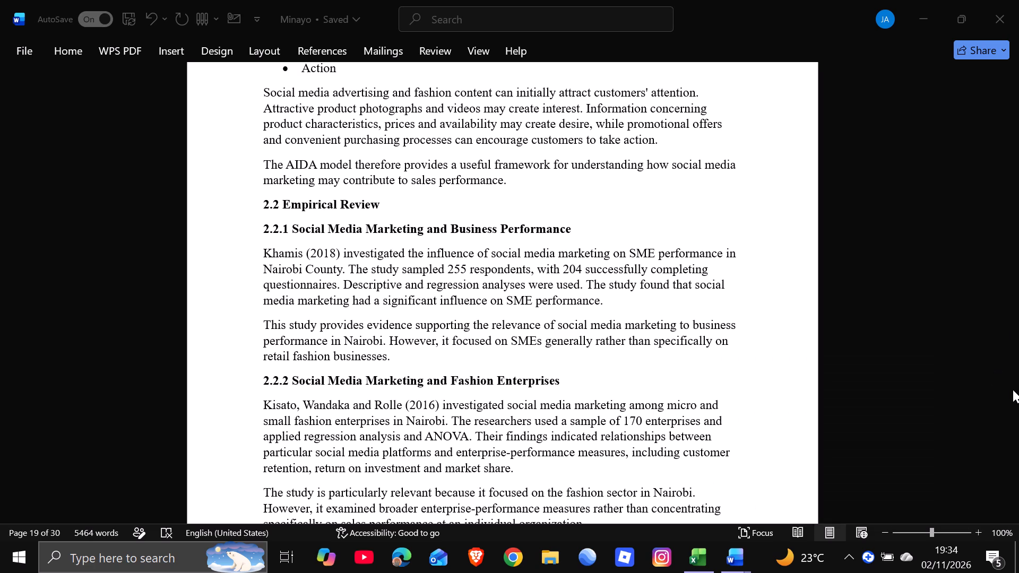
pyautogui.click(1008, 336)
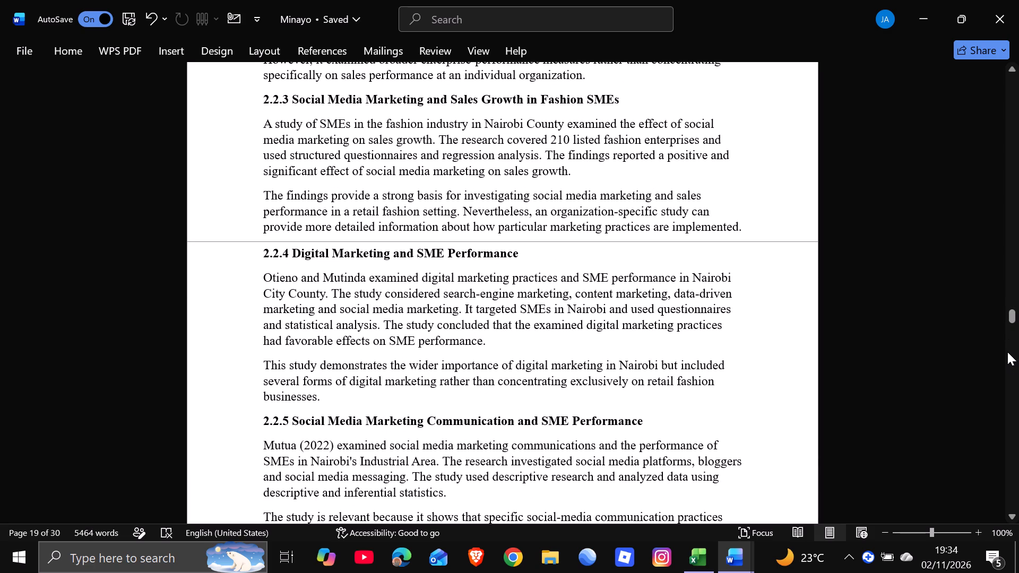
pyautogui.click(1009, 342)
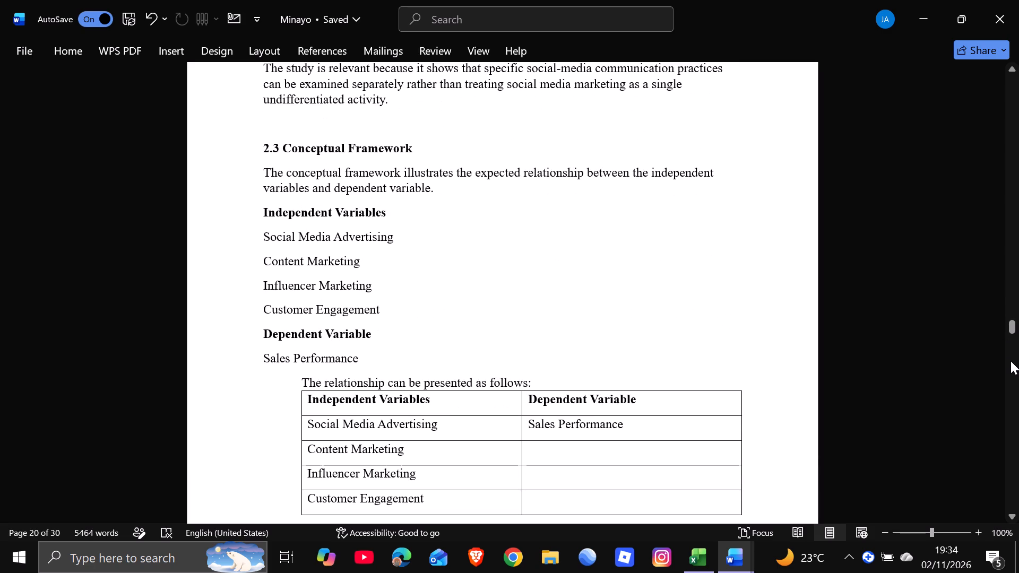
pyautogui.click(1011, 358)
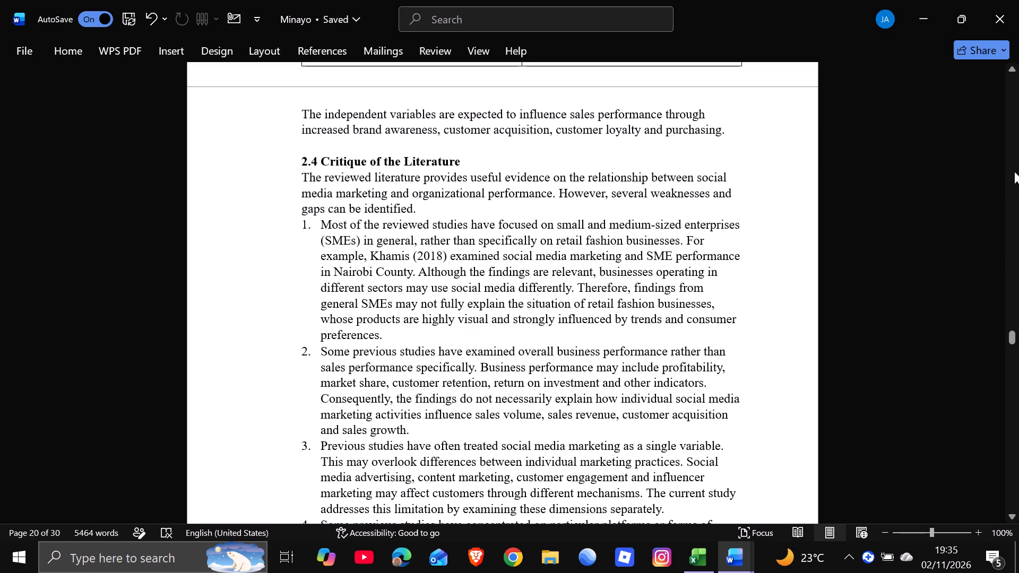
pyautogui.click(1007, 84)
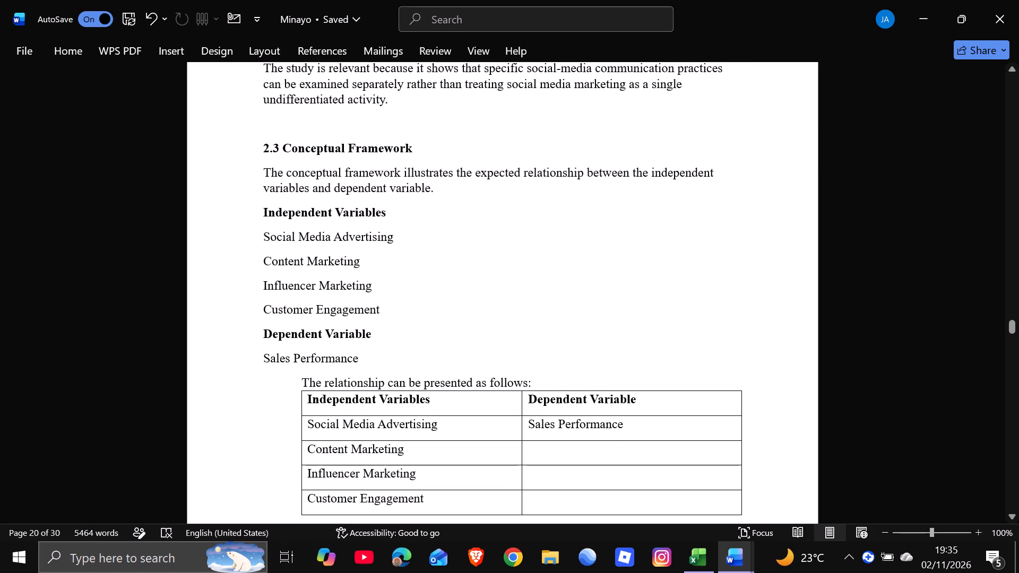
pyautogui.click(256, 151)
pyautogui.press('BackSpace')
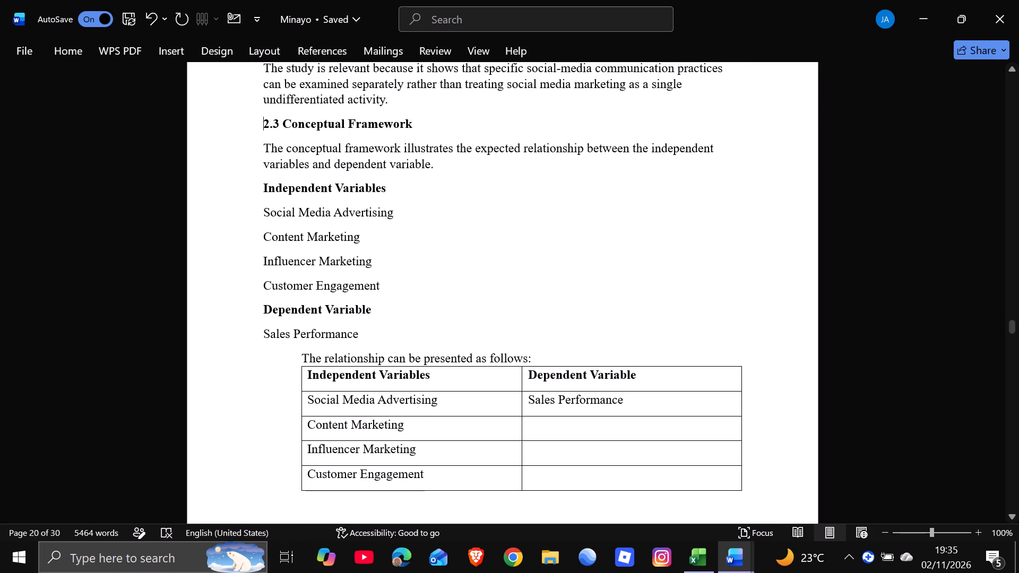
# Delete the Independent Variables and Dependent Variable headings with their listed items between the 2.3 introduction and "The relationship can be presented as follows:".
pyautogui.click(1008, 349)
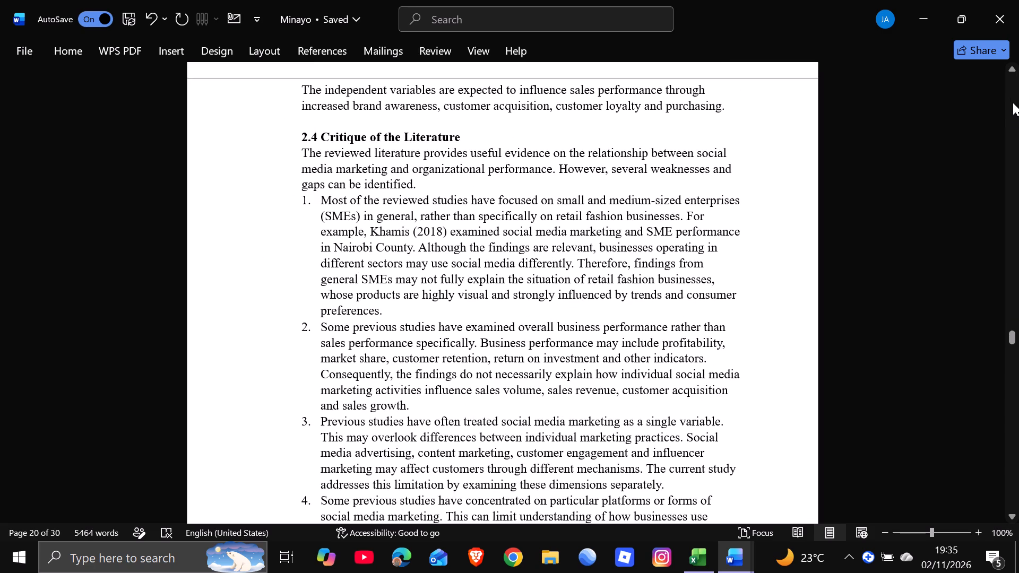
pyautogui.click(1009, 85)
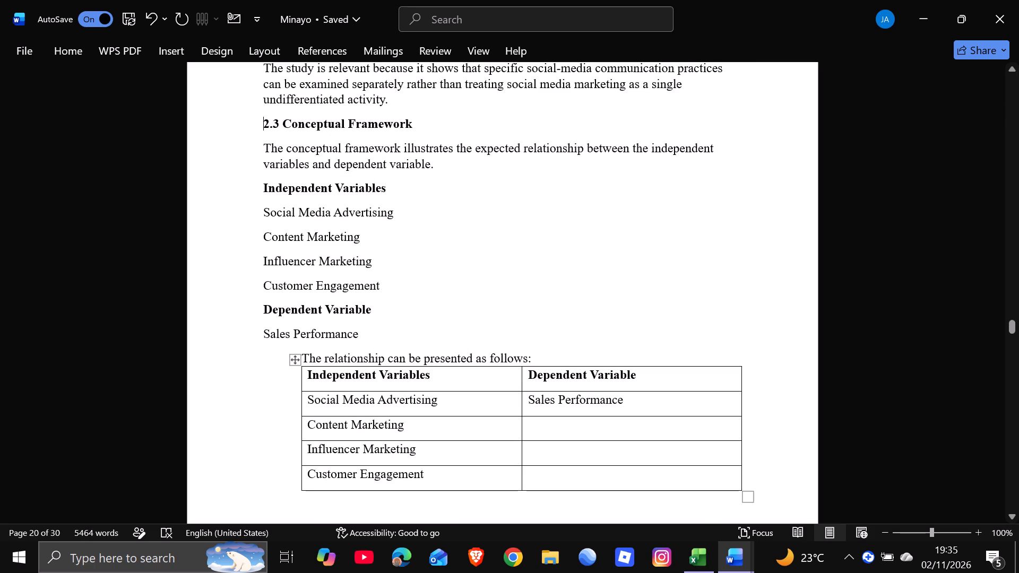
pyautogui.press('Down')
pyautogui.press('Down')
pyautogui.press('Down')
pyautogui.press('Down')
pyautogui.press('Down')
pyautogui.press('Down')
pyautogui.press('Down')
pyautogui.press('Down')
pyautogui.press('Down')
pyautogui.click(423, 317)
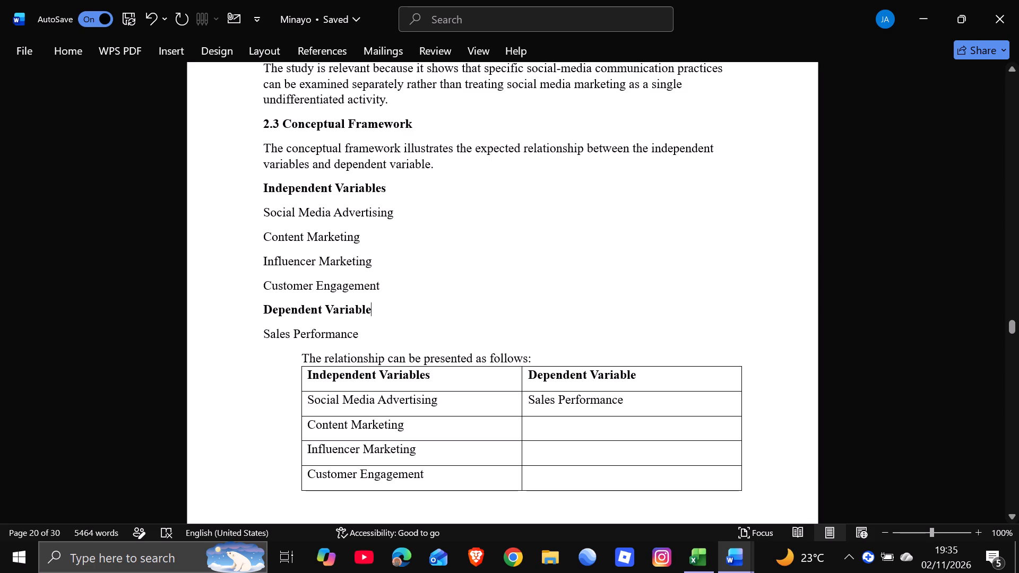
pyautogui.click(370, 332)
pyautogui.press('BackSpace')
pyautogui.press('BackSpace')
pyautogui.press('BackSpace')
pyautogui.press('BackSpace')
pyautogui.press('BackSpace')
pyautogui.press('BackSpace')
pyautogui.press('BackSpace')
pyautogui.press('BackSpace')
pyautogui.press('BackSpace')
pyautogui.press('BackSpace')
pyautogui.press('BackSpace')
pyautogui.press('BackSpace')
pyautogui.press('BackSpace')
pyautogui.press('BackSpace')
pyautogui.press('BackSpace')
pyautogui.press('BackSpace')
pyautogui.press('BackSpace')
pyautogui.press('BackSpace')
pyautogui.press('BackSpace')
pyautogui.press('BackSpace')
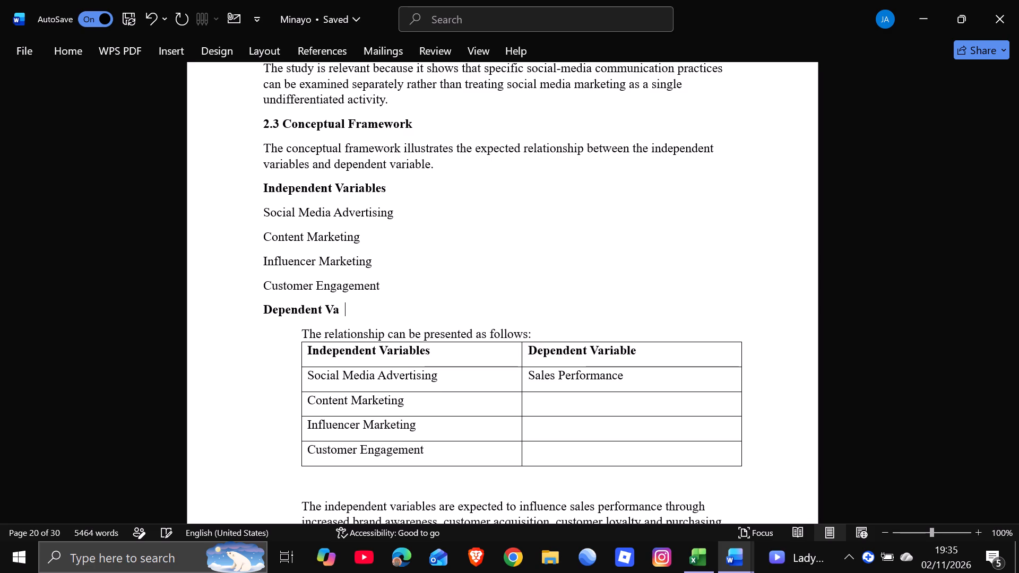
pyautogui.press('BackSpace')
pyautogui.press('BackSpace')
pyautogui.press('BackSpace')
pyautogui.press('BackSpace')
pyautogui.press('BackSpace')
pyautogui.press('BackSpace')
pyautogui.press('BackSpace')
pyautogui.press('BackSpace')
pyautogui.press('BackSpace')
pyautogui.press('BackSpace')
pyautogui.press('BackSpace')
pyautogui.press('BackSpace')
pyautogui.press('BackSpace')
pyautogui.press('BackSpace')
pyautogui.press('BackSpace')
pyautogui.press('BackSpace')
pyautogui.press('BackSpace')
pyautogui.press('BackSpace')
pyautogui.press('BackSpace')
pyautogui.press('BackSpace')
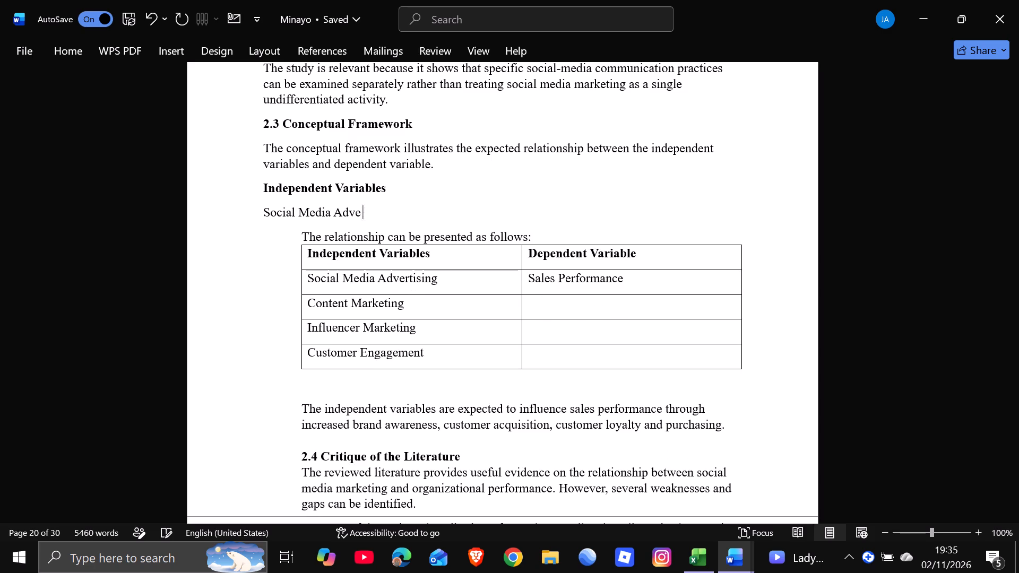
pyautogui.press('BackSpace')
pyautogui.press('BackSpace')
pyautogui.press('BackSpace')
pyautogui.press('BackSpace')
pyautogui.press('BackSpace')
pyautogui.press('BackSpace')
pyautogui.press('BackSpace')
pyautogui.press('BackSpace')
pyautogui.press('BackSpace')
pyautogui.press('BackSpace')
pyautogui.press('BackSpace')
pyautogui.press('BackSpace')
pyautogui.press('BackSpace')
pyautogui.press('BackSpace')
pyautogui.press('BackSpace')
pyautogui.press('BackSpace')
pyautogui.press('BackSpace')
pyautogui.press('BackSpace')
pyautogui.press('BackSpace')
pyautogui.press('BackSpace')
pyautogui.press('BackSpace')
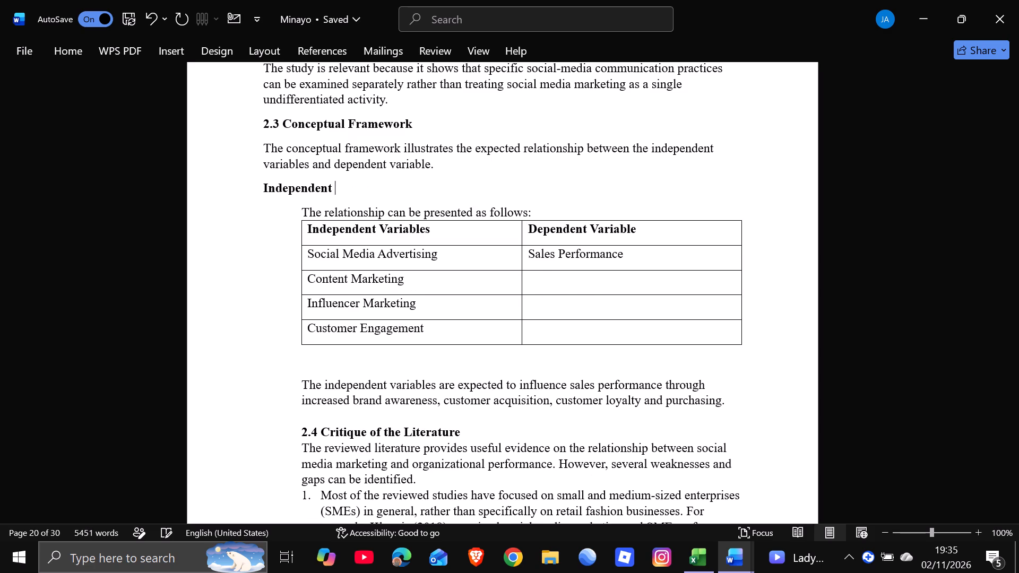
pyautogui.press('BackSpace')
pyautogui.press('BackSpace')
pyautogui.press('BackSpace')
pyautogui.press('BackSpace')
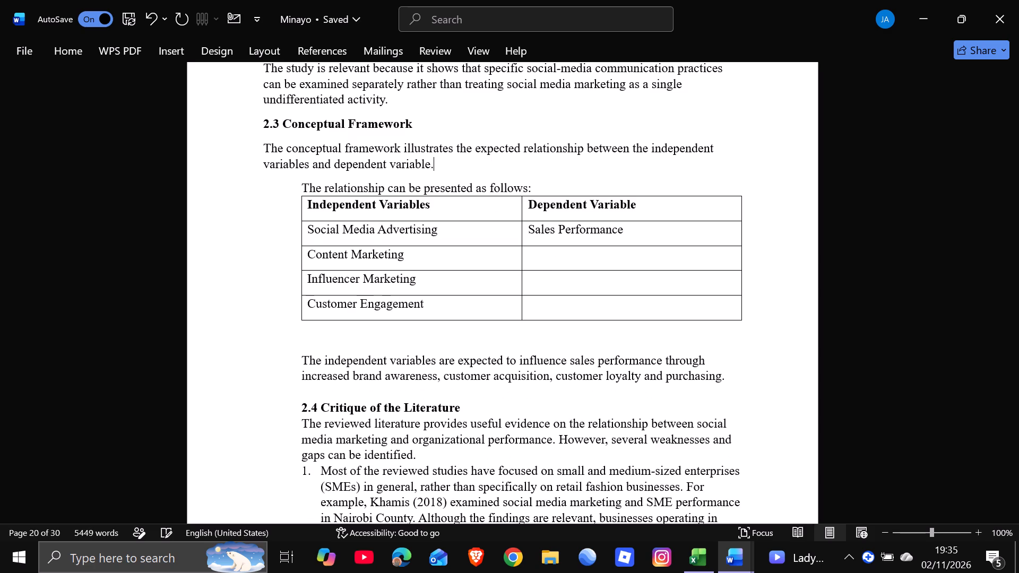
# Move the 2.4 Critique of the Literature heading to the top of the next page by inserting eight blank lines before it.
pyautogui.click(297, 409)
pyautogui.press('Return')
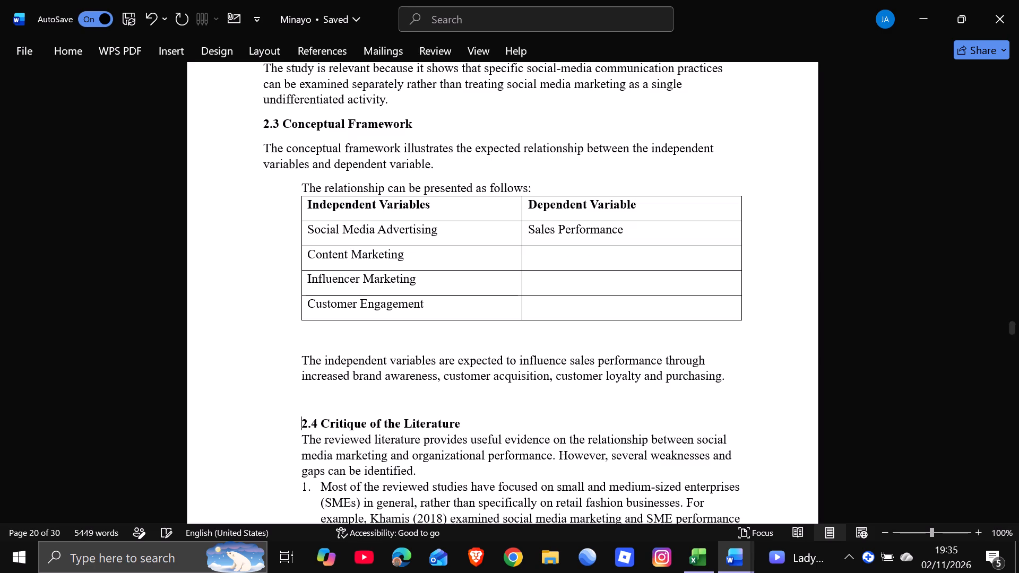
pyautogui.press('Return')
pyautogui.press('Return')
pyautogui.press('Return')
pyautogui.press('Return')
pyautogui.press('Return')
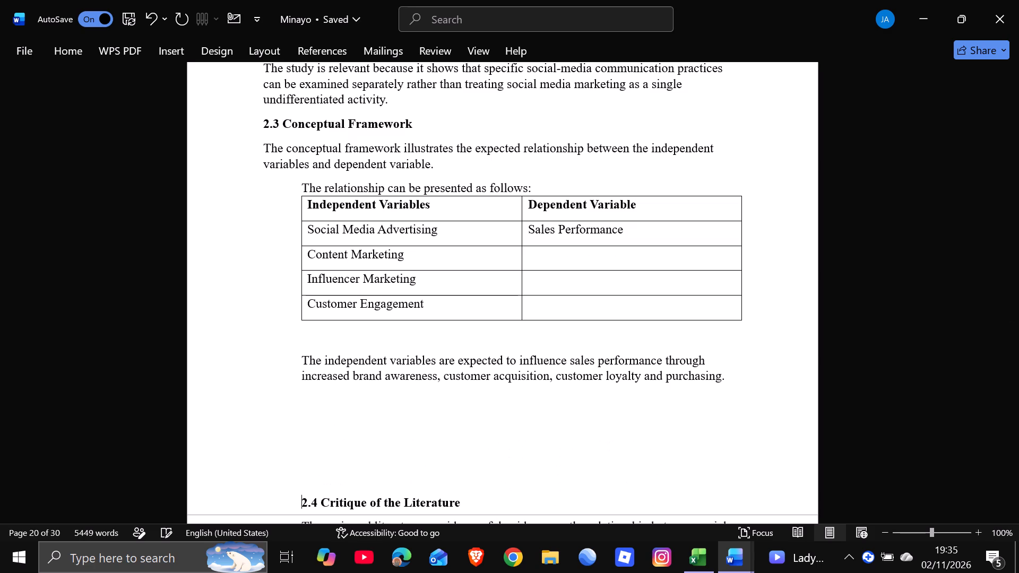
pyautogui.press('Return')
pyautogui.press('Return')
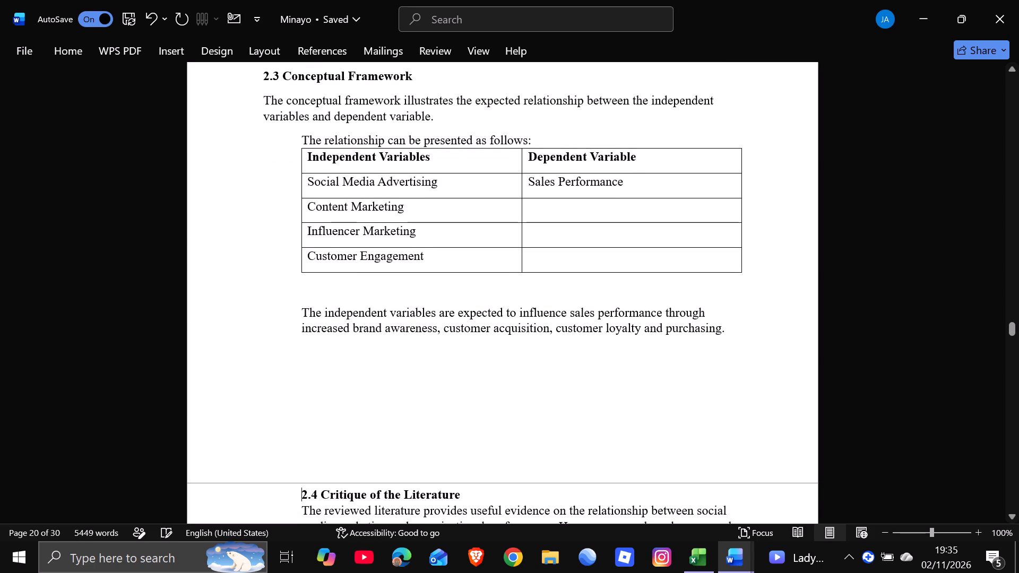
# Remove the left indent from the introductory paragraph under the 2.4 Critique of the Literature heading.
pyautogui.press('Down')
pyautogui.press('Down')
pyautogui.press('Down')
pyautogui.press('Down')
pyautogui.press('Down')
pyautogui.press('Down')
pyautogui.press('Down')
pyautogui.press('Down')
pyautogui.press('Down')
pyautogui.press('Down')
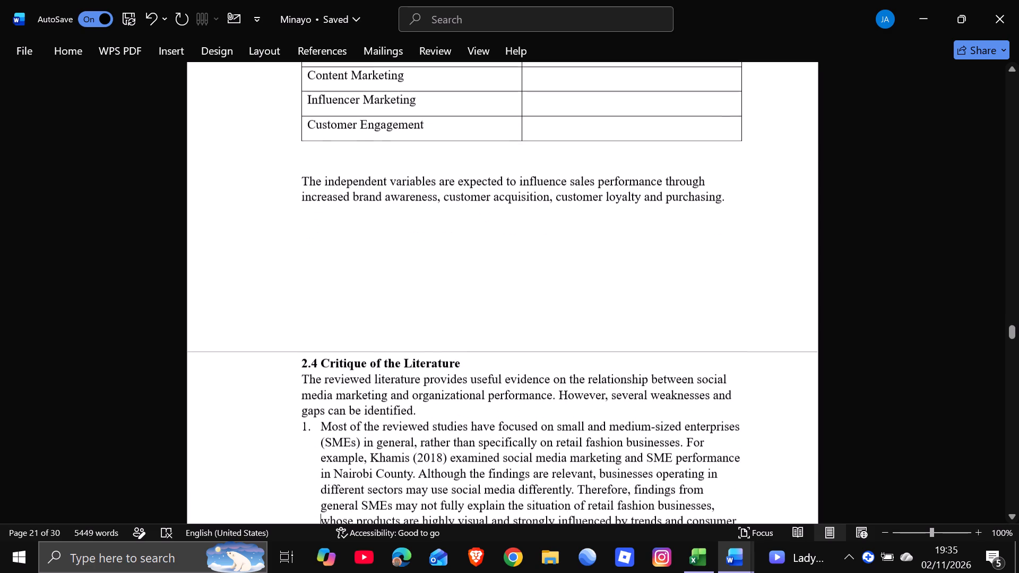
pyautogui.press('Down')
pyautogui.press('Down')
pyautogui.press('Down')
pyautogui.press('Down')
pyautogui.press('Down')
pyautogui.press('Down')
pyautogui.press('Down')
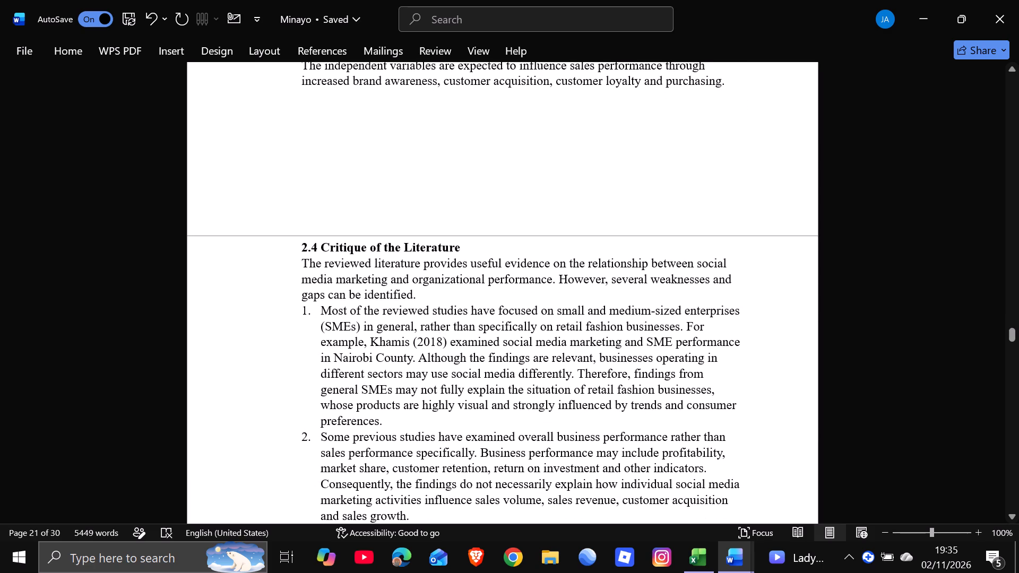
pyautogui.click(296, 267)
pyautogui.press('BackSpace')
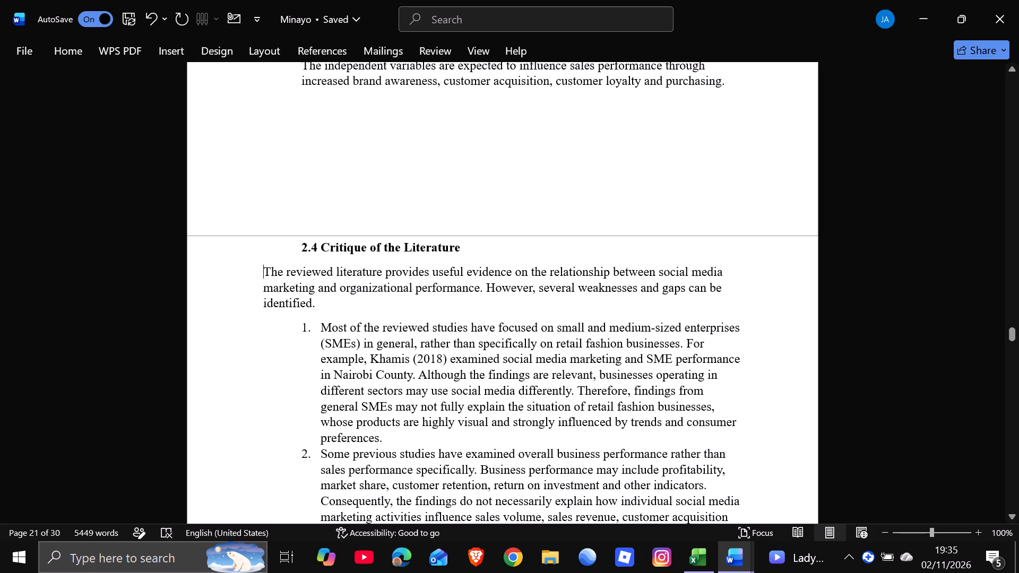
# Move the 2.5 Summary of Literature Review heading to the top of the next page by inserting one blank line before it.
pyautogui.press('Down')
pyautogui.press('Down')
pyautogui.press('Down')
pyautogui.press('Down')
pyautogui.press('Down')
pyautogui.press('Down')
pyautogui.press('Down')
pyautogui.press('Down')
pyautogui.press('Down')
pyautogui.press('Down')
pyautogui.press('Down')
pyautogui.press('Down')
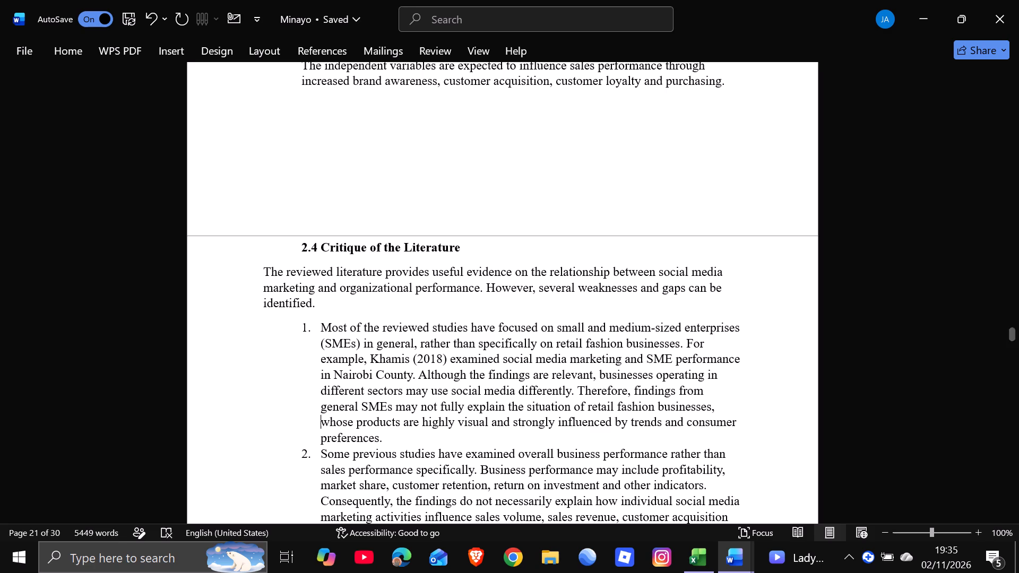
pyautogui.press('Down')
pyautogui.press('Down')
pyautogui.press('Down')
pyautogui.press('Down')
pyautogui.press('Down')
pyautogui.press('Down')
pyautogui.press('Down')
pyautogui.press('Down')
pyautogui.press('Down')
pyautogui.press('Down')
pyautogui.press('Down')
pyautogui.press('Down')
pyautogui.press('Down')
pyautogui.press('Down')
pyautogui.press('Down')
pyautogui.press('Down')
pyautogui.press('Down')
pyautogui.press('Down')
pyautogui.press('Down')
pyautogui.press('Down')
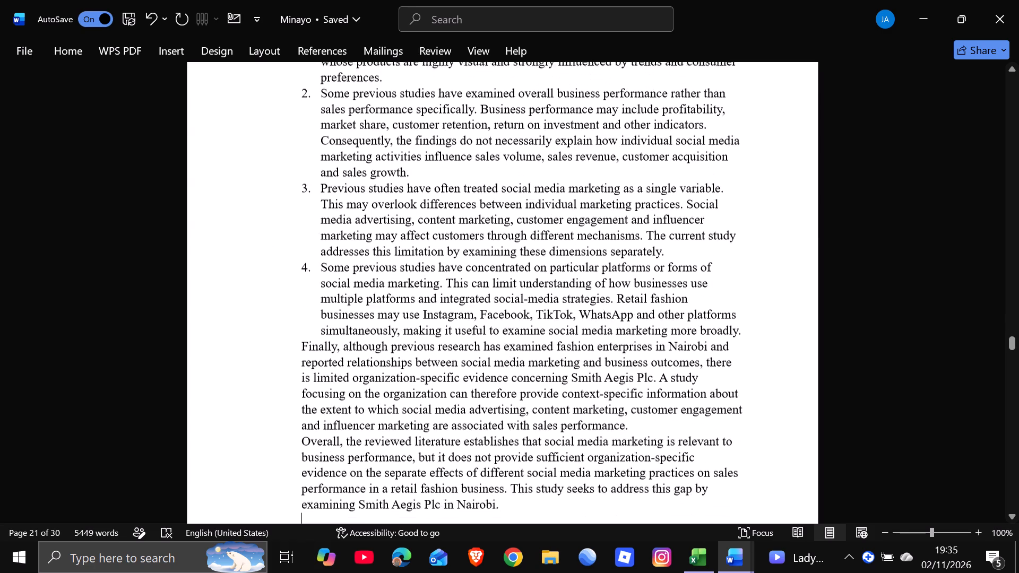
pyautogui.press('Down')
pyautogui.press('Down')
pyautogui.press('Down')
pyautogui.press('Down')
pyautogui.press('Down')
pyautogui.press('Down')
pyautogui.press('Down')
pyautogui.press('Down')
pyautogui.press('Down')
pyautogui.press('Down')
pyautogui.press('Down')
pyautogui.press('Down')
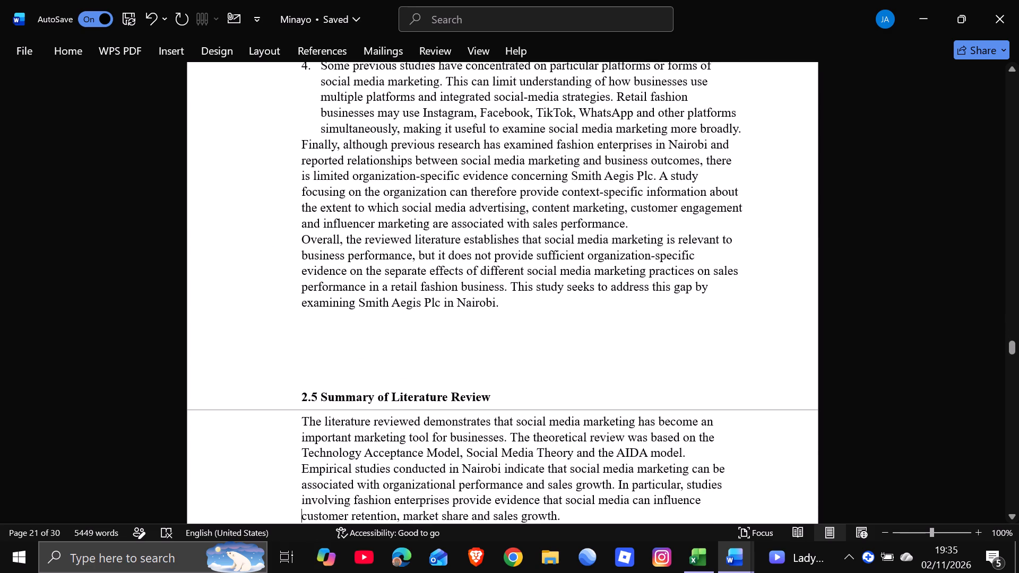
pyautogui.click(290, 401)
pyautogui.press('Down')
pyautogui.click(295, 397)
pyautogui.press('Return')
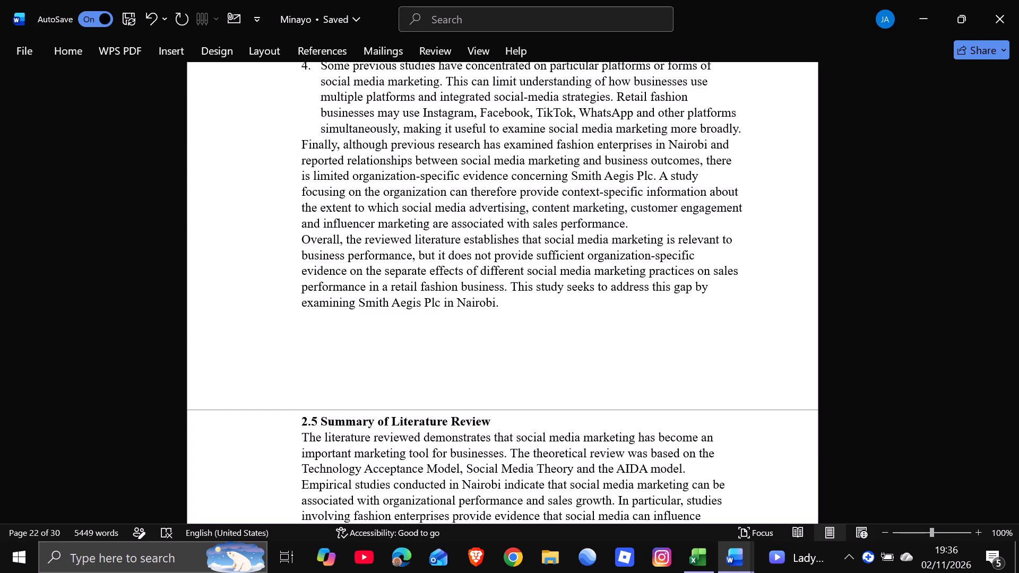
# Remove the left indent from the three body paragraphs under the 2.5 Summary of Literature Review heading.
pyautogui.click(298, 437)
pyautogui.press('BackSpace')
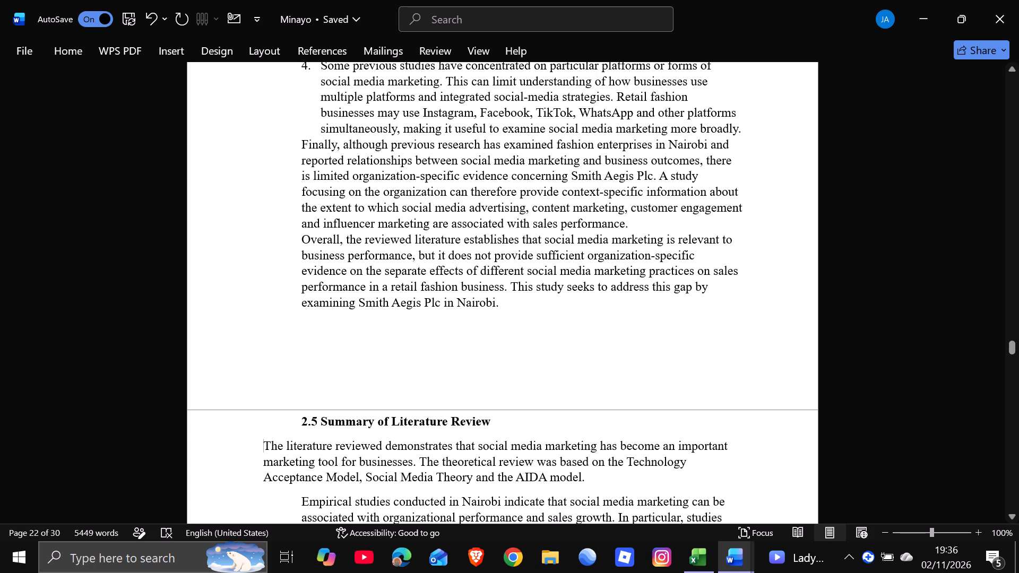
pyautogui.click(297, 501)
pyautogui.press('BackSpace')
pyautogui.press('Down')
pyautogui.press('Down')
pyautogui.press('Down')
pyautogui.press('Down')
pyautogui.press('Down')
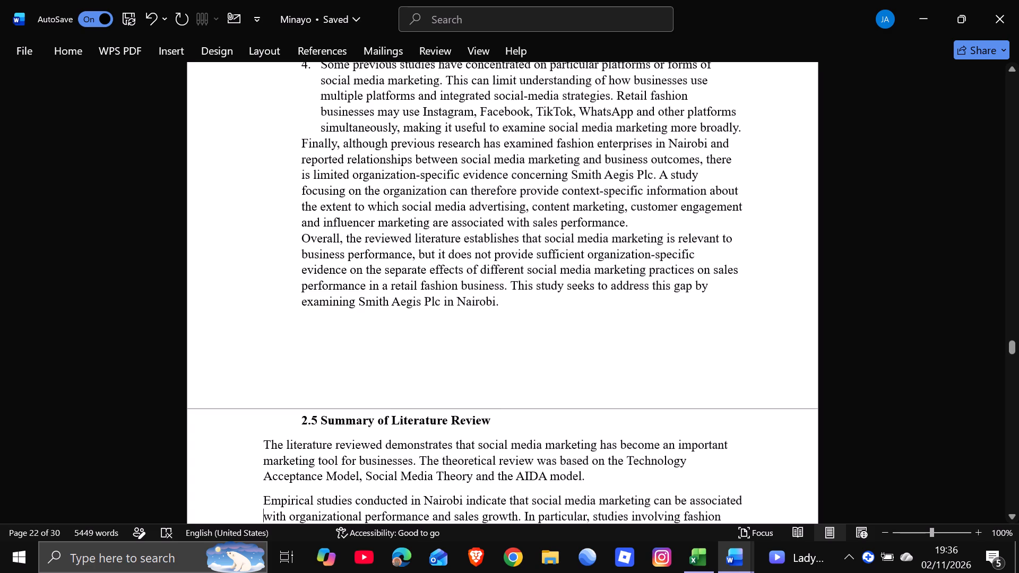
pyautogui.press('Down')
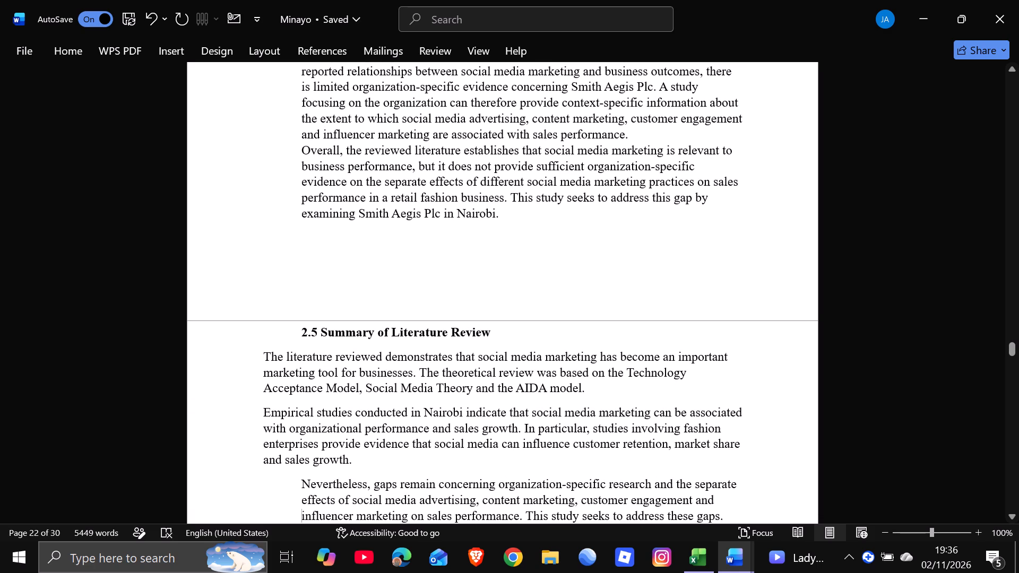
pyautogui.click(295, 489)
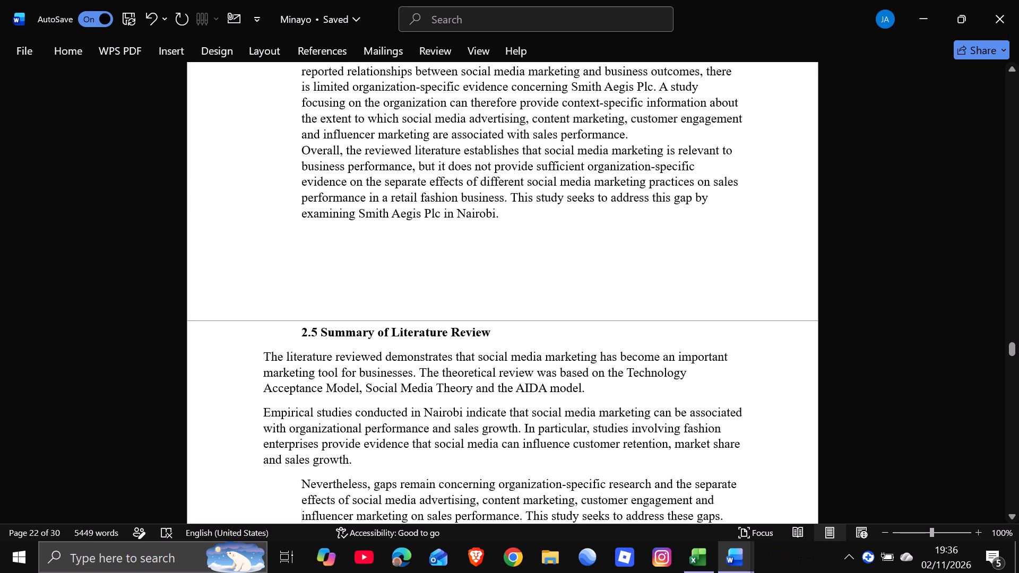
pyautogui.press('BackSpace')
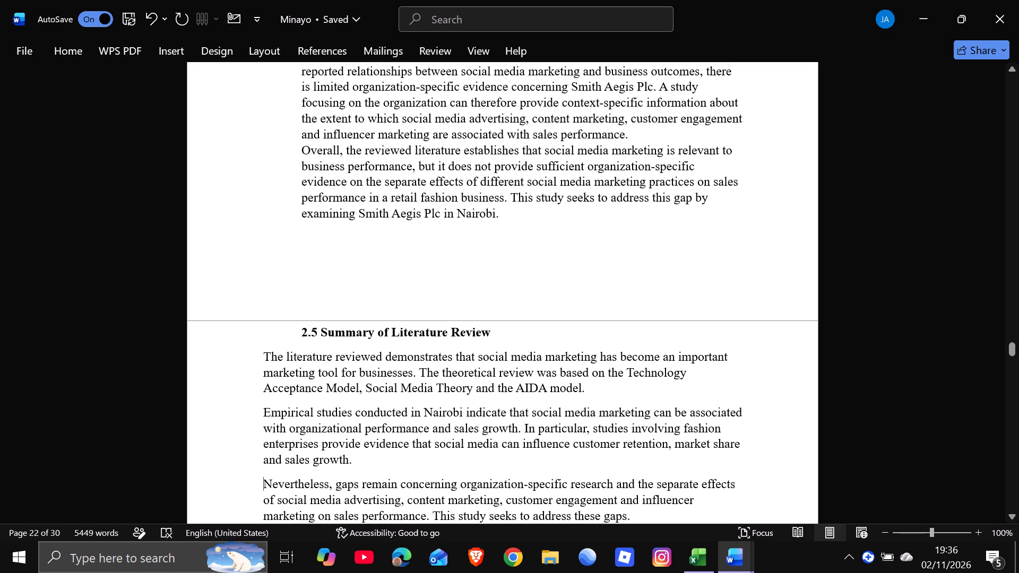
# Remove the blank line above the 3.2 Research Design heading in Chapter Three.
pyautogui.press('Down')
pyautogui.press('Down')
pyautogui.press('Down')
pyautogui.press('Down')
pyautogui.press('Down')
pyautogui.press('Down')
pyautogui.press('Down')
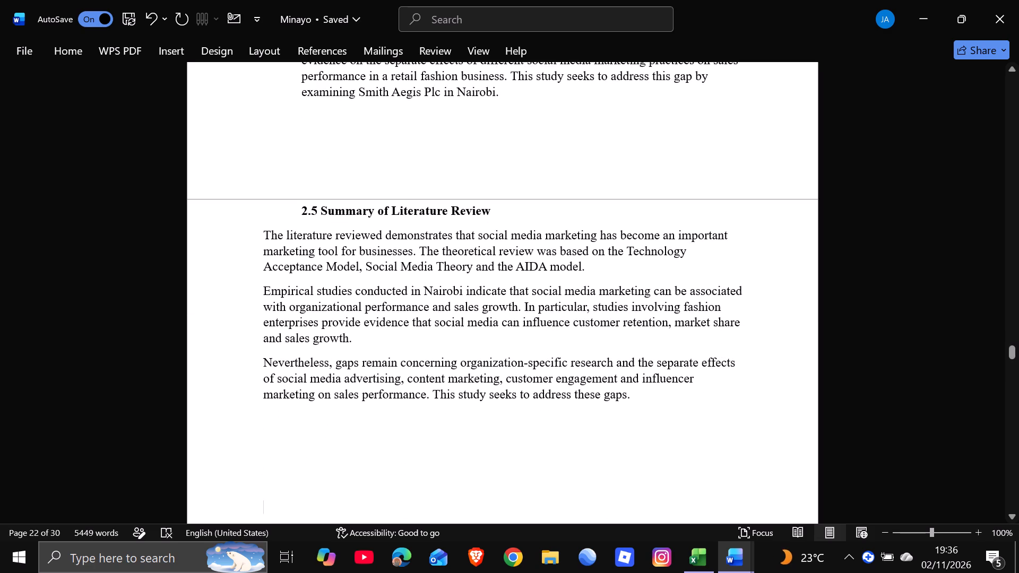
pyautogui.press('Down')
pyautogui.press('Down')
pyautogui.press('Down')
pyautogui.press('Down')
pyautogui.press('Down')
pyautogui.press('Down')
pyautogui.press('Down')
pyautogui.press('Down')
pyautogui.press('Down')
pyautogui.press('Down')
pyautogui.press('Down')
pyautogui.press('Down')
pyautogui.press('Down')
pyautogui.press('Down')
pyautogui.press('Down')
pyautogui.press('Down')
pyautogui.press('Down')
pyautogui.press('Down')
pyautogui.press('Down')
pyautogui.press('Down')
pyautogui.press('Down')
pyautogui.press('Down')
pyautogui.press('Down')
pyautogui.press('Down')
pyautogui.press('Down')
pyautogui.press('Down')
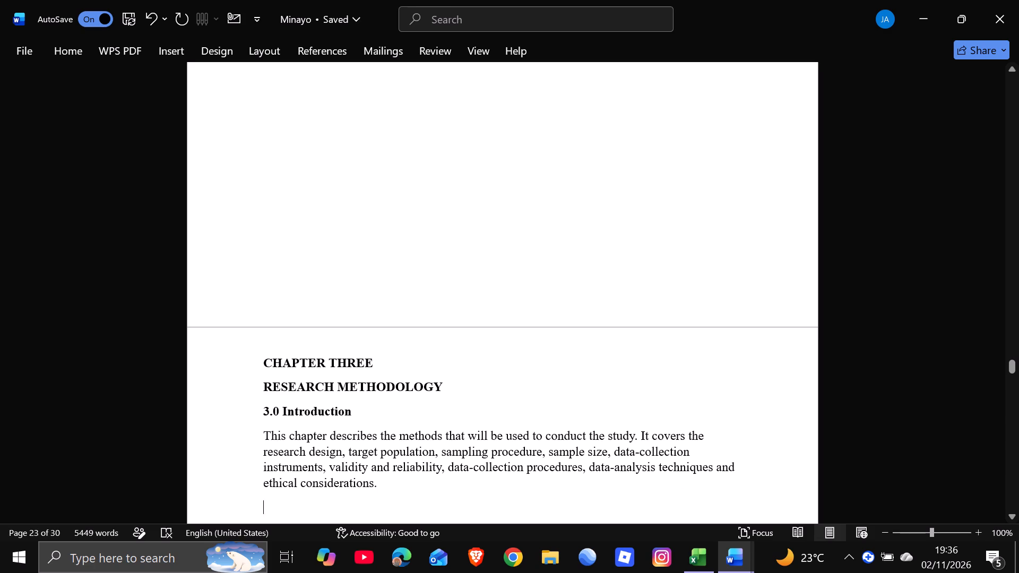
pyautogui.press('Up')
pyautogui.press('Down')
pyautogui.press('Down')
pyautogui.press('Down')
pyautogui.press('Down')
pyautogui.press('Down')
pyautogui.press('Down')
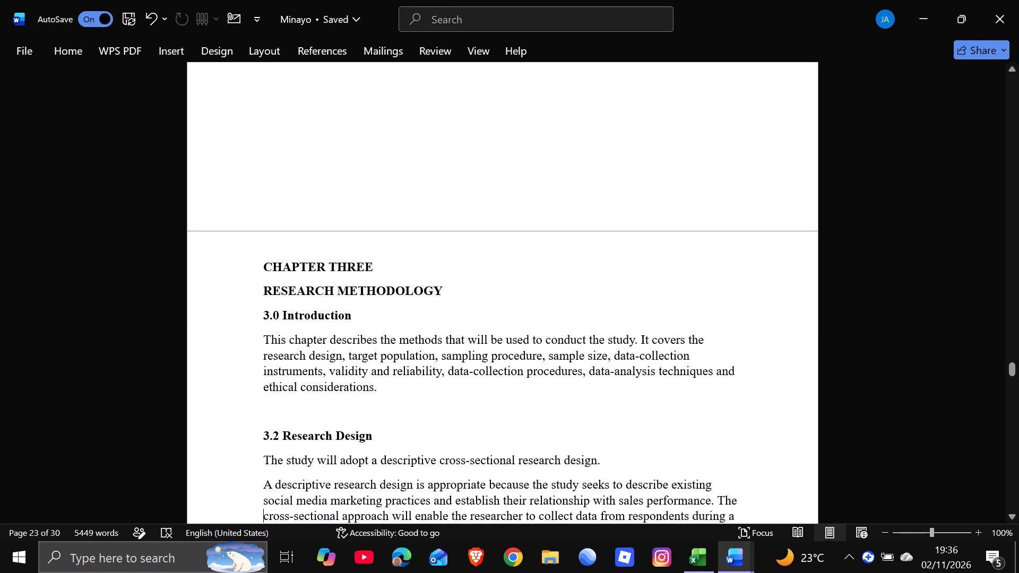
pyautogui.click(258, 440)
pyautogui.press('BackSpace')
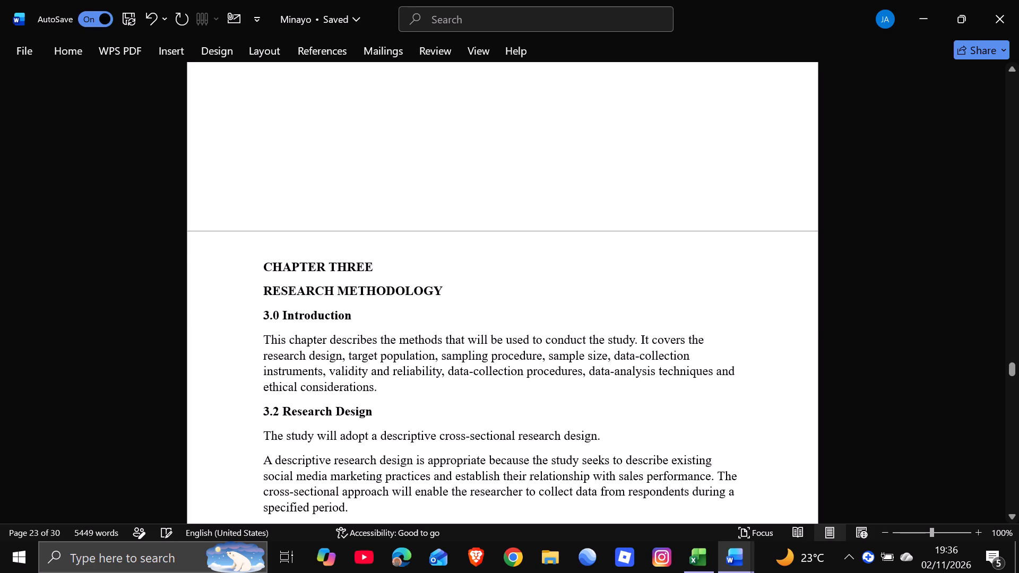
# Rebreak the 3.0 Introduction line into an indented, automatically numbered heading, keeping its body paragraph unnumbered and flush with the left margin.
pyautogui.click(261, 340)
pyautogui.press('BackSpace')
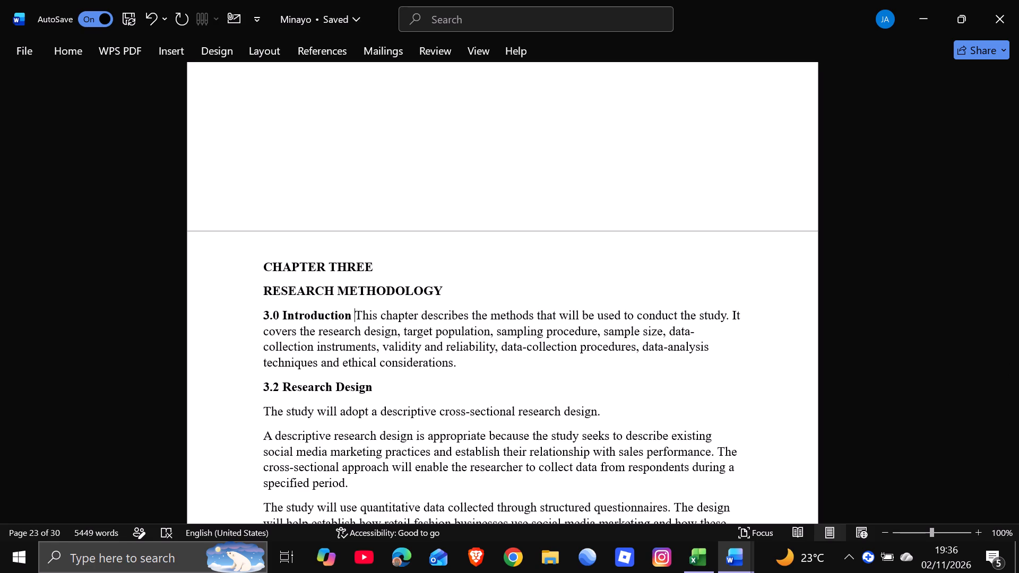
pyautogui.press('Return')
pyautogui.press('BackSpace')
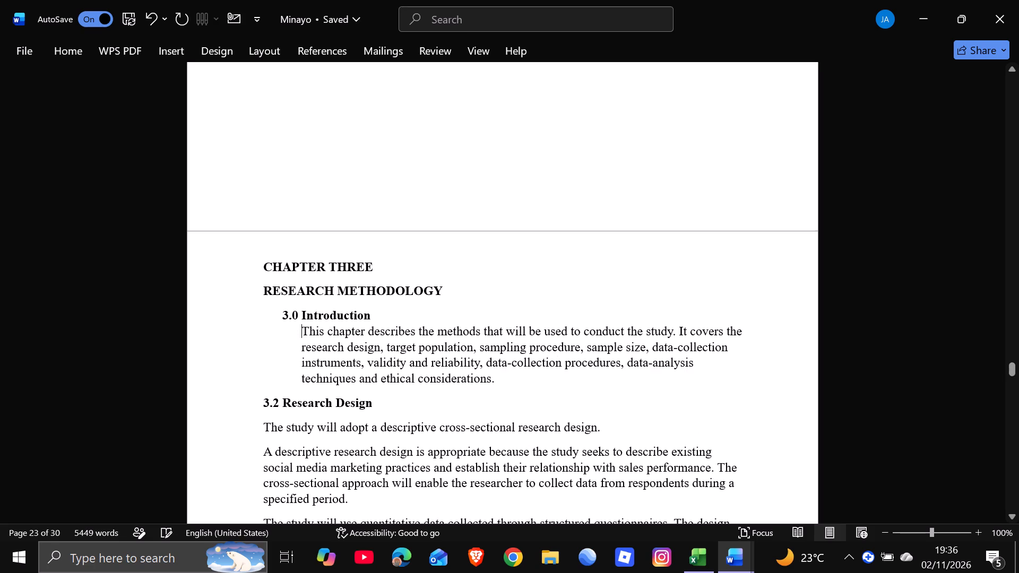
pyautogui.press('BackSpace')
pyautogui.press('BackSpace')
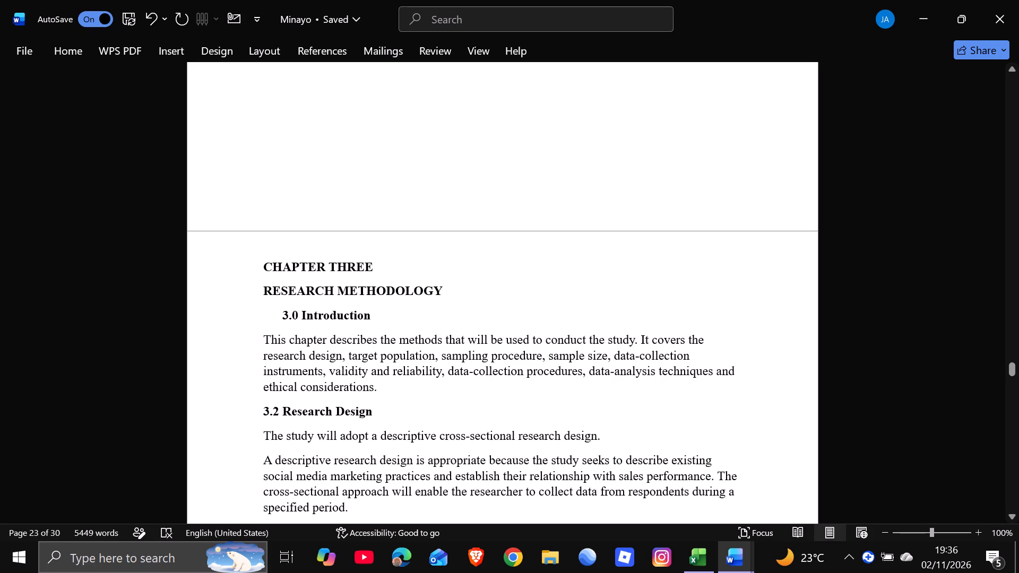
pyautogui.press('BackSpace')
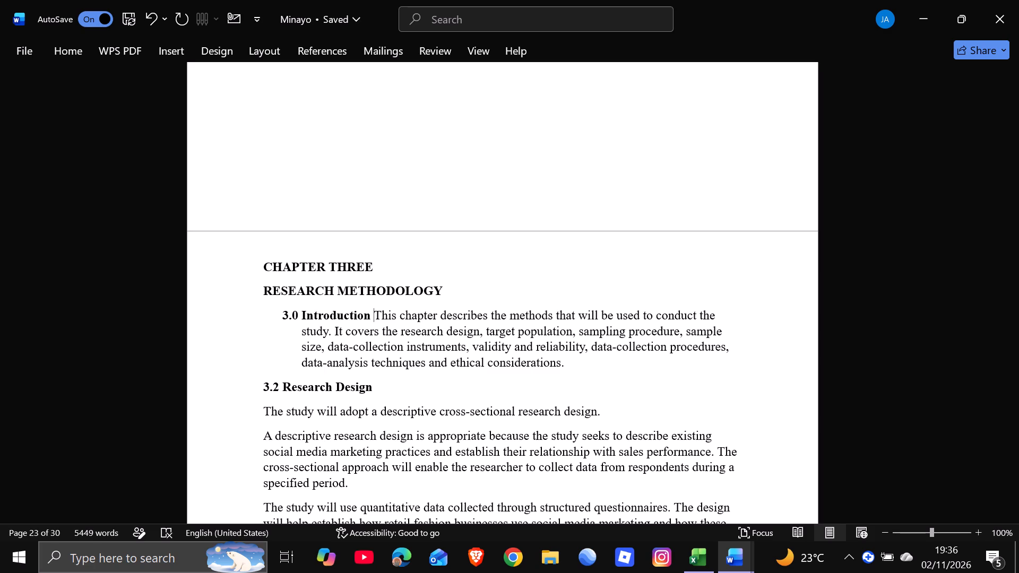
pyautogui.press('Return')
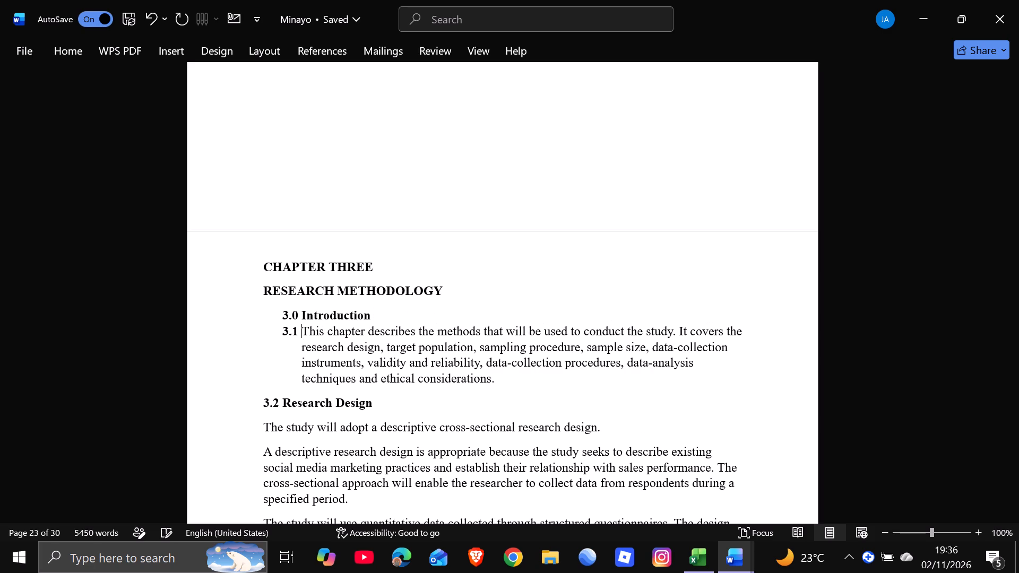
pyautogui.press('BackSpace')
pyautogui.press('BackSpace')
pyautogui.press('BackSpace')
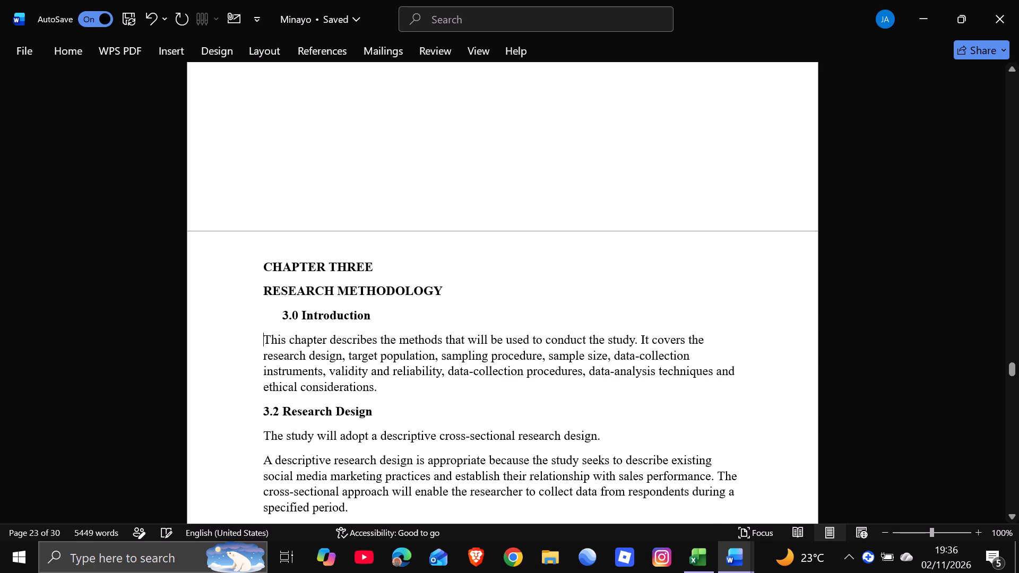
# Rebreak the Research Design line into an indented, automatically numbered 3.1 heading, keeping its first body paragraph unnumbered and flush with the left margin.
pyautogui.click(259, 433)
pyautogui.press('BackSpace')
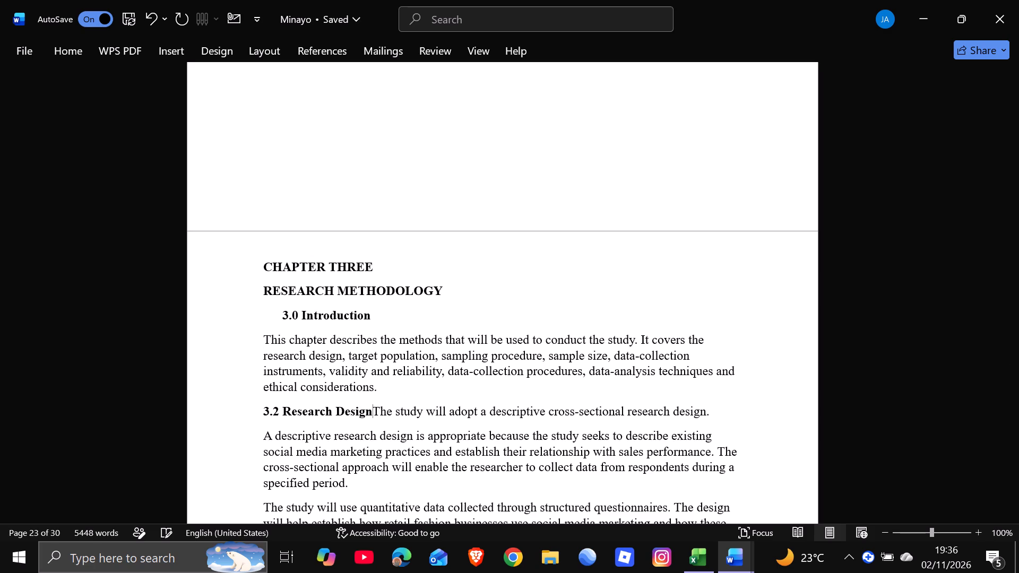
pyautogui.press('BackSpace')
pyautogui.press('n')
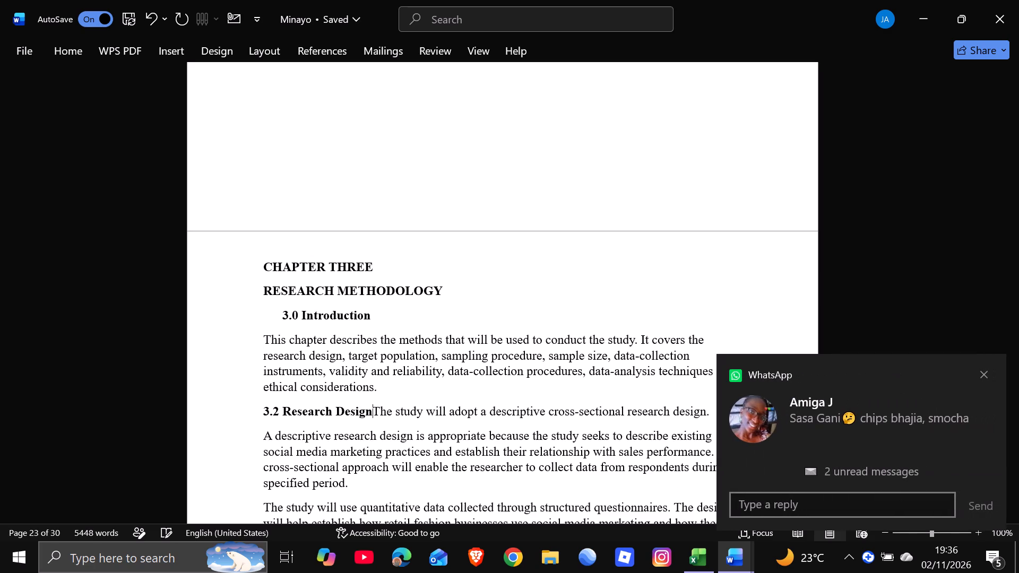
pyautogui.press('Return')
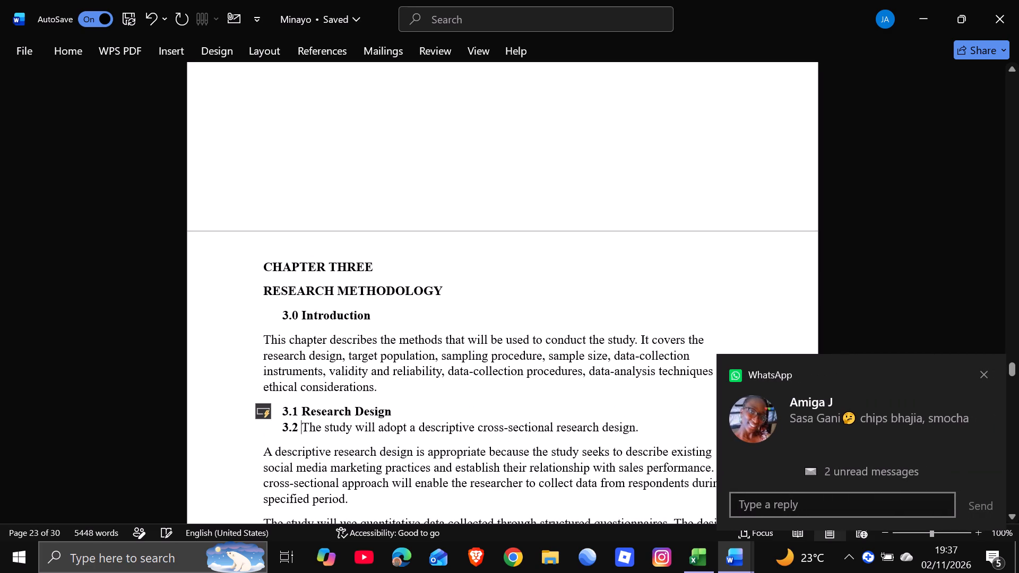
pyautogui.press('BackSpace')
pyautogui.press('BackSpace')
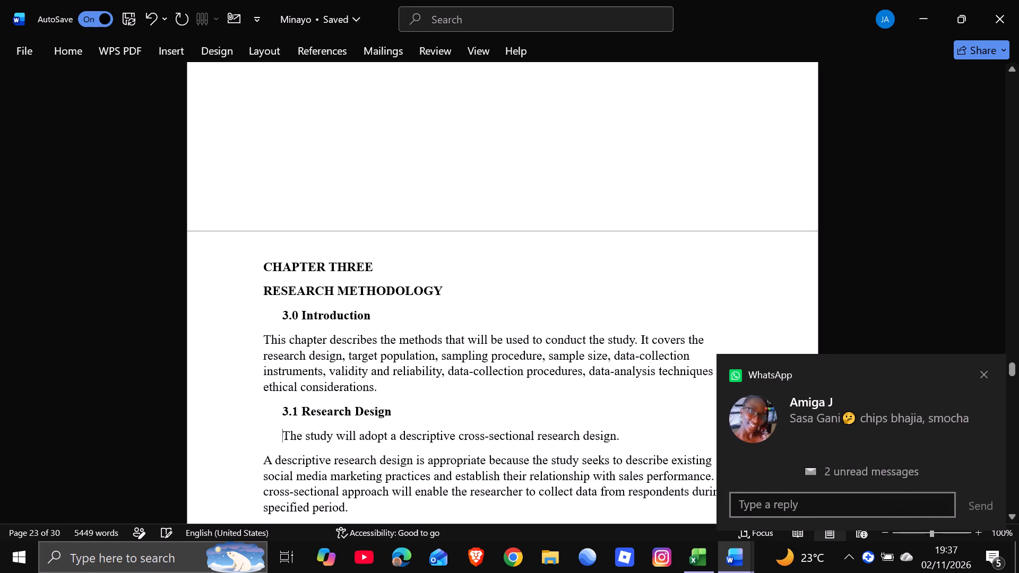
pyautogui.press('BackSpace')
pyautogui.press('BackSpace')
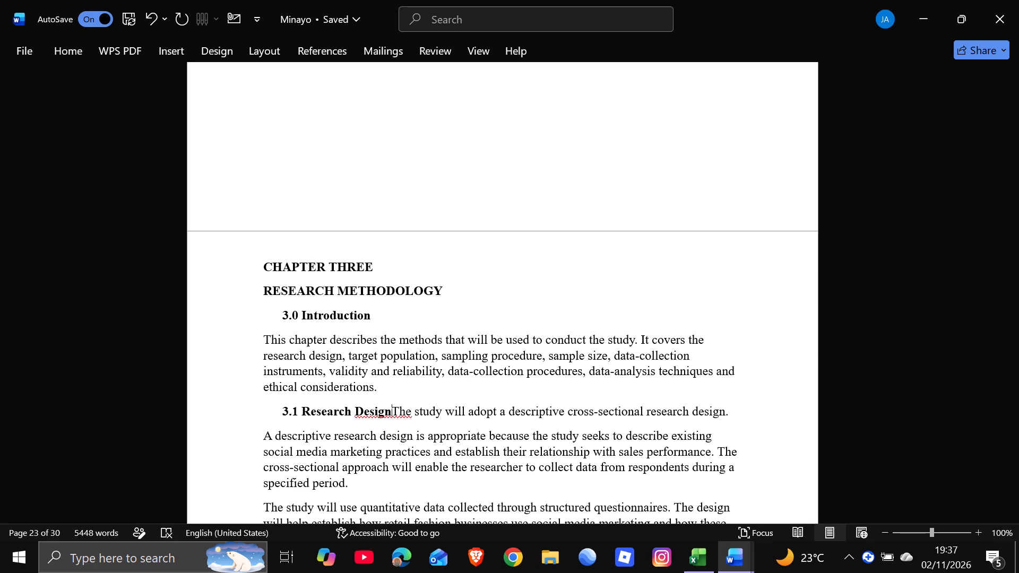
pyautogui.press('Return')
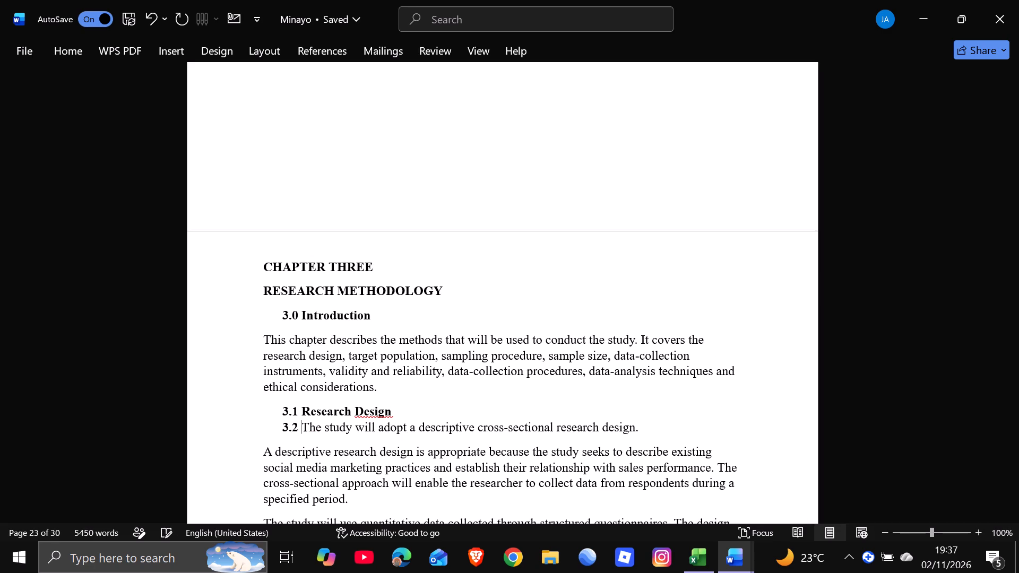
pyautogui.press('BackSpace')
pyautogui.press('BackSpace')
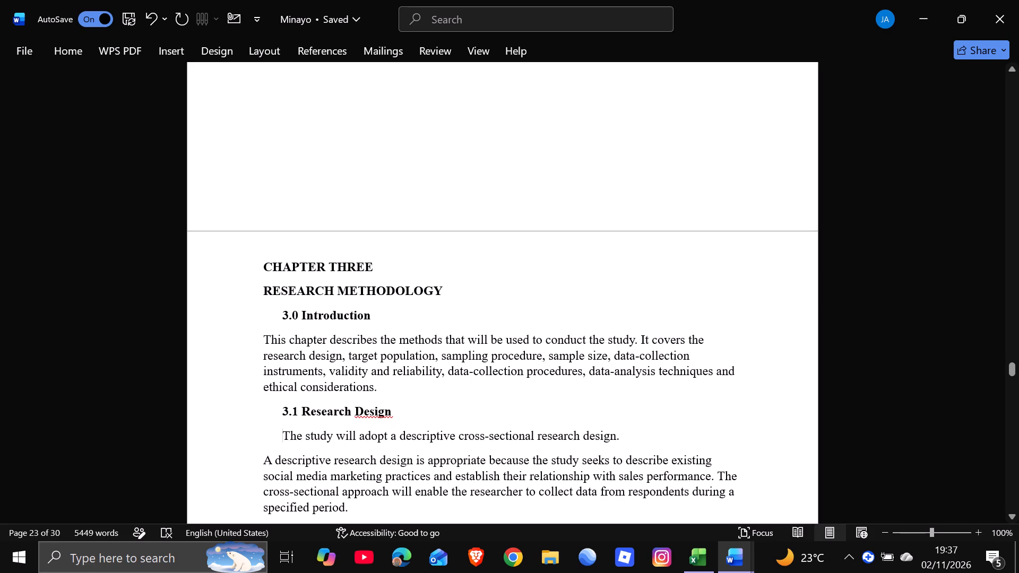
pyautogui.press('BackSpace')
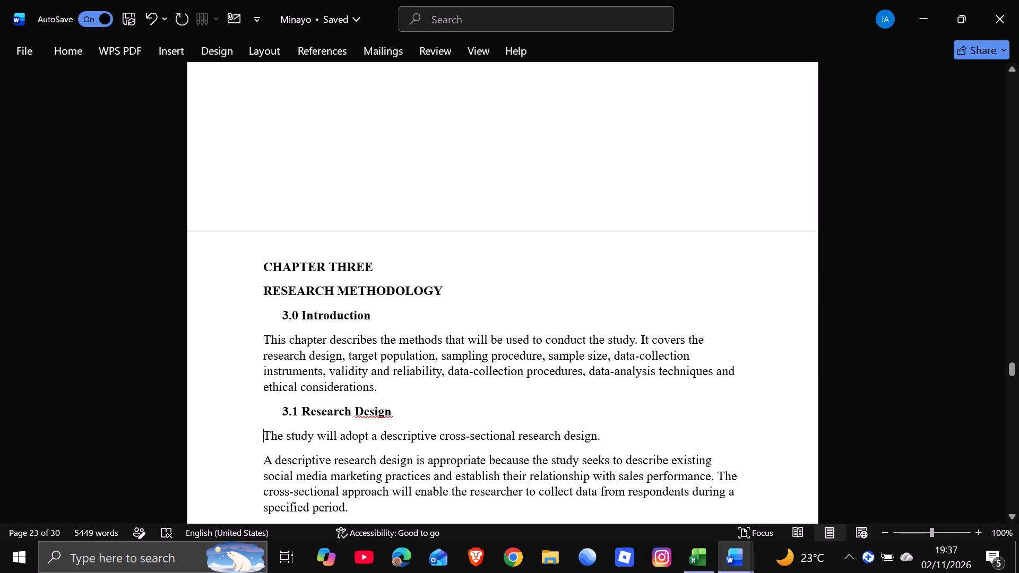
# Retype the final letters "gn" of the word Design in the 3.1 Research Design heading.
pyautogui.click(392, 407)
pyautogui.press('BackSpace')
pyautogui.press('BackSpace')
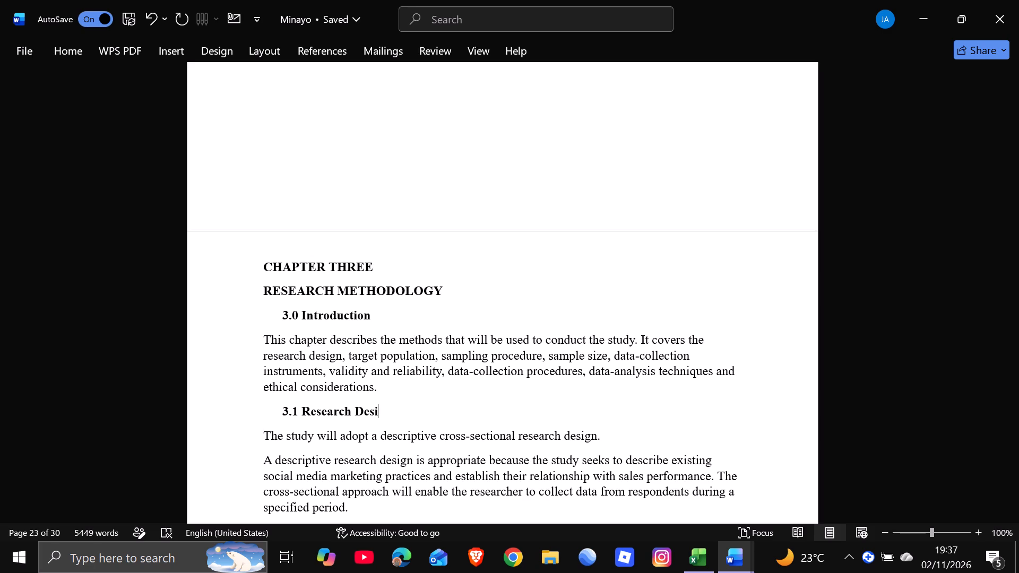
pyautogui.write('gn')
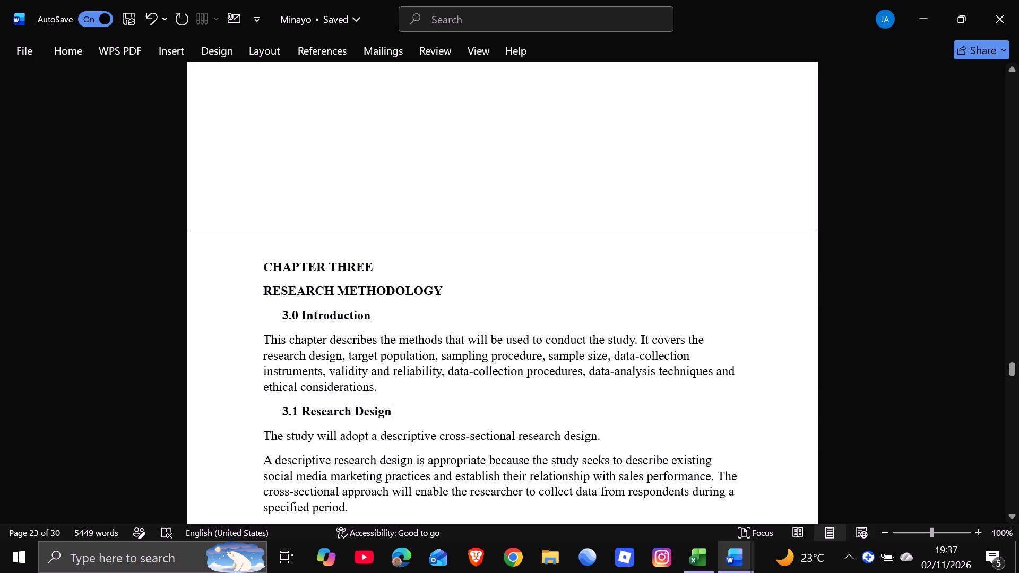
# Reduce the blank lines above the 3.4 Sampling Techniques heading to a single one.
pyautogui.press('Down')
pyautogui.press('Down')
pyautogui.press('Down')
pyautogui.press('Down')
pyautogui.press('Down')
pyautogui.press('Down')
pyautogui.press('Down')
pyautogui.press('Down')
pyautogui.press('Down')
pyautogui.press('Down')
pyautogui.press('Down')
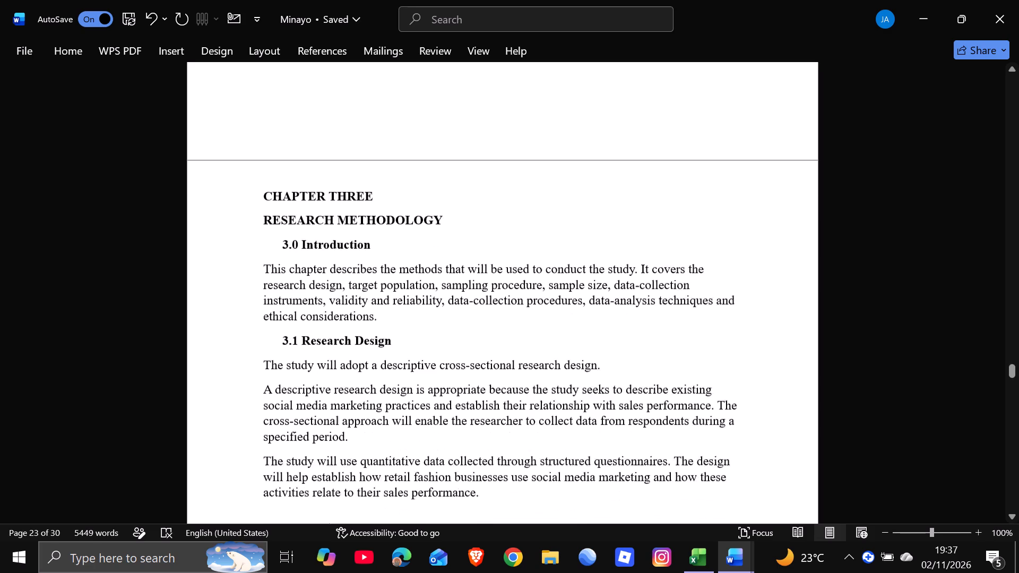
pyautogui.press('Down')
pyautogui.press('Down')
pyautogui.press('Down')
pyautogui.press('Down')
pyautogui.press('Down')
pyautogui.press('Down')
pyautogui.press('Down')
pyautogui.press('Down')
pyautogui.press('Down')
pyautogui.press('Down')
pyautogui.press('Down')
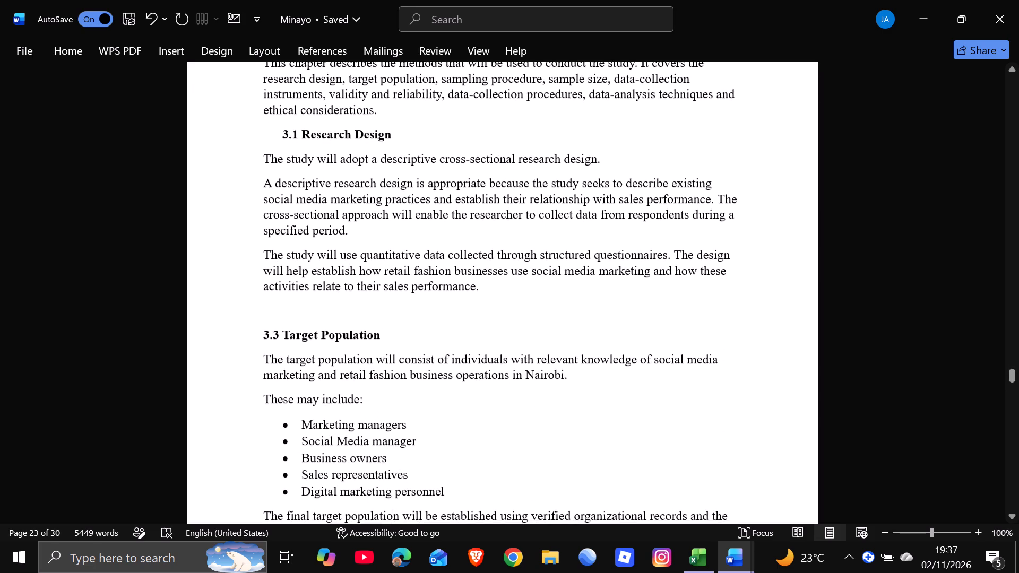
pyautogui.press('Down')
pyautogui.press('Down')
pyautogui.press('Down')
pyautogui.press('Down')
pyautogui.press('Down')
pyautogui.press('Down')
pyautogui.press('Down')
pyautogui.press('Down')
pyautogui.press('Down')
pyautogui.press('Down')
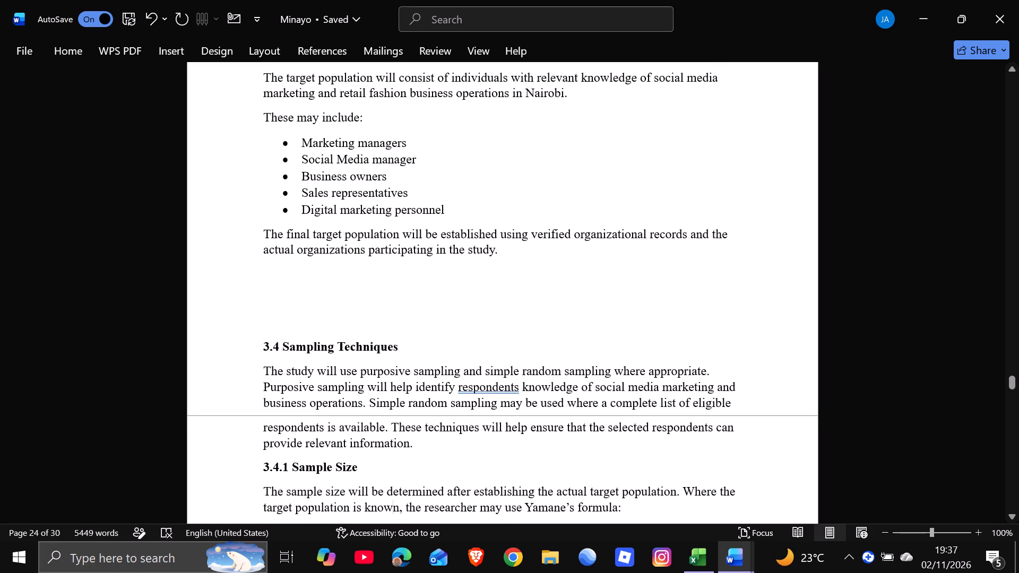
pyautogui.click(254, 351)
pyautogui.press('BackSpace')
pyautogui.press('BackSpace')
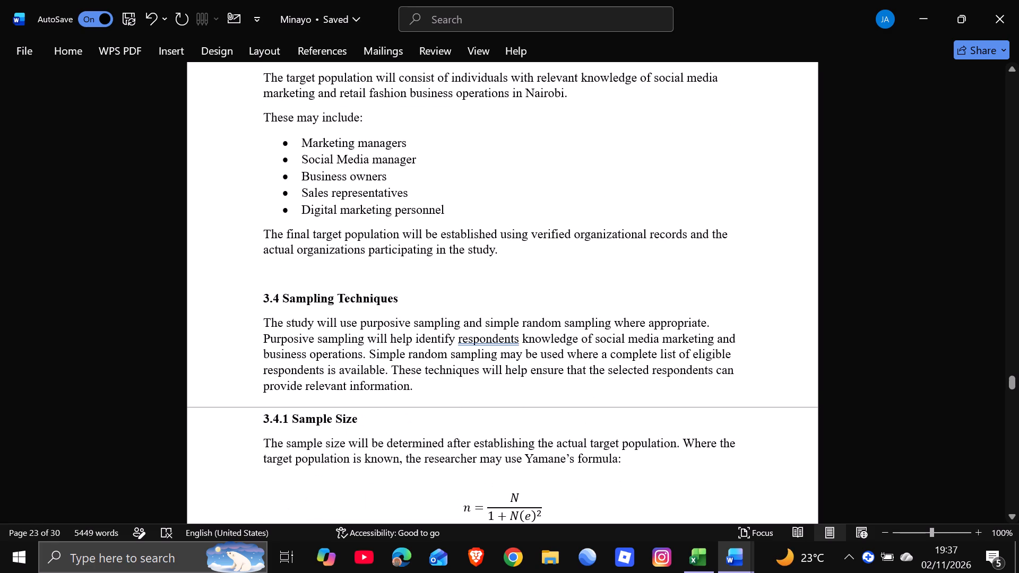
pyautogui.press('BackSpace')
pyautogui.press('Return')
# Remove all the blank lines above the 3.5 Data Collection Instruments heading so it directly follows the sampling frame paragraph.
pyautogui.press('Down')
pyautogui.press('Down')
pyautogui.press('Down')
pyautogui.press('Down')
pyautogui.press('Down')
pyautogui.press('Down')
pyautogui.press('Down')
pyautogui.press('Down')
pyautogui.press('Down')
pyautogui.press('Down')
pyautogui.press('Down')
pyautogui.press('Down')
pyautogui.press('Down')
pyautogui.press('Down')
pyautogui.press('Down')
pyautogui.press('Down')
pyautogui.press('Down')
pyautogui.press('Down')
pyautogui.press('Down')
pyautogui.press('Down')
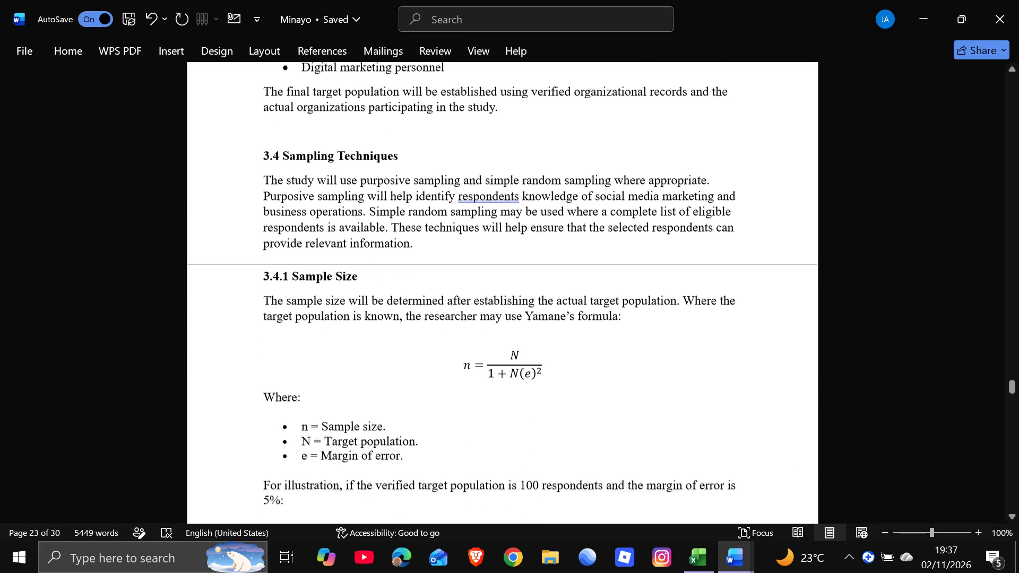
pyautogui.press('Down')
pyautogui.press('Down')
pyautogui.press('Down')
pyautogui.press('Down')
pyautogui.press('Down')
pyautogui.press('Down')
pyautogui.press('Down')
pyautogui.press('Down')
pyautogui.press('Down')
pyautogui.press('Down')
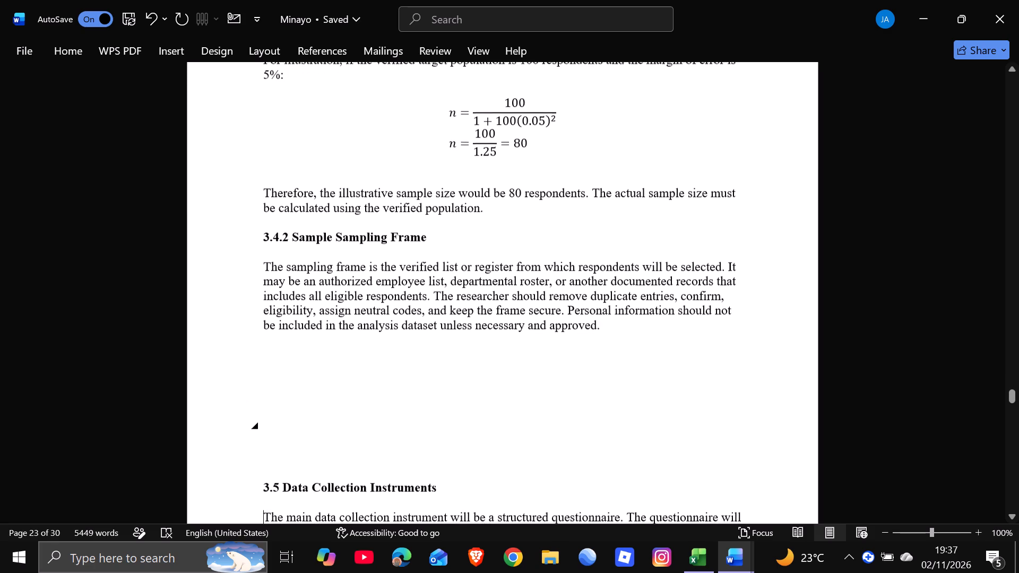
pyautogui.press('Down')
pyautogui.press('Down')
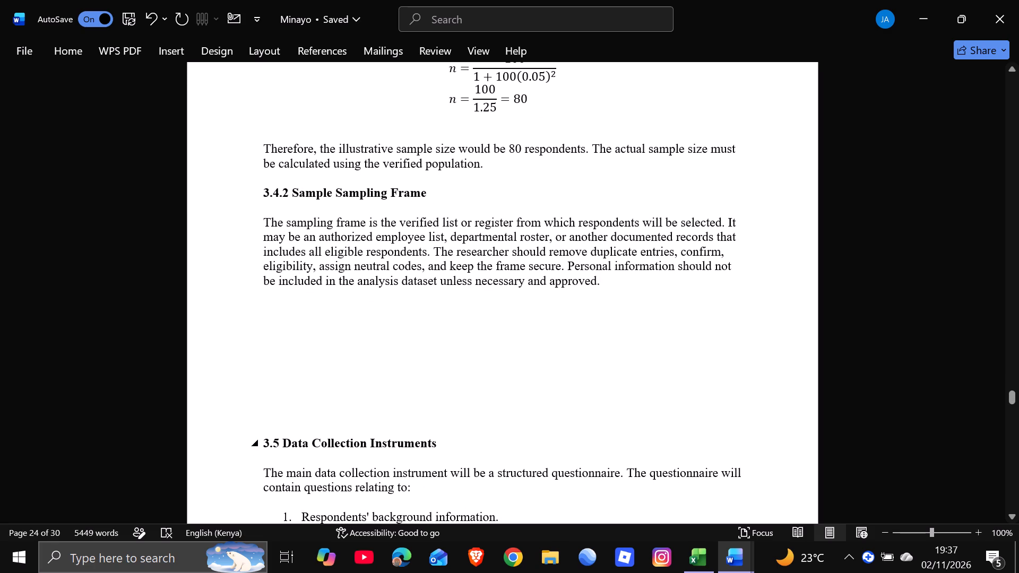
pyautogui.click(265, 442)
pyautogui.press('BackSpace')
pyautogui.press('BackSpace')
pyautogui.press('BackSpace')
pyautogui.press('BackSpace')
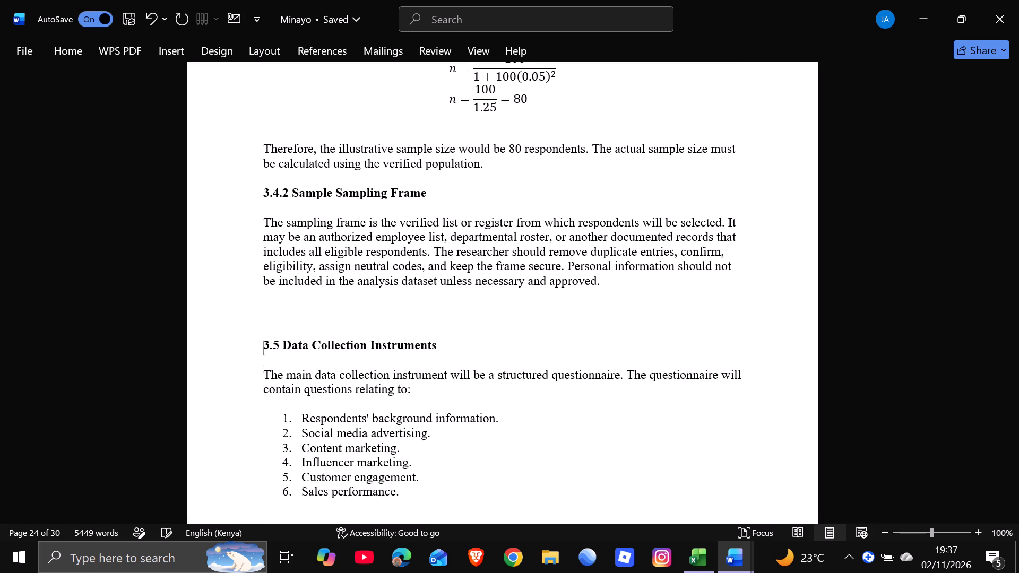
# Remove the blank line above the 3.8 Validity and Reliability heading, after the pilot test paragraphs.
pyautogui.press('Down')
pyautogui.press('Down')
pyautogui.press('Down')
pyautogui.press('Down')
pyautogui.press('Down')
pyautogui.press('Down')
pyautogui.press('Down')
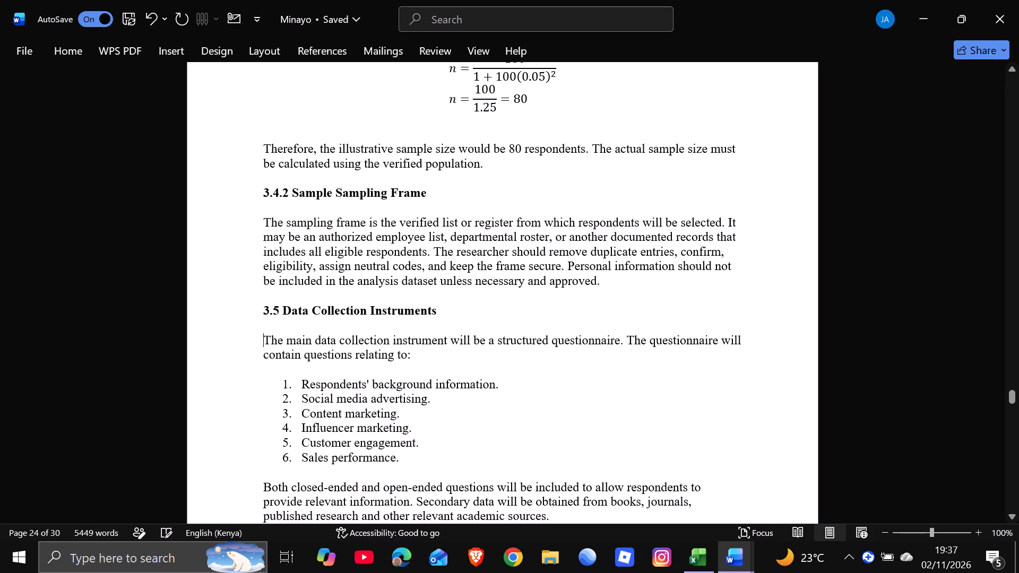
pyautogui.press('Down')
pyautogui.press('Down')
pyautogui.press('Down')
pyautogui.press('Down')
pyautogui.press('Down')
pyautogui.press('Down')
pyautogui.press('Down')
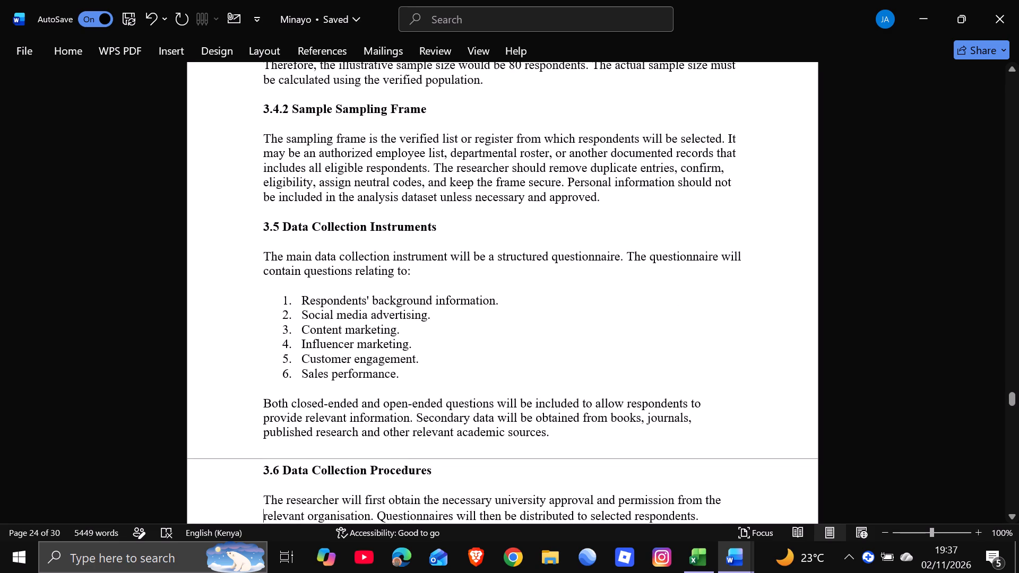
pyautogui.press('Down')
pyautogui.press('Down')
pyautogui.press('Down')
pyautogui.press('Down')
pyautogui.press('Down')
pyautogui.press('Down')
pyautogui.press('Down')
pyautogui.press('Down')
pyautogui.press('Down')
pyautogui.press('Down')
pyautogui.press('Down')
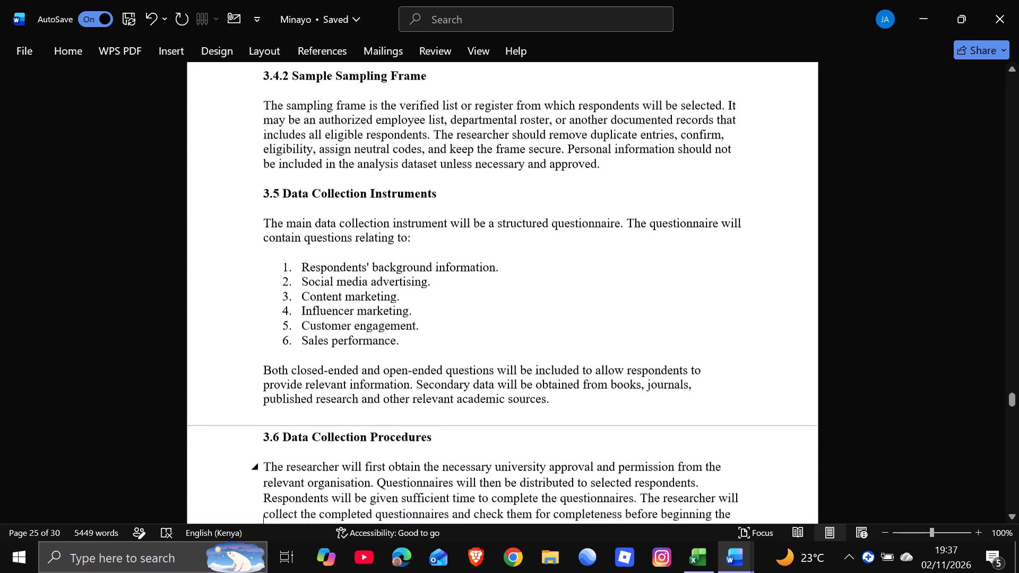
pyautogui.press('Down')
pyautogui.press('Down')
pyautogui.press('Down')
pyautogui.press('Down')
pyautogui.press('Down')
pyautogui.press('Down')
pyautogui.press('Down')
pyautogui.press('Down')
pyautogui.press('Down')
pyautogui.press('Down')
pyautogui.press('Down')
pyautogui.press('Down')
pyautogui.press('Down')
pyautogui.press('Down')
pyautogui.press('Down')
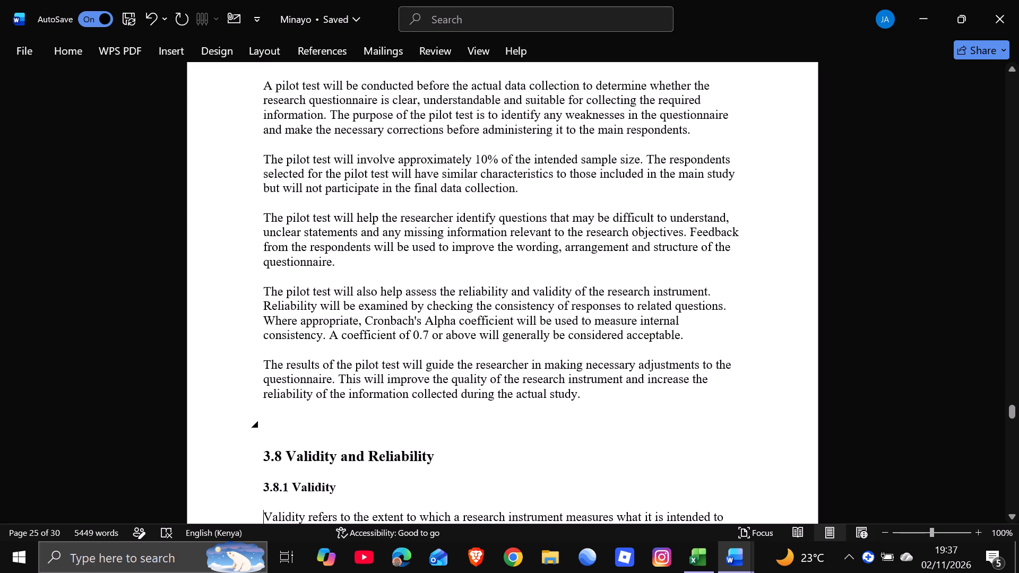
pyautogui.press('Down')
pyautogui.press('Down')
pyautogui.press('Down')
pyautogui.press('Down')
pyautogui.press('Down')
pyautogui.press('Down')
pyautogui.press('Down')
pyautogui.press('Down')
pyautogui.press('Down')
pyautogui.press('Down')
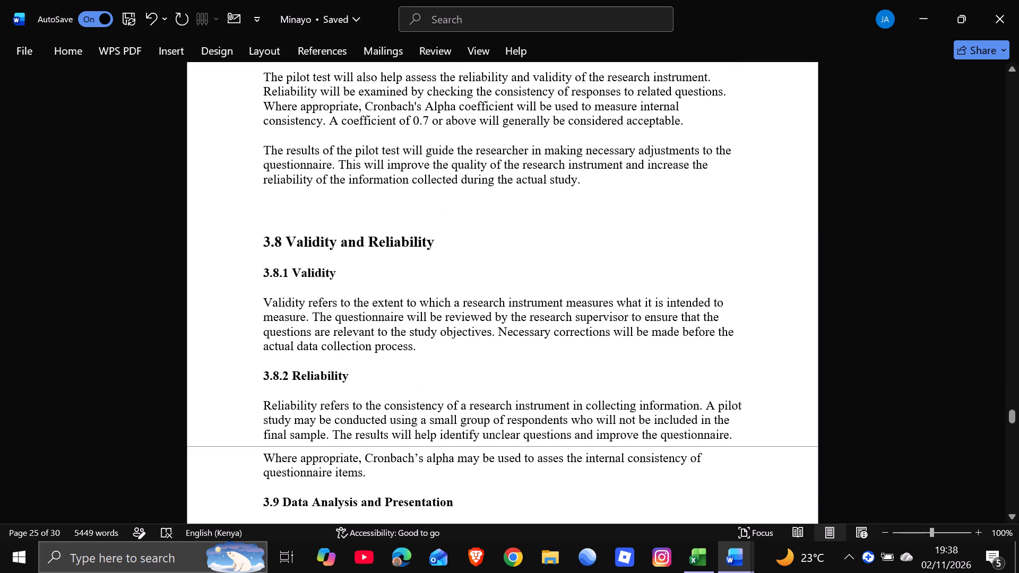
pyautogui.click(264, 239)
pyautogui.press('BackSpace')
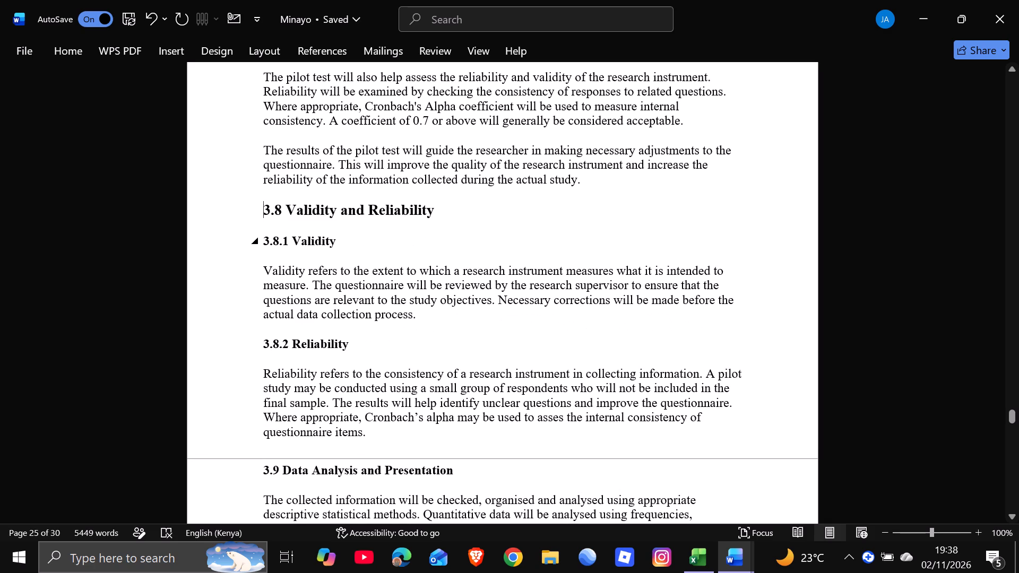
# Insert eight blank lines above the CHAPTER FOUR heading so the chapter starts at the top of a new page.
pyautogui.press('Down')
pyautogui.press('Down')
pyautogui.press('Down')
pyautogui.press('Down')
pyautogui.press('Down')
pyautogui.press('Down')
pyautogui.press('Down')
pyautogui.press('Down')
pyautogui.press('Down')
pyautogui.press('Down')
pyautogui.press('Down')
pyautogui.press('Down')
pyautogui.press('Down')
pyautogui.press('Down')
pyautogui.press('Down')
pyautogui.press('Down')
pyautogui.press('Down')
pyautogui.press('Down')
pyautogui.press('Down')
pyautogui.press('Down')
pyautogui.press('Down')
pyautogui.press('Down')
pyautogui.press('Down')
pyautogui.press('Down')
pyautogui.press('Down')
pyautogui.press('Down')
pyautogui.press('Down')
pyautogui.press('Down')
pyautogui.press('Down')
pyautogui.press('Down')
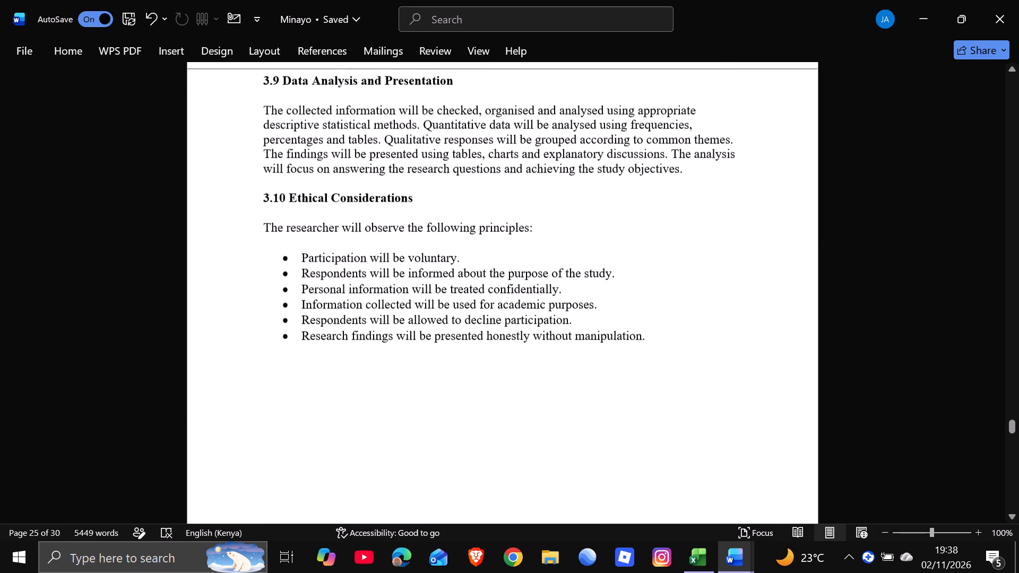
pyautogui.press('Down')
pyautogui.press('Down')
pyautogui.press('Down')
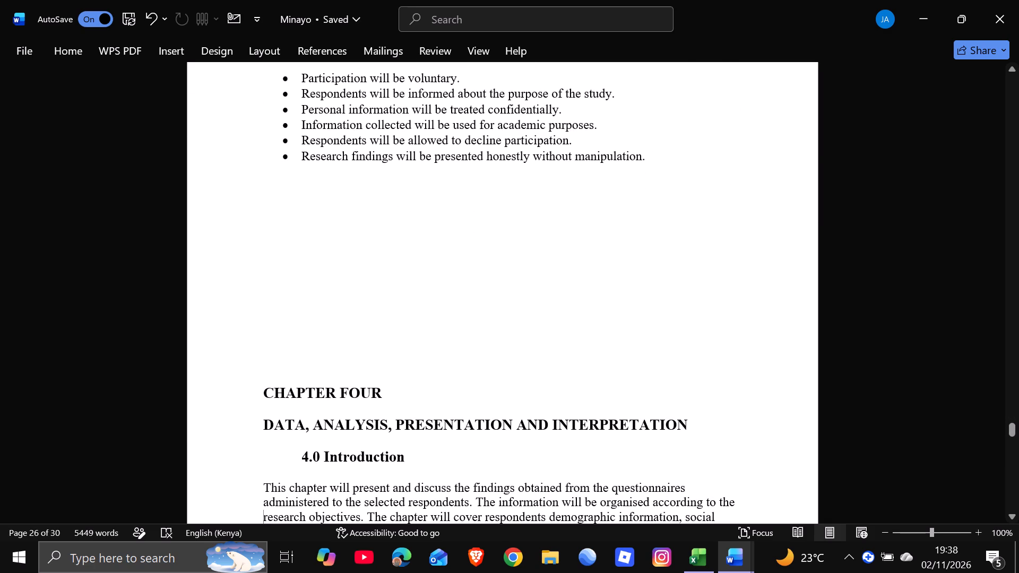
pyautogui.click(257, 391)
pyautogui.press('Return')
pyautogui.press('Return')
pyautogui.press('Return')
pyautogui.press('Return')
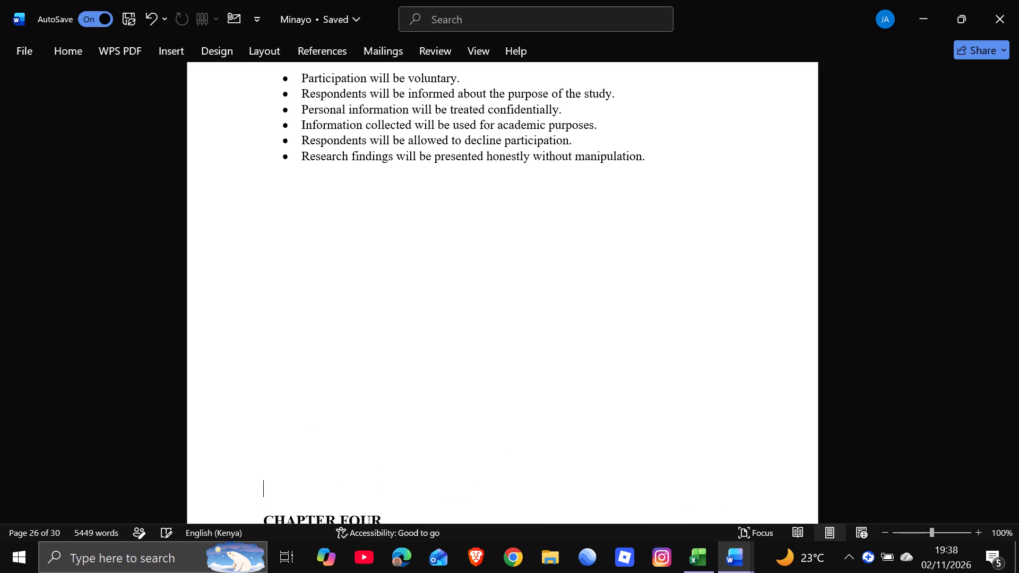
pyautogui.press('Return')
pyautogui.press('Return')
pyautogui.press('Return')
pyautogui.press('Return')
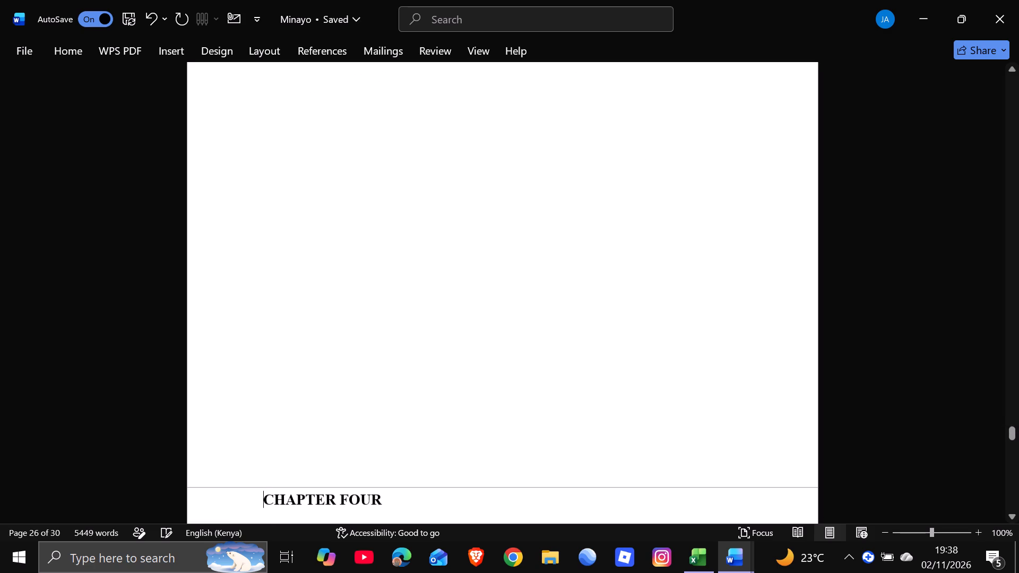
# Review the layout, spacing and heading numbering of Chapter Three, from its closing sections back to the chapter title and introduction.
pyautogui.press('Up')
pyautogui.press('Up')
pyautogui.press('Up')
pyautogui.press('Up')
pyautogui.press('Up')
pyautogui.press('Up')
pyautogui.press('Up')
pyautogui.press('Up')
pyautogui.press('Up')
pyautogui.press('Up')
pyautogui.press('Up')
pyautogui.press('Up')
pyautogui.press('Up')
pyautogui.press('Up')
pyautogui.press('Up')
pyautogui.press('Up')
pyautogui.press('Up')
pyautogui.press('Up')
pyautogui.press('Up')
pyautogui.press('Up')
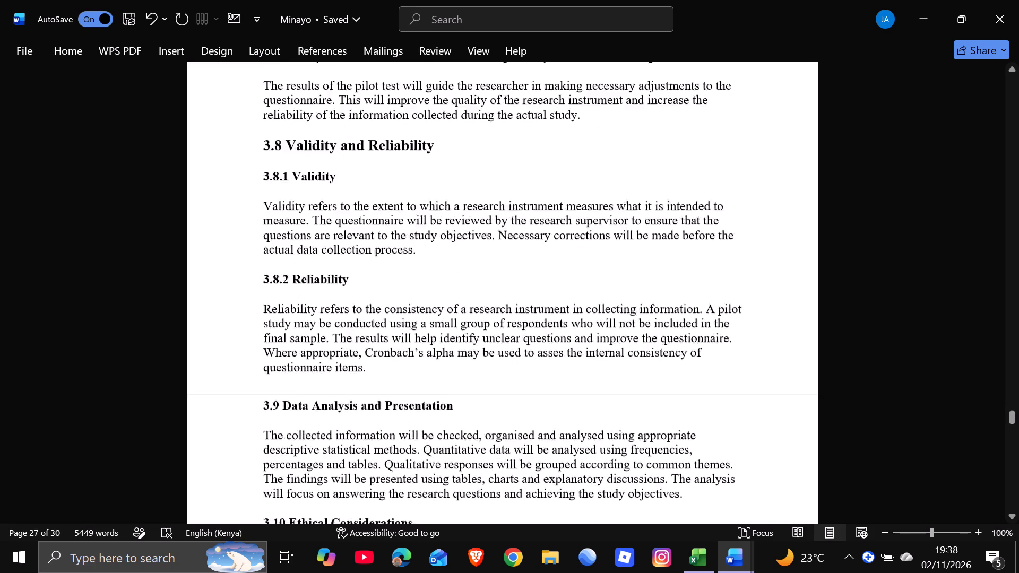
pyautogui.press('Up')
pyautogui.press('Up')
pyautogui.press('Up')
pyautogui.press('Up')
pyautogui.press('Up')
pyautogui.press('Up')
pyautogui.press('Up')
pyautogui.press('Up')
pyautogui.press('Up')
pyautogui.press('Up')
pyautogui.press('Up')
pyautogui.press('Up')
pyautogui.press('Up')
pyautogui.press('Up')
pyautogui.press('Up')
pyautogui.press('Up')
pyautogui.press('Up')
pyautogui.press('Up')
pyautogui.press('Up')
pyautogui.press('Up')
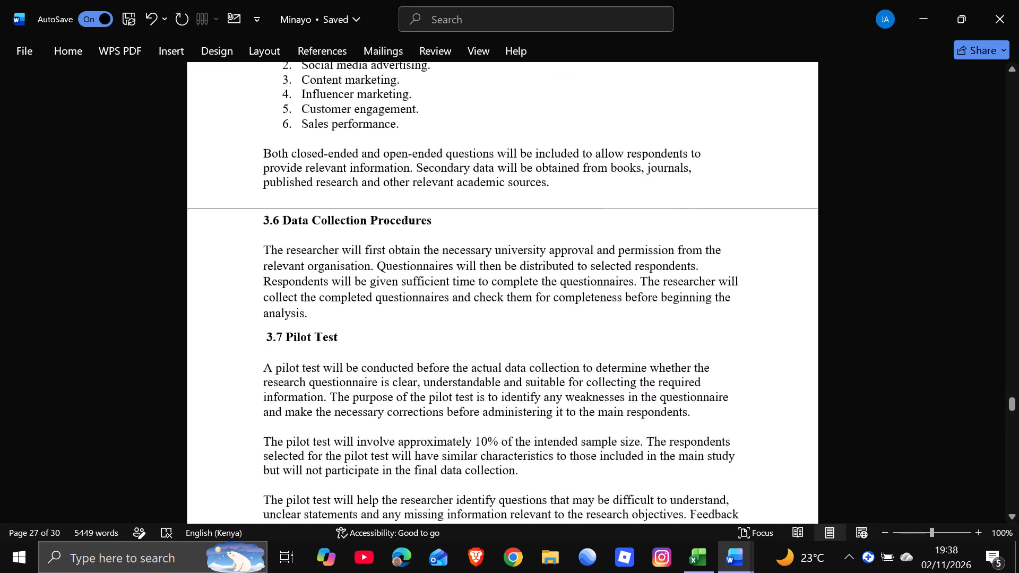
pyautogui.press('Up')
pyautogui.press('Up')
pyautogui.press('Up')
pyautogui.press('Up')
pyautogui.press('Up')
pyautogui.press('Up')
pyautogui.press('Up')
pyautogui.press('Up')
pyautogui.press('Up')
pyautogui.press('Up')
pyautogui.press('Up')
pyautogui.press('Up')
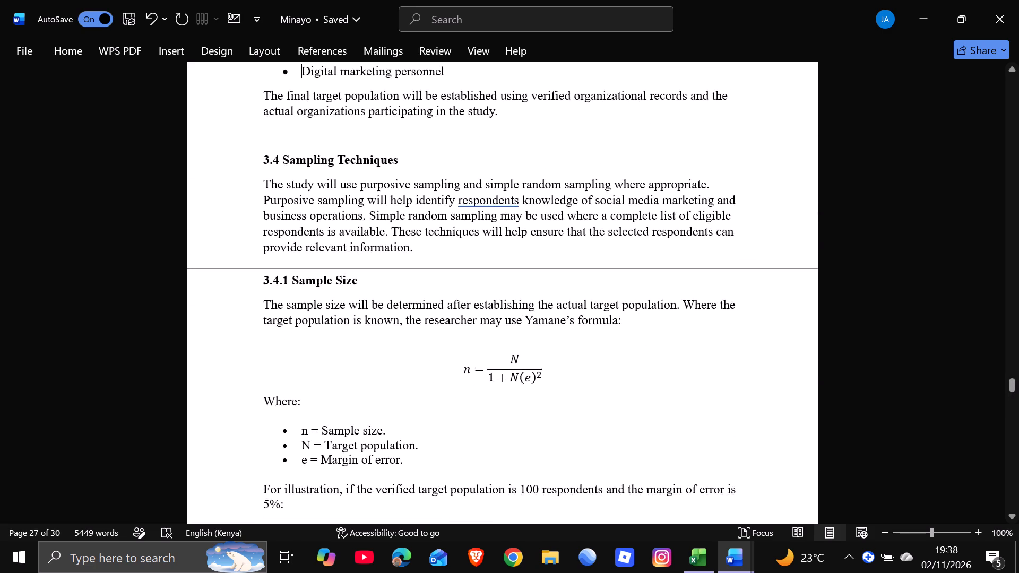
pyautogui.press('Up')
pyautogui.press('Up')
pyautogui.press('Up')
pyautogui.press('Up')
pyautogui.press('Up')
pyautogui.press('Up')
pyautogui.press('Up')
pyautogui.press('Up')
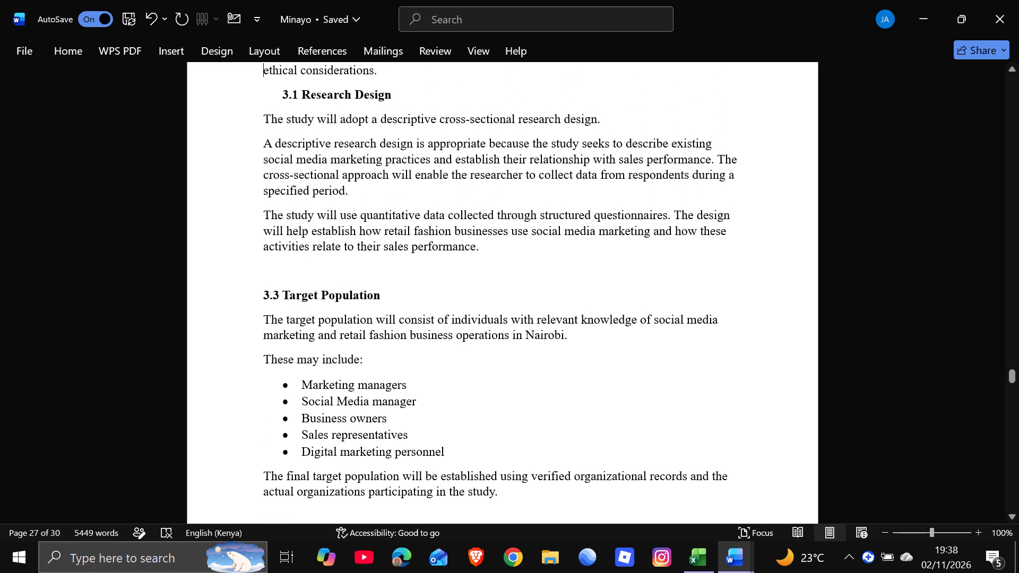
pyautogui.press('Up')
pyautogui.press('Up')
pyautogui.press('Up')
pyautogui.press('Up')
pyautogui.press('Up')
pyautogui.press('Up')
pyautogui.press('Up')
pyautogui.press('Up')
pyautogui.press('Up')
pyautogui.press('Up')
pyautogui.press('Up')
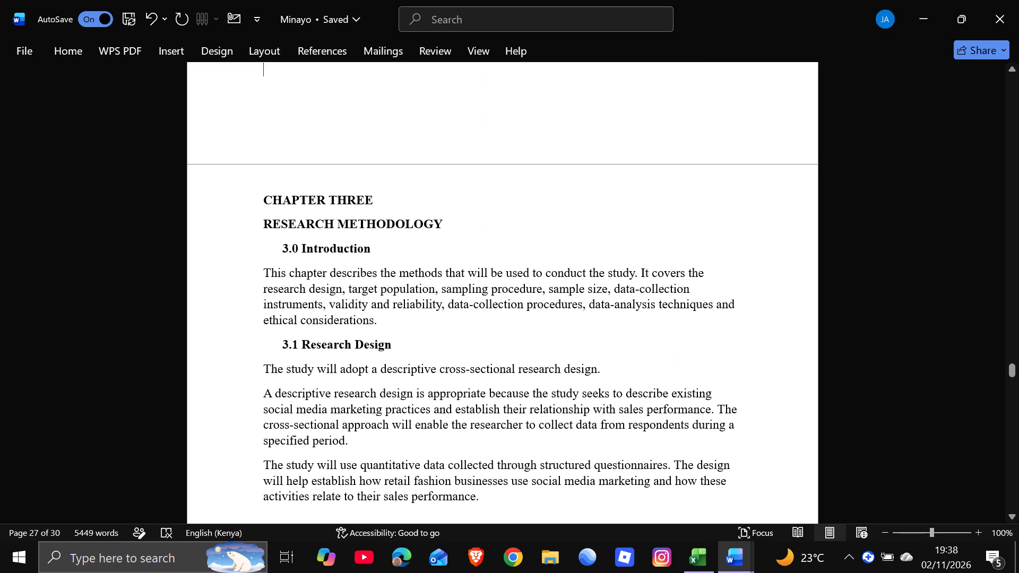
pyautogui.press('Down')
pyautogui.press('Down')
pyautogui.press('Down')
pyautogui.press('Down')
pyautogui.press('Down')
pyautogui.press('Down')
pyautogui.press('Down')
pyautogui.press('Down')
pyautogui.press('Down')
pyautogui.press('Down')
pyautogui.press('Down')
pyautogui.press('Down')
pyautogui.press('Down')
pyautogui.press('Down')
pyautogui.press('Down')
pyautogui.press('Down')
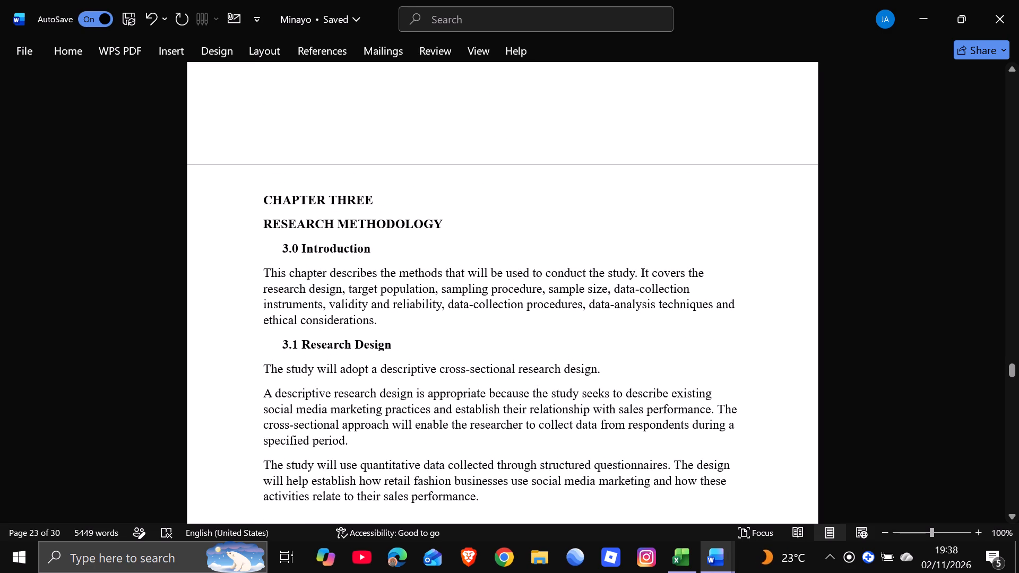
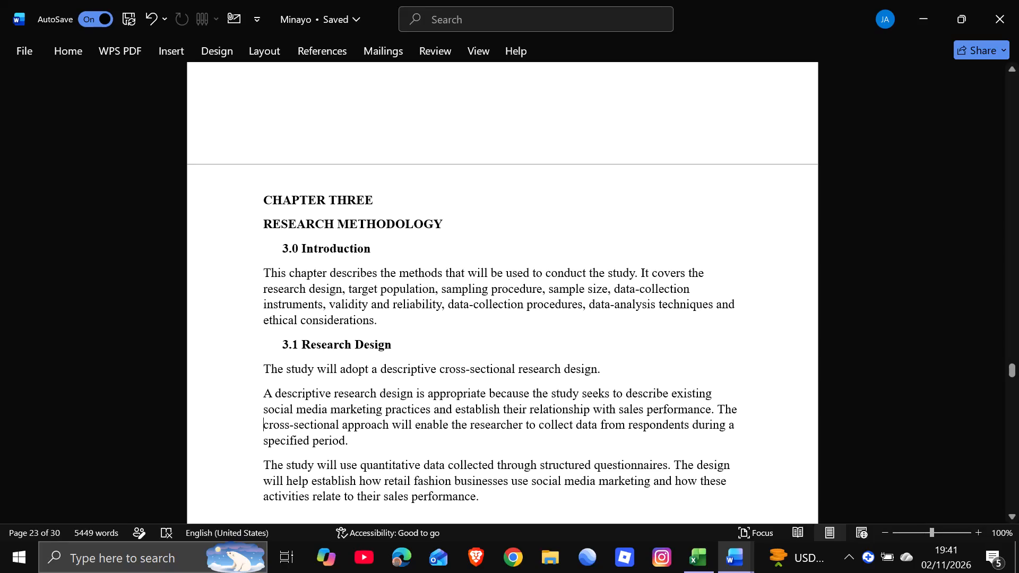
# Insert a blank line after the last paragraph of section 3.1 Research Design, above the 3.3 Target Population heading.
pyautogui.click(481, 501)
pyautogui.press('Return')
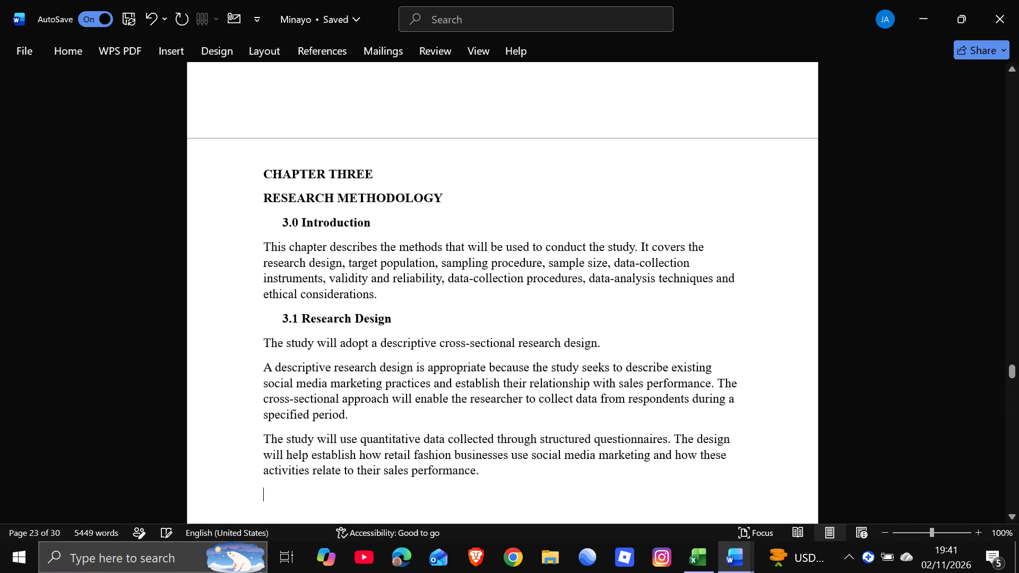
pyautogui.press('Down')
pyautogui.press('Down')
pyautogui.press('Down')
pyautogui.press('Down')
pyautogui.press('Down')
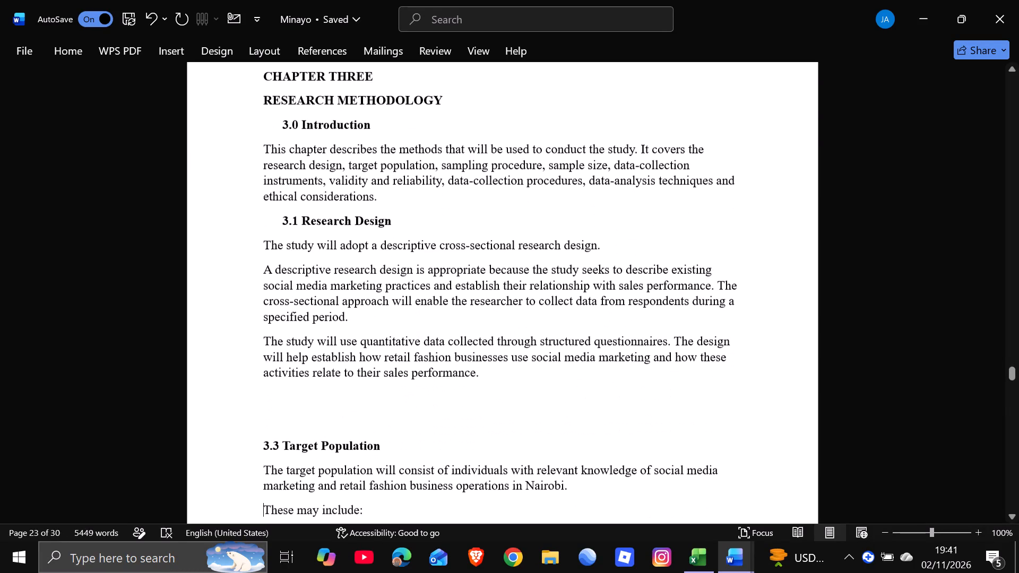
pyautogui.press('Up')
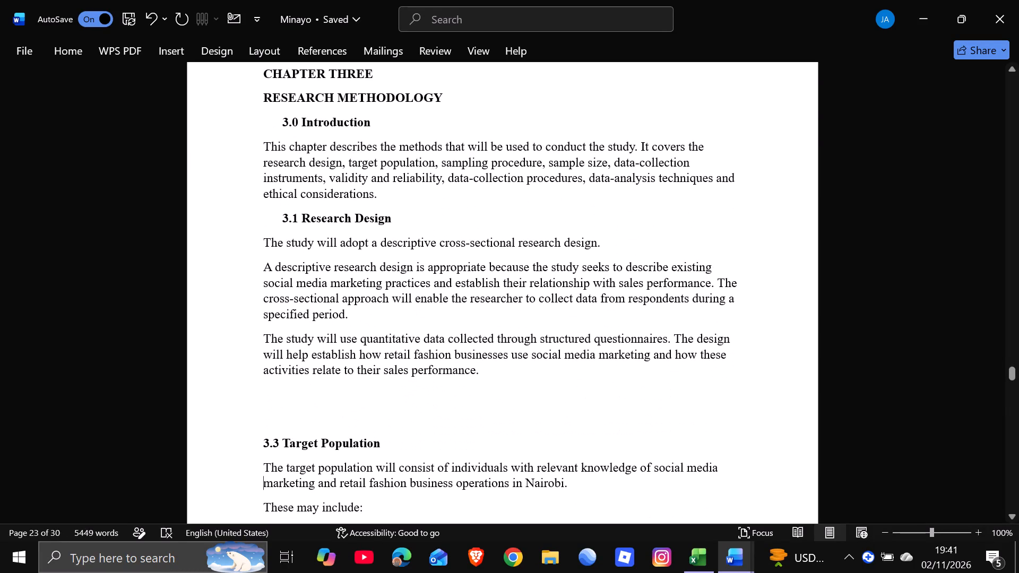
pyautogui.press('Up')
pyautogui.press('Up')
pyautogui.press('Up')
pyautogui.press('Up')
# Add the heading "3.2 Research Philosophy" on the new line, followed by an unnumbered body line.
pyautogui.write('3.2')
pyautogui.press('space')
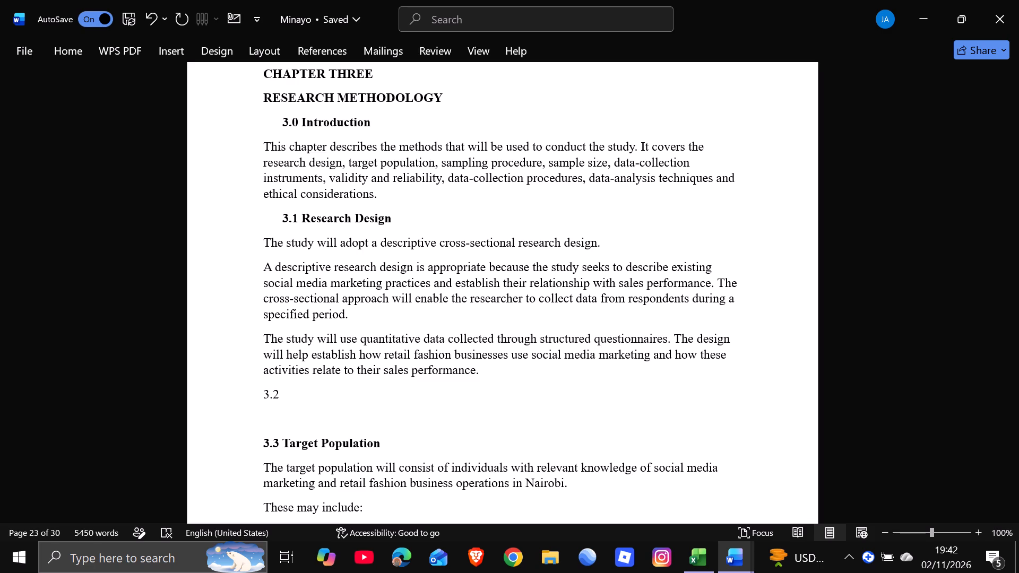
pyautogui.press('r')
pyautogui.press('e')
pyautogui.write('SEARCH')
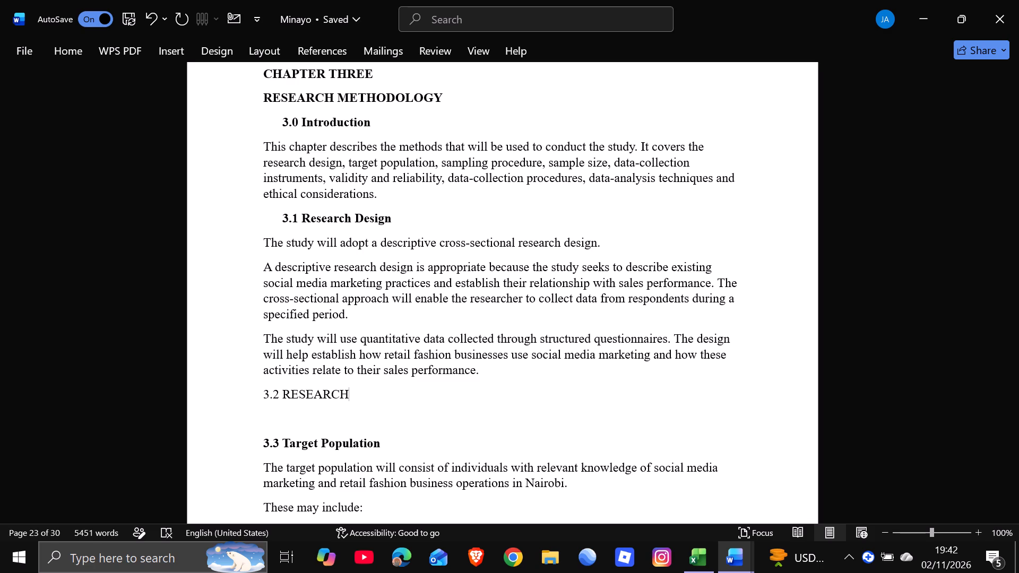
pyautogui.press('BackSpace')
pyautogui.press('BackSpace')
pyautogui.press('BackSpace')
pyautogui.press('BackSpace')
pyautogui.press('BackSpace')
pyautogui.press('BackSpace')
pyautogui.press('BackSpace')
pyautogui.write('esearch')
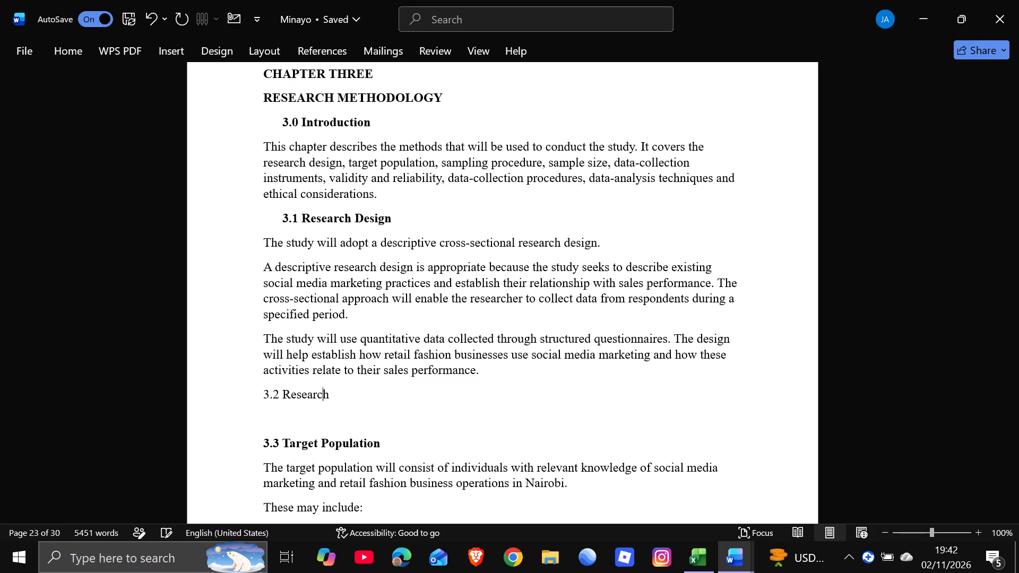
pyautogui.press('space')
pyautogui.press('p')
pyautogui.write('hiloso')
pyautogui.write('phy')
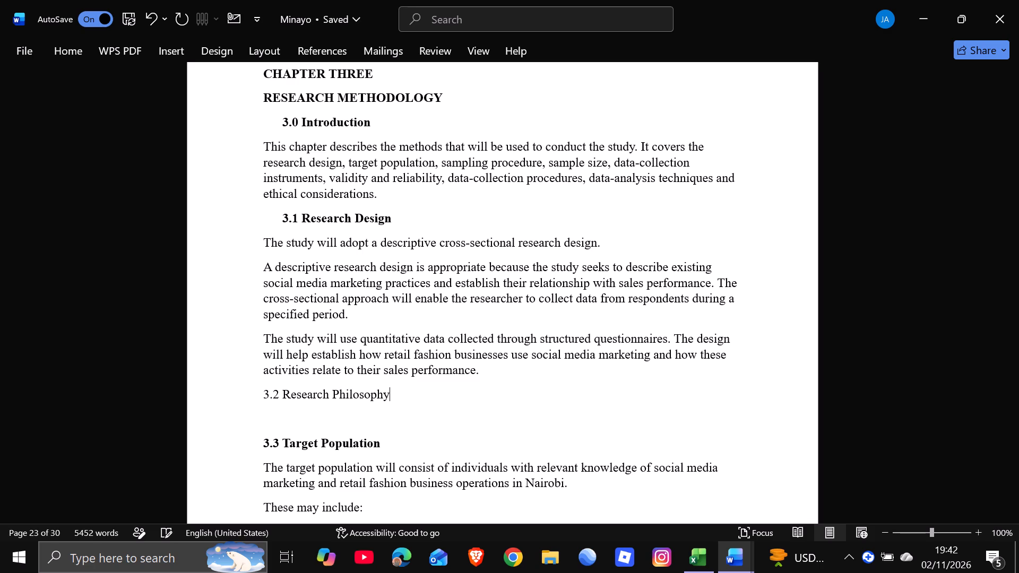
pyautogui.press('Return')
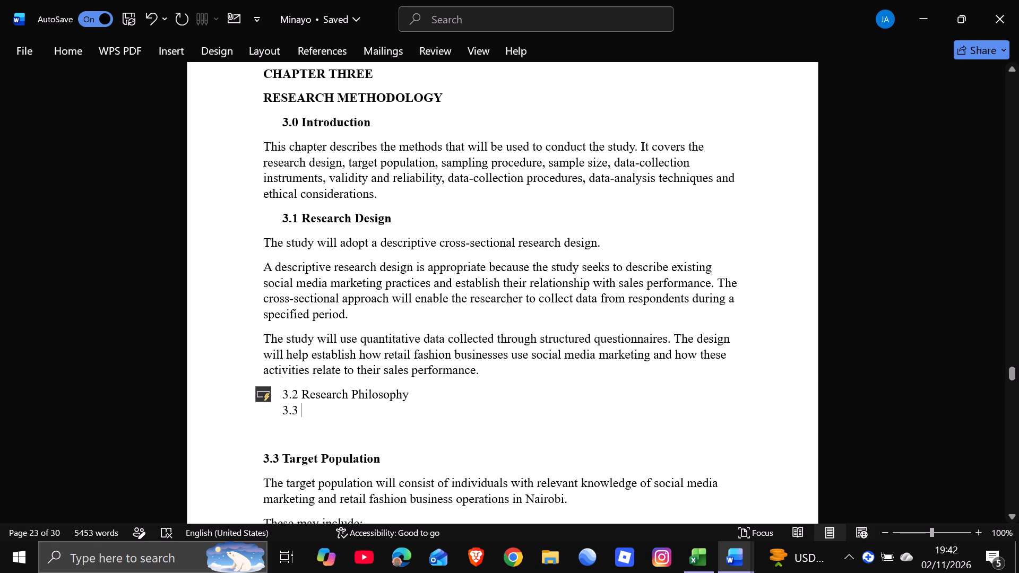
pyautogui.press('BackSpace')
pyautogui.press('BackSpace')
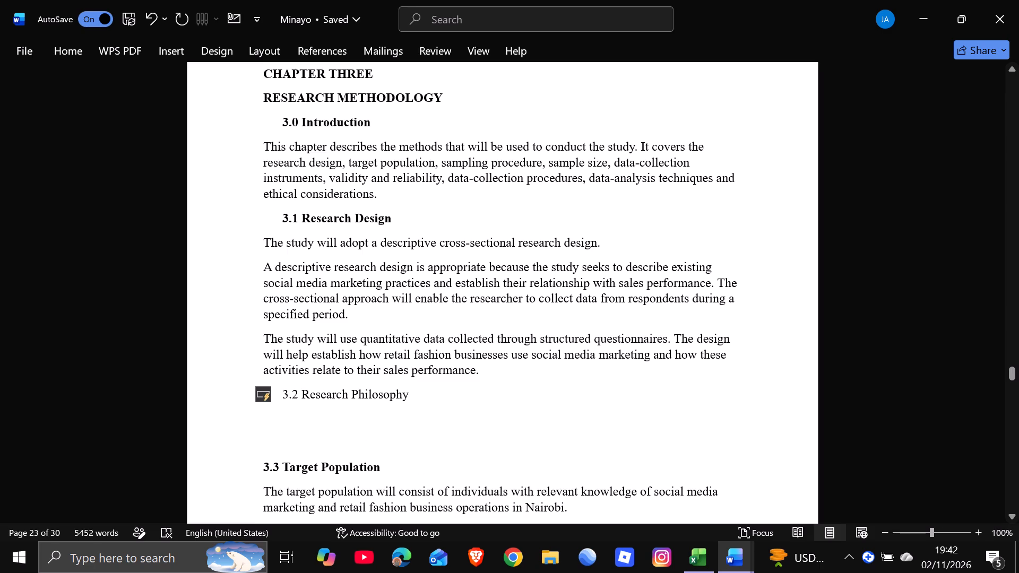
pyautogui.press('BackSpace')
# Write the first sentence under 3.2 Research Philosophy: "The study will adopt a positive research philosophy.".
pyautogui.press('t')
pyautogui.write('he stuf')
pyautogui.press('BackSpace')
pyautogui.press('d')
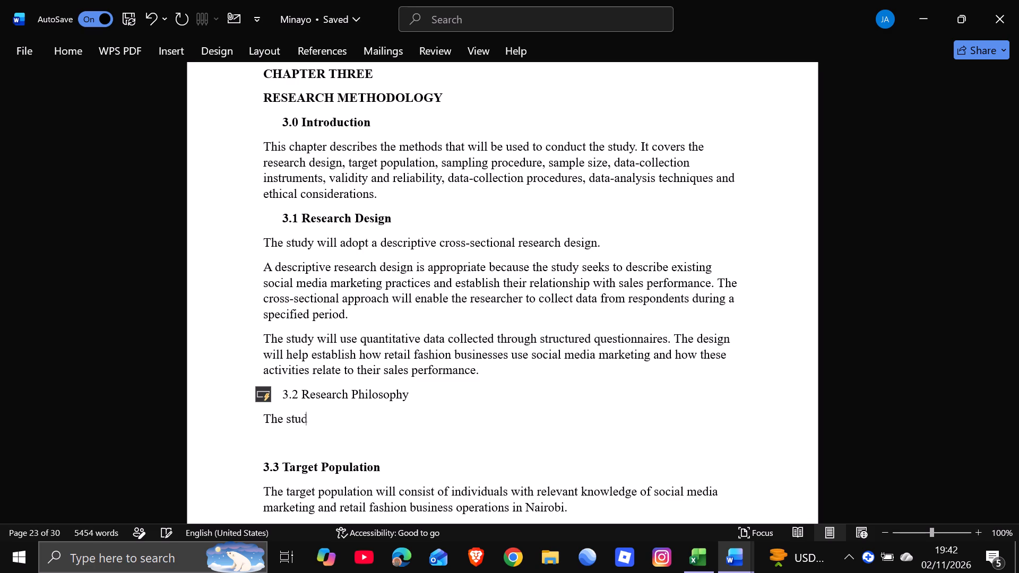
pyautogui.press('y')
pyautogui.press('space')
pyautogui.write('wii')
pyautogui.press('BackSpace')
pyautogui.write('ll adop')
pyautogui.press('t')
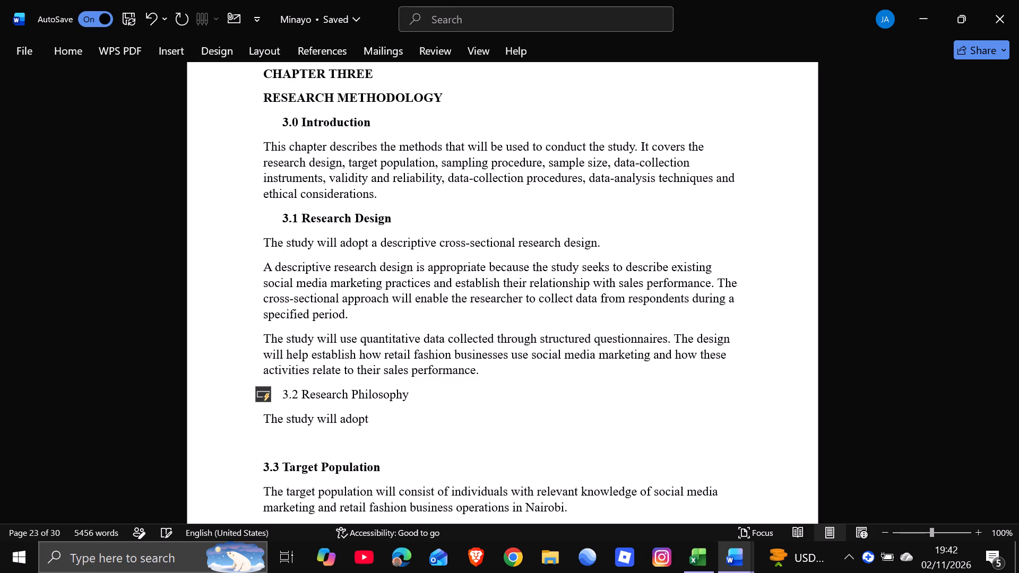
pyautogui.press('space')
pyautogui.write('a')
pyautogui.press('space')
pyautogui.write('po')
pyautogui.press('a')
pyautogui.press('BackSpace')
pyautogui.press('s')
pyautogui.press('i')
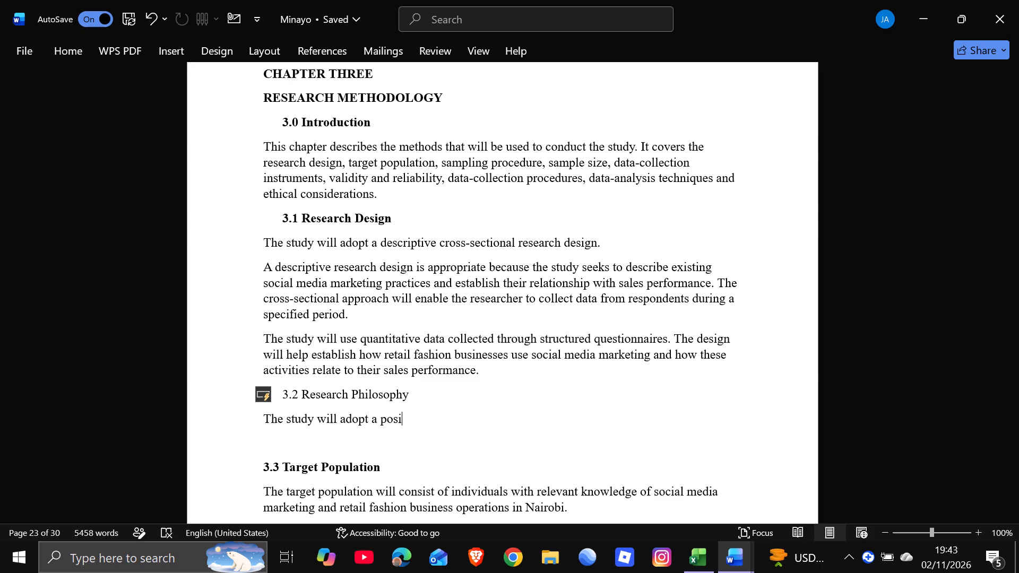
pyautogui.write('ti')
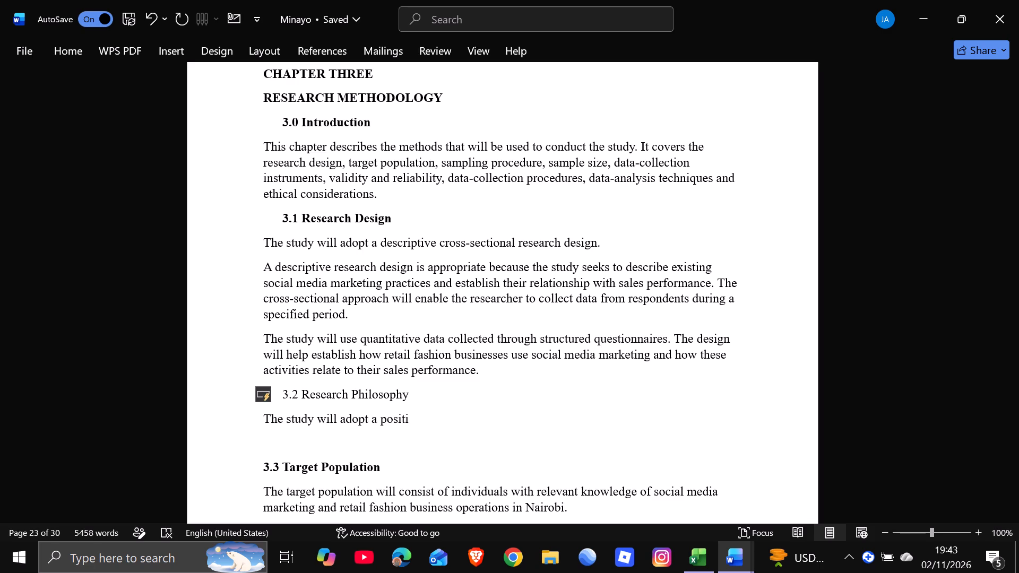
pyautogui.write('ve')
pyautogui.press('space')
pyautogui.write('research')
pyautogui.press('space')
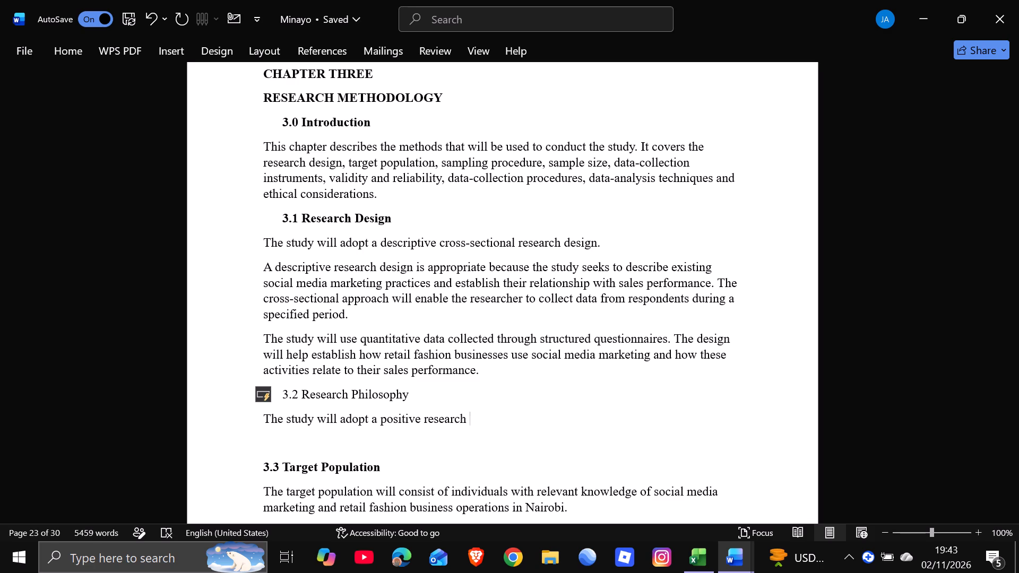
pyautogui.press('p')
pyautogui.write('ho')
pyautogui.press('BackSpace')
pyautogui.write('ilo')
pyautogui.write('sophy')
pyautogui.press('.')
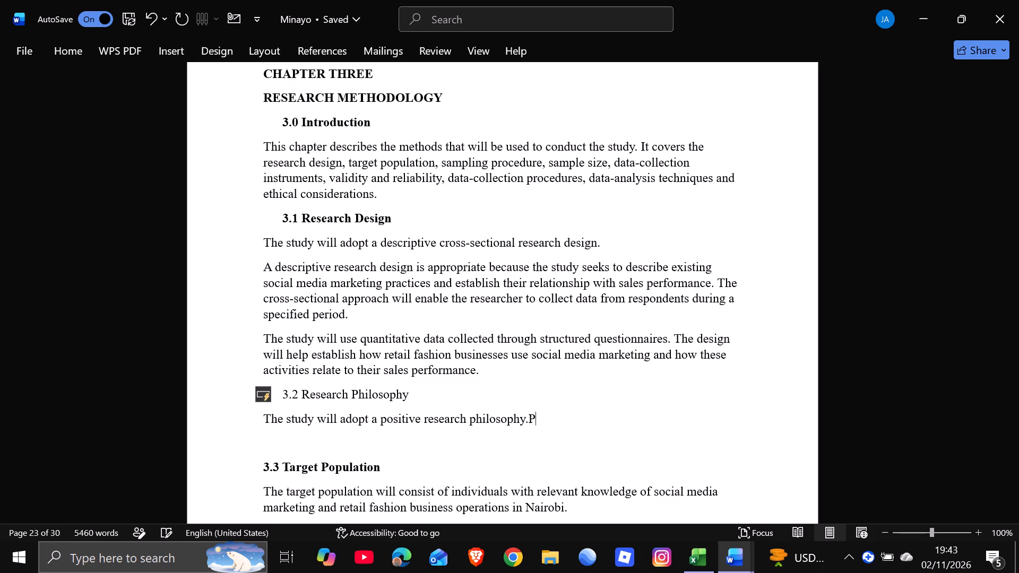
# Start the second sentence under 3.2 Research Philosophy with "Positivism", separated by a space from the end of the first sentence.
pyautogui.write('osit')
pyautogui.press('i')
pyautogui.write('vis')
pyautogui.write('m')
pyautogui.press('space')
pyautogui.write('os')
pyautogui.press('space')
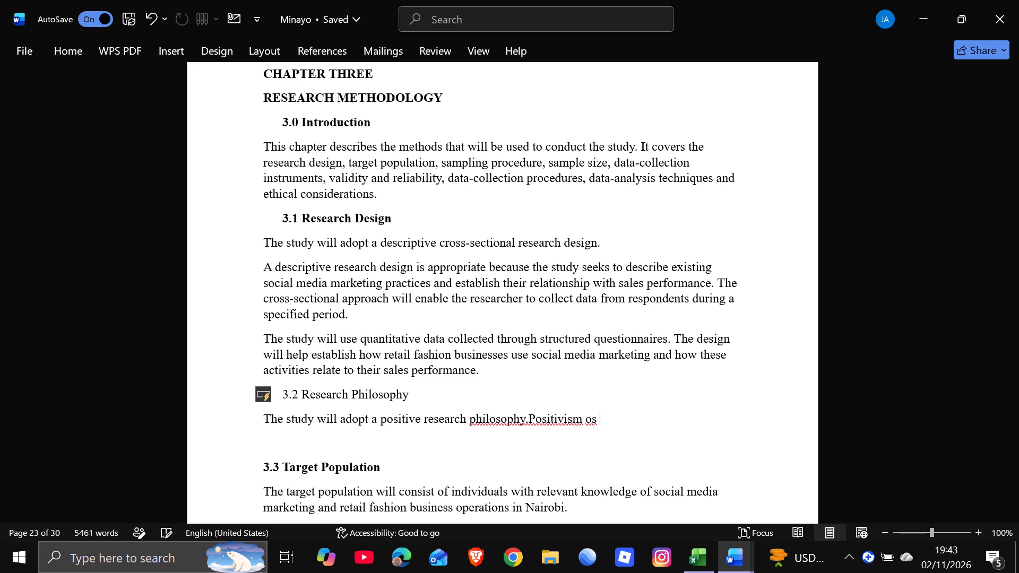
pyautogui.click(529, 419)
pyautogui.press('space')
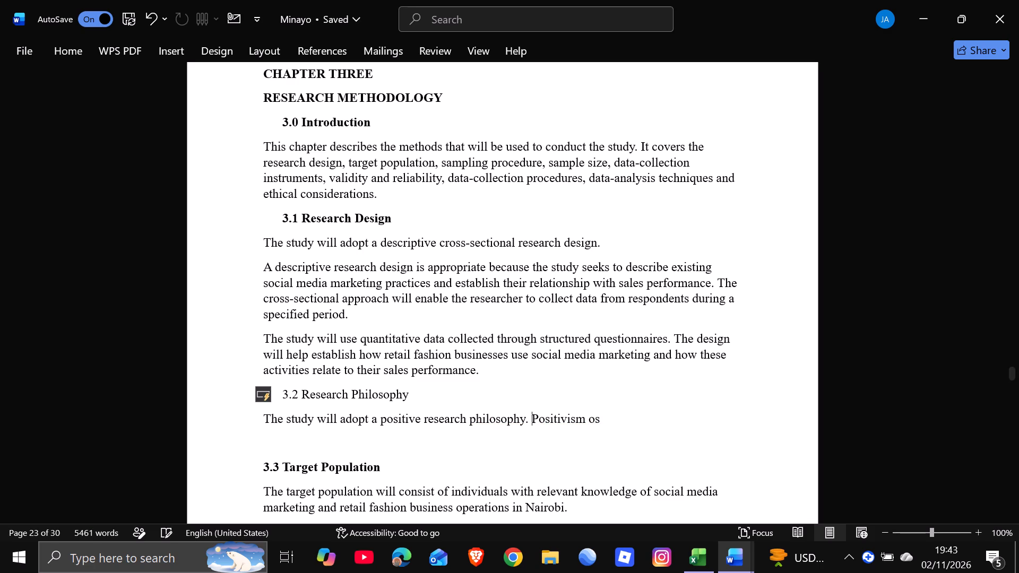
pyautogui.click(600, 418)
pyautogui.press('BackSpace')
pyautogui.press('BackSpace')
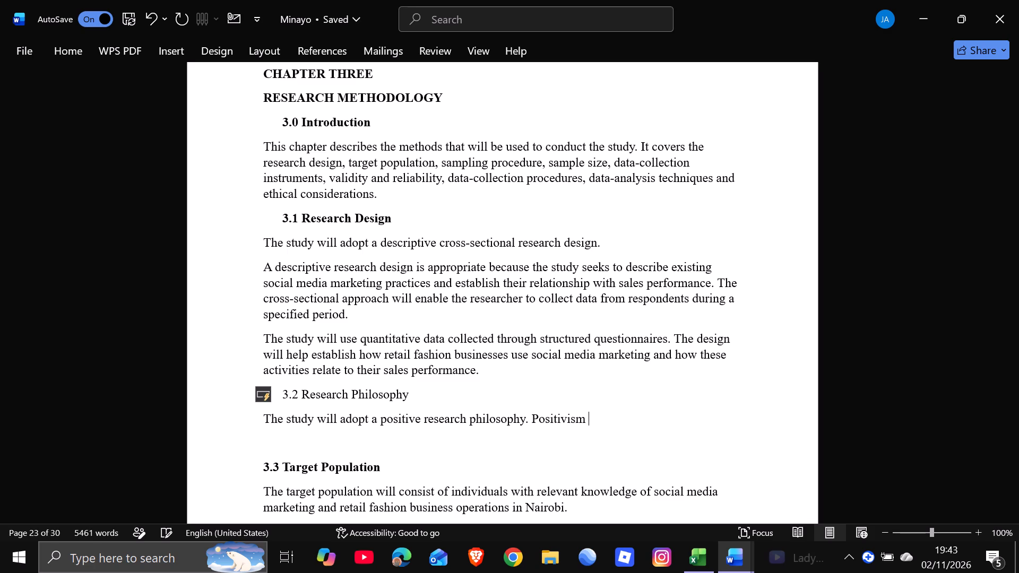
# Continue the "Positivism" sentence with "is based on the belief that knowledge".
pyautogui.write('is be')
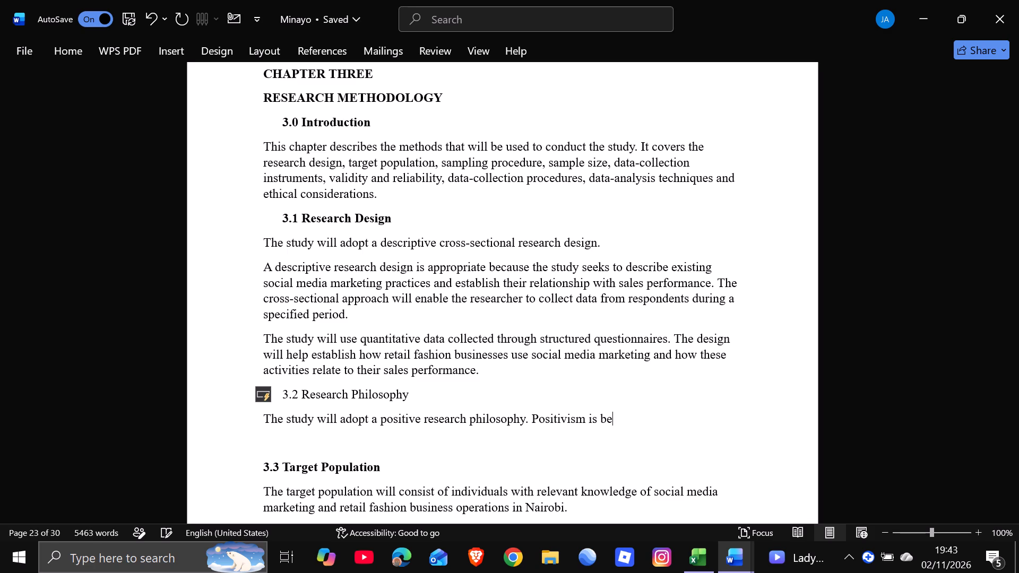
pyautogui.press('BackSpace')
pyautogui.write('ased')
pyautogui.press('space')
pyautogui.write('on the')
pyautogui.press('space')
pyautogui.write('belief')
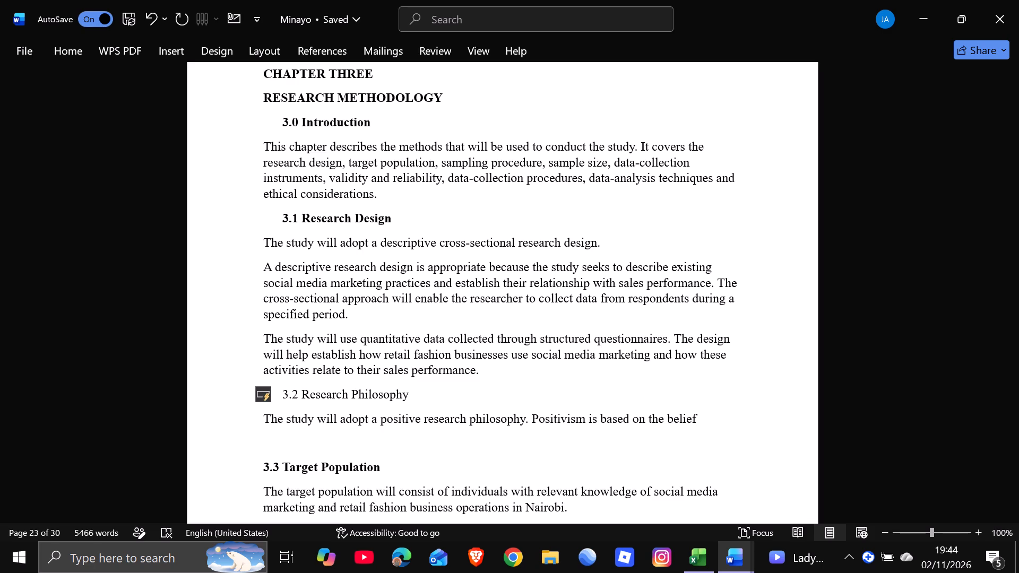
pyautogui.press('space')
pyautogui.write('that knowl')
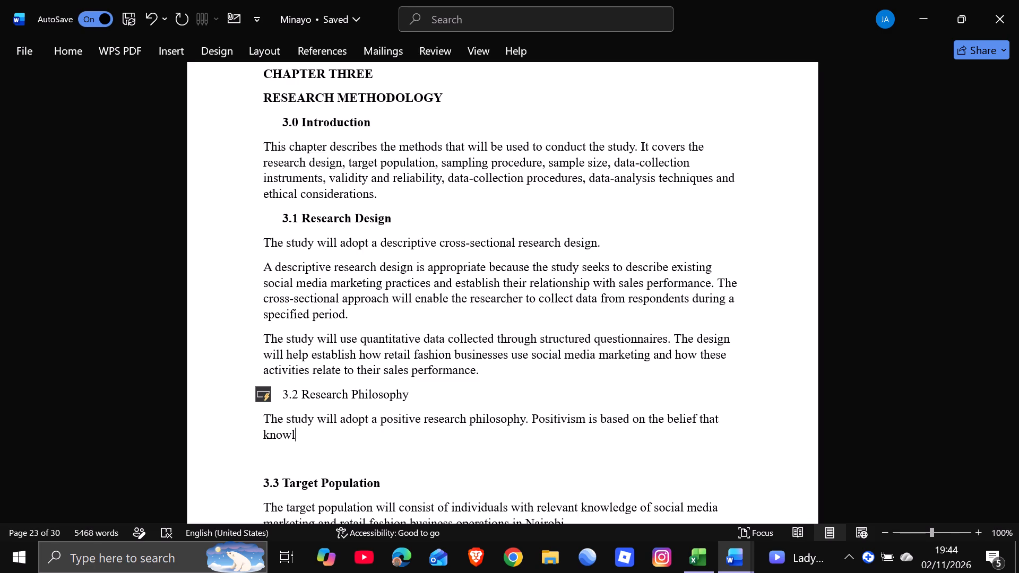
pyautogui.write('ed')
pyautogui.write('ge')
pyautogui.press('space')
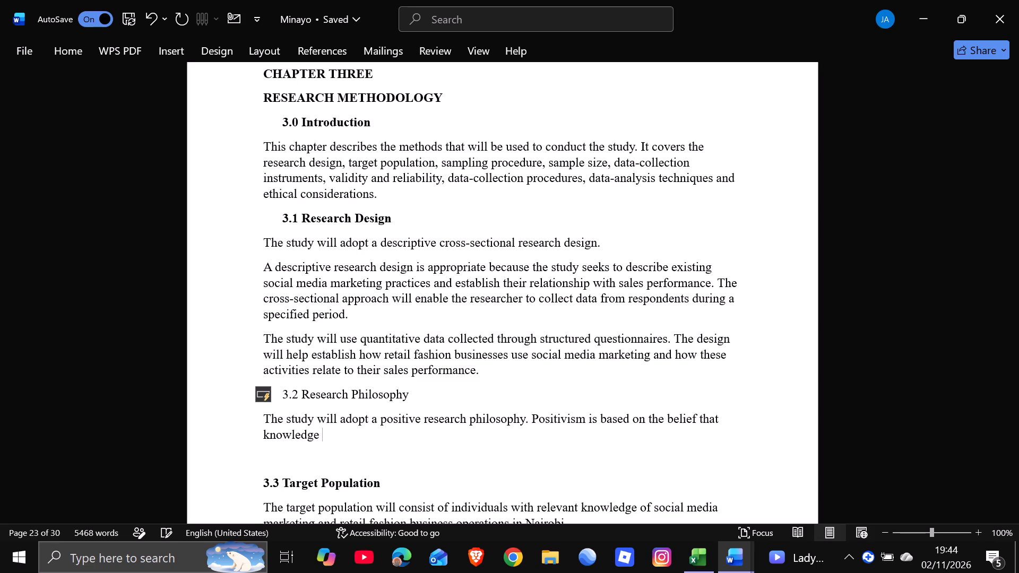
# Complete the "Positivism" sentence with "can be obtained through observation, measurement and scientific analysis.".
pyautogui.write('can be obtained')
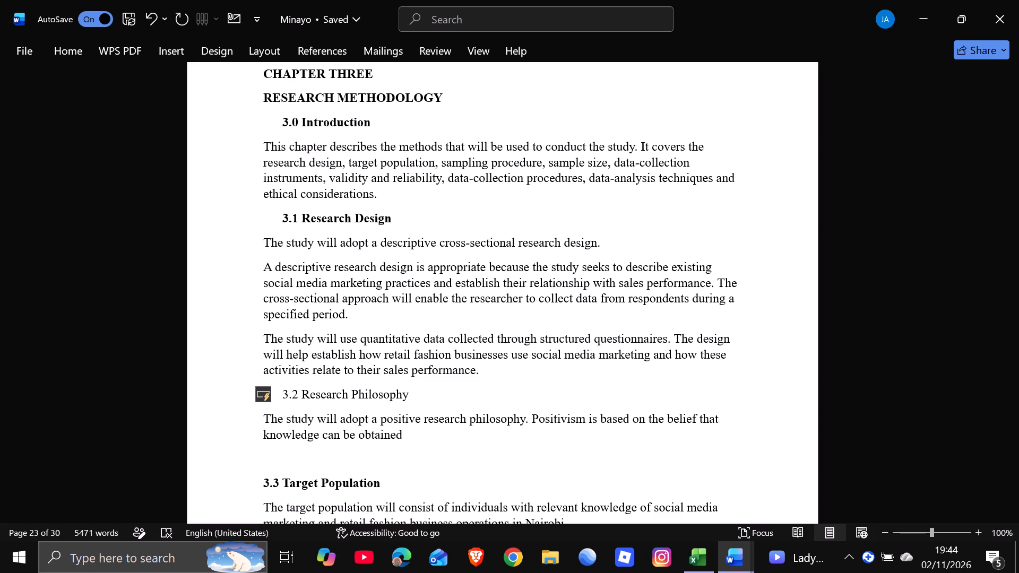
pyautogui.press('space')
pyautogui.write('through')
pyautogui.press('space')
pyautogui.write('observation')
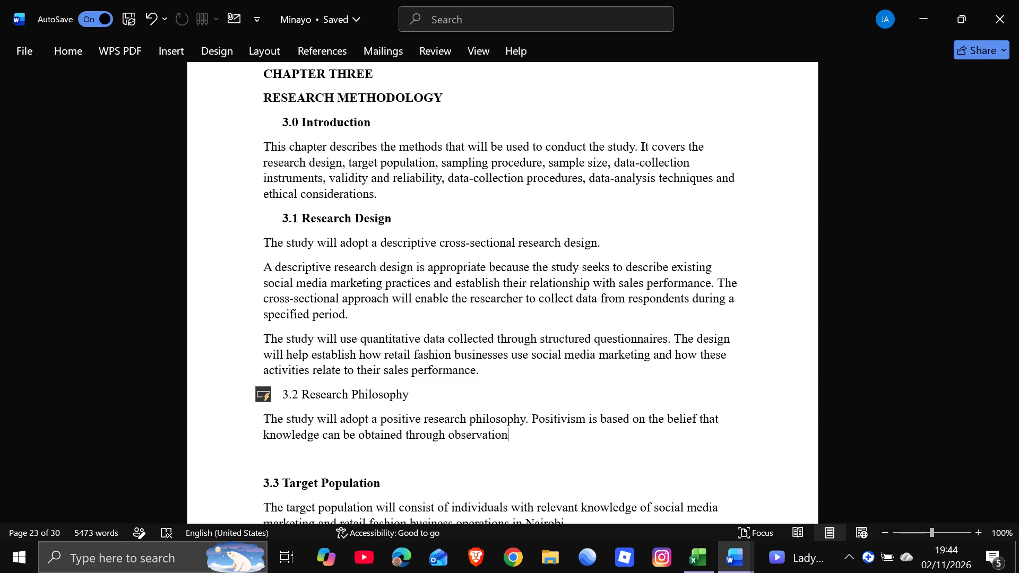
pyautogui.write(', measure')
pyautogui.write('ment')
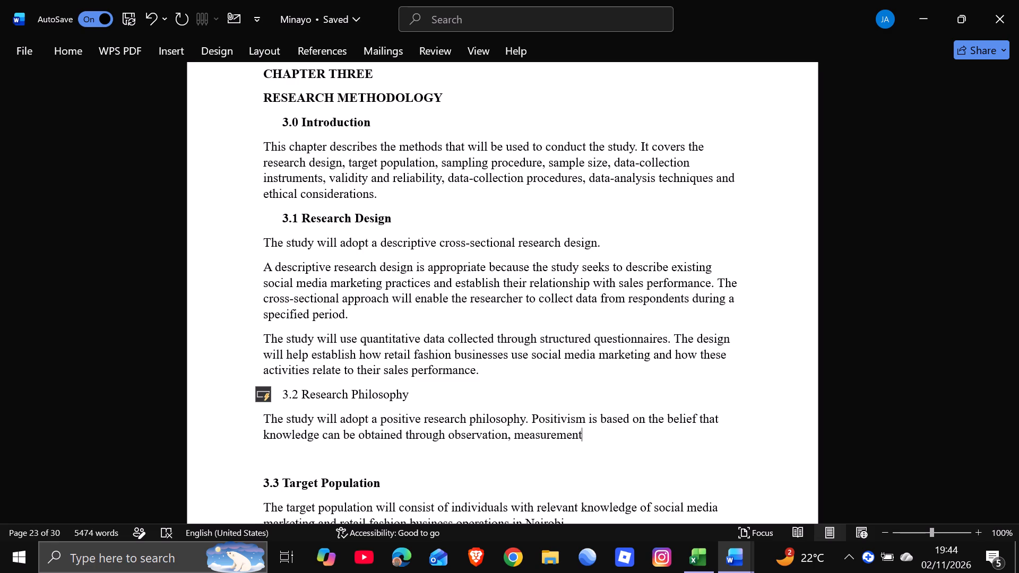
pyautogui.press('space')
pyautogui.write('and scientifiv')
pyautogui.press('BackSpace')
pyautogui.press('c')
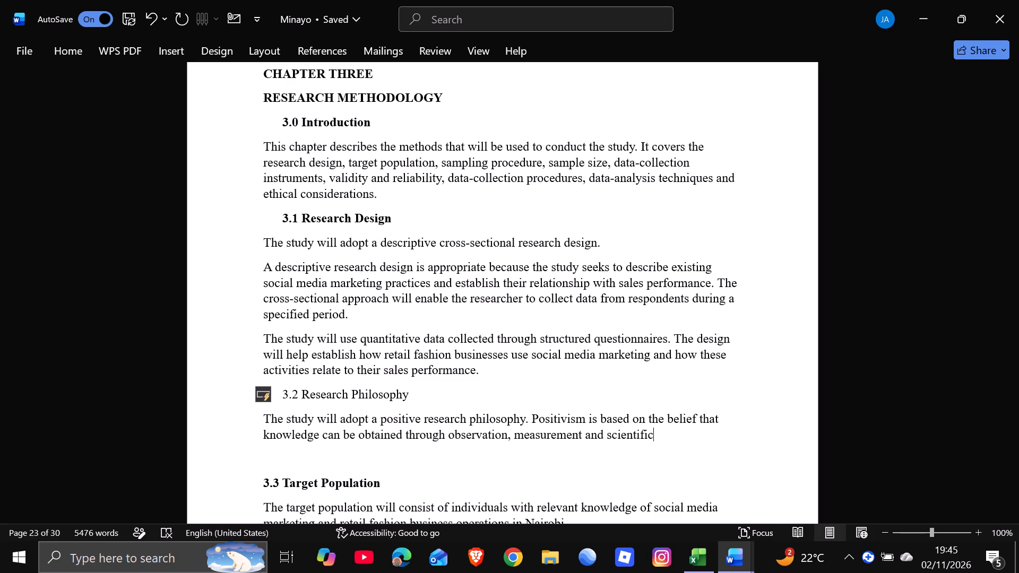
pyautogui.press('space')
pyautogui.write('ana')
pyautogui.press('l')
pyautogui.write('ysis')
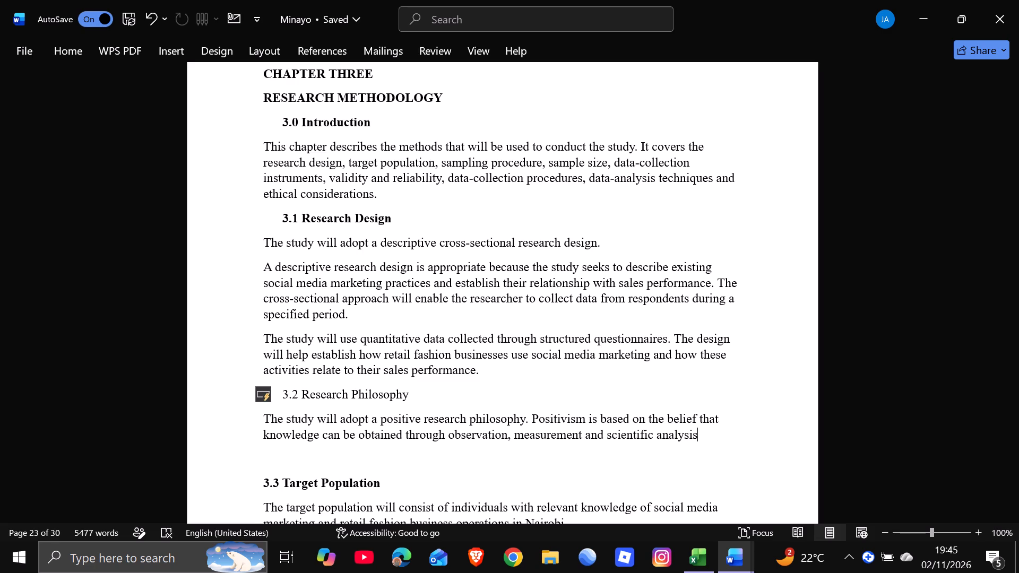
pyautogui.press('.')
pyautogui.press('space')
# Add the third sentence: "It emphasizes the use of objective facts and numerical data to examine relationships between variables.".
pyautogui.press('i')
pyautogui.write('t emphasizes')
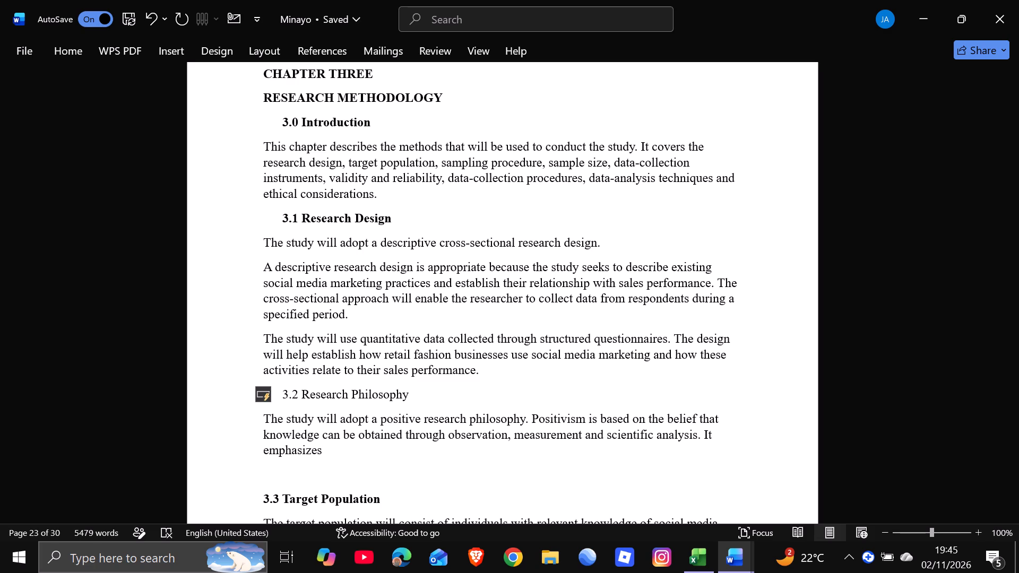
pyautogui.press('space')
pyautogui.write('the use')
pyautogui.press('space')
pyautogui.write('of objective')
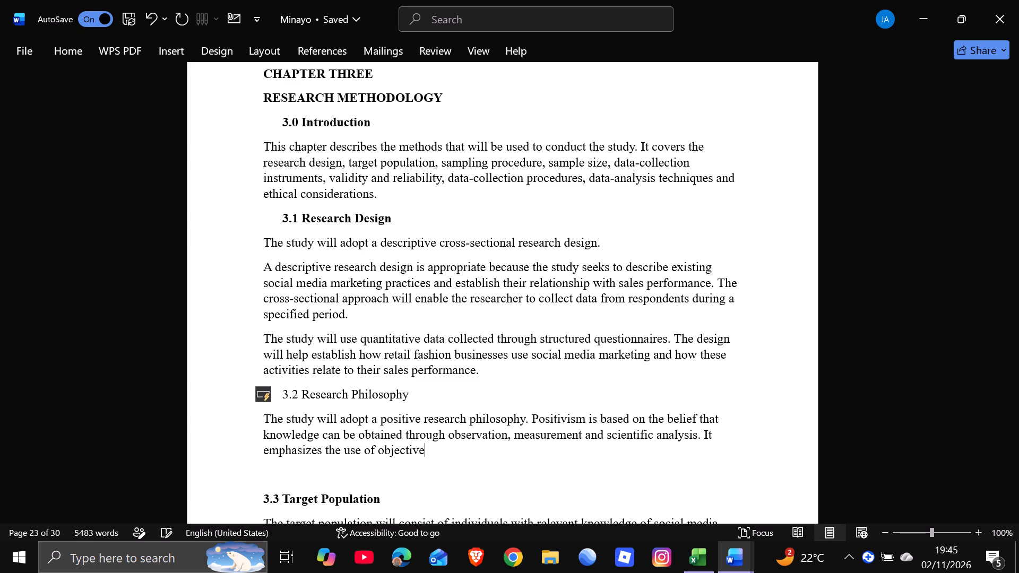
pyautogui.press('space')
pyautogui.write('facr')
pyautogui.press('BackSpace')
pyautogui.write('ts and numerica')
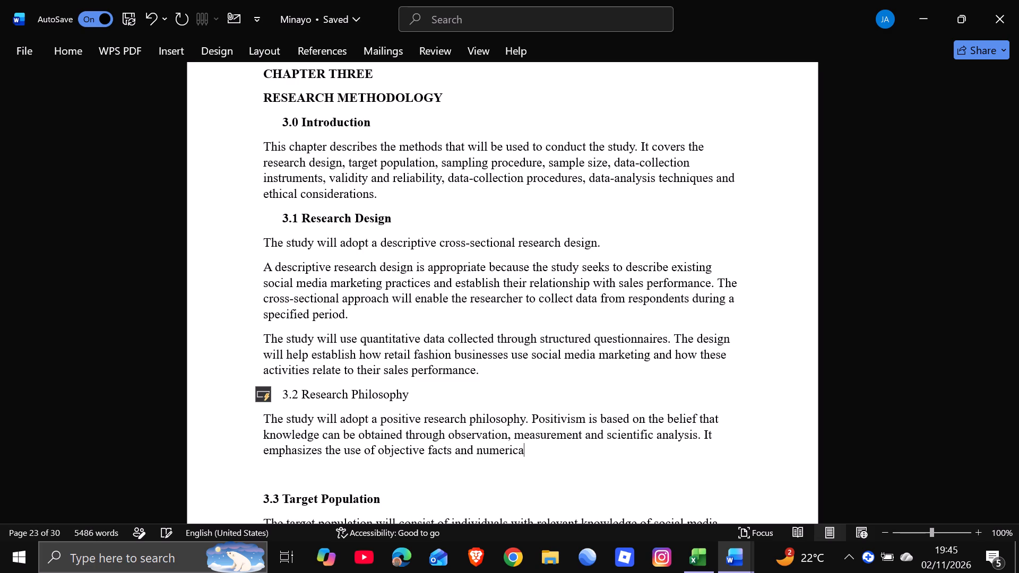
pyautogui.press('l')
pyautogui.press('space')
pyautogui.write('data to e')
pyautogui.write('xamine')
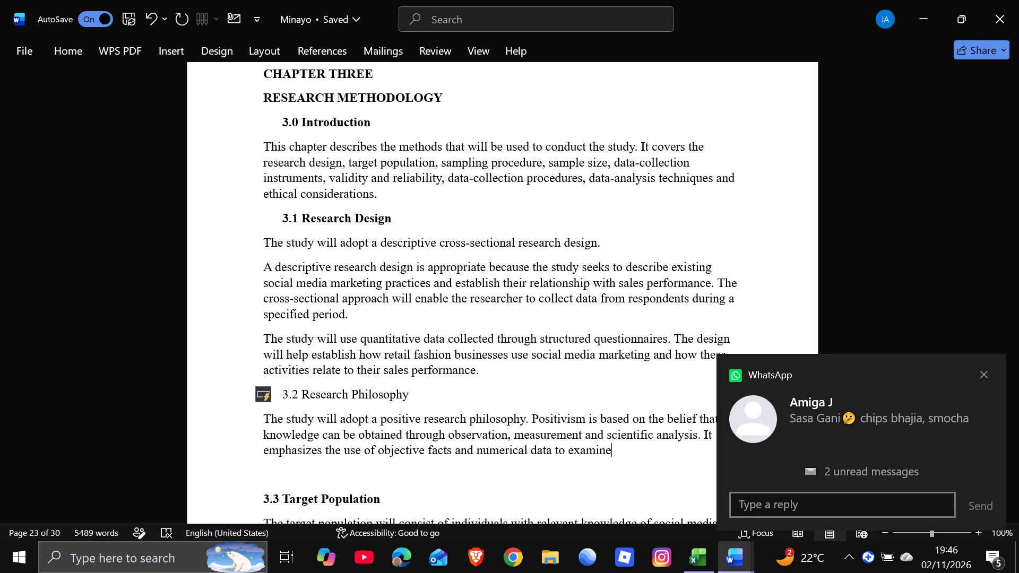
pyautogui.press('space')
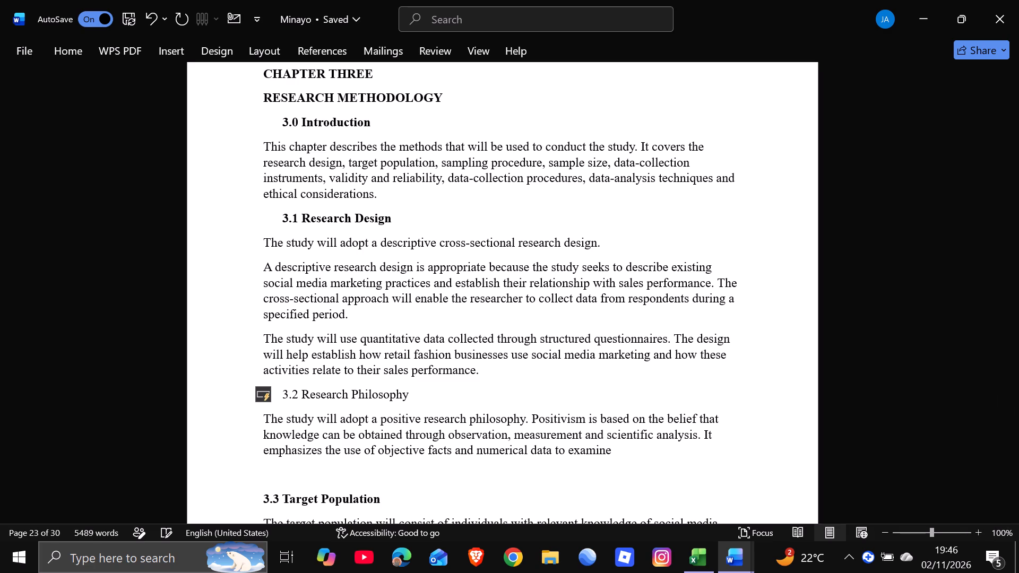
pyautogui.write('relationships bet')
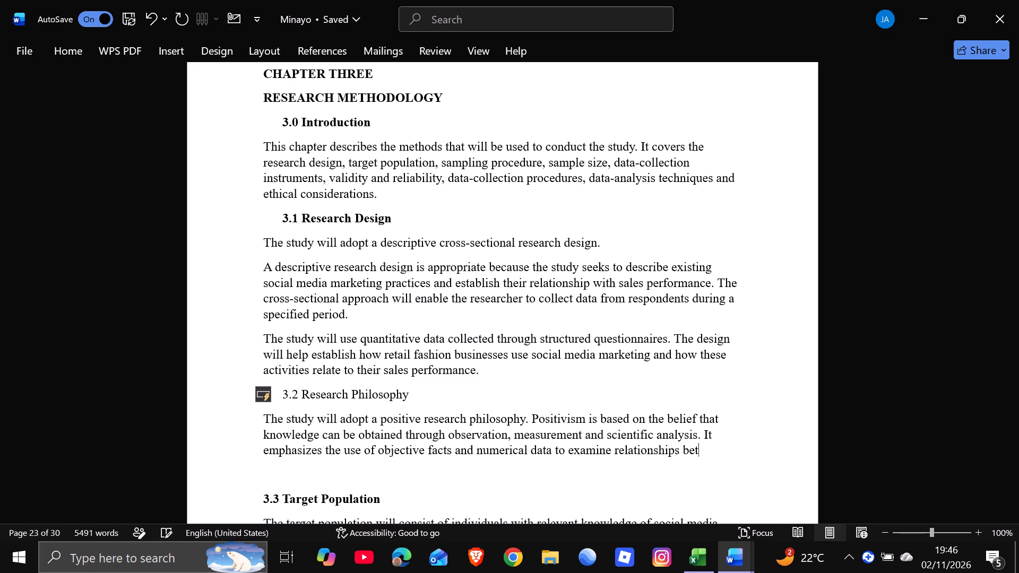
pyautogui.write('wee')
pyautogui.write('n variables')
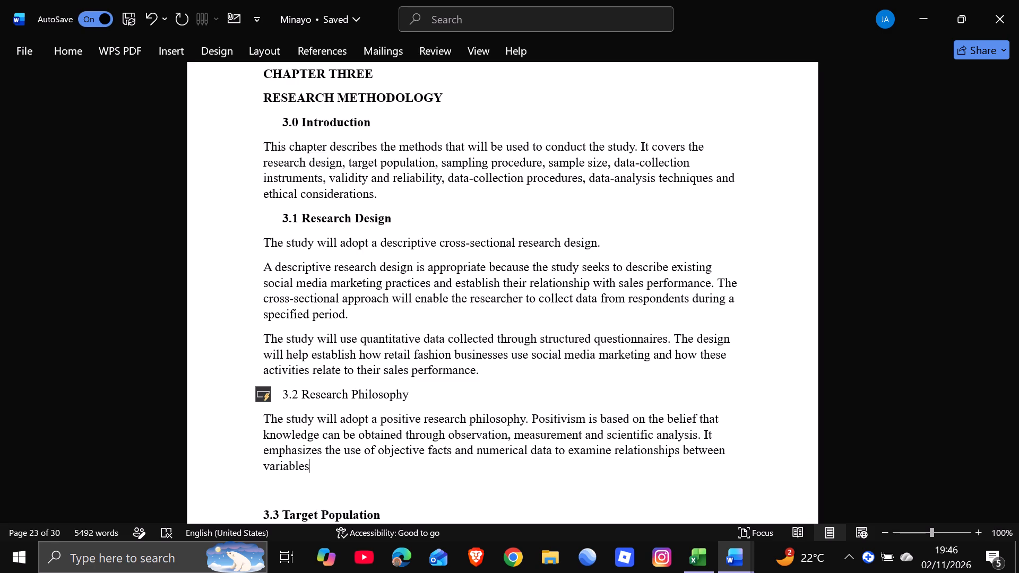
pyautogui.press('.')
# Start a new paragraph under 3.2 Research Philosophy with "This philosophy is appropriate for the study".
pyautogui.press('Return')
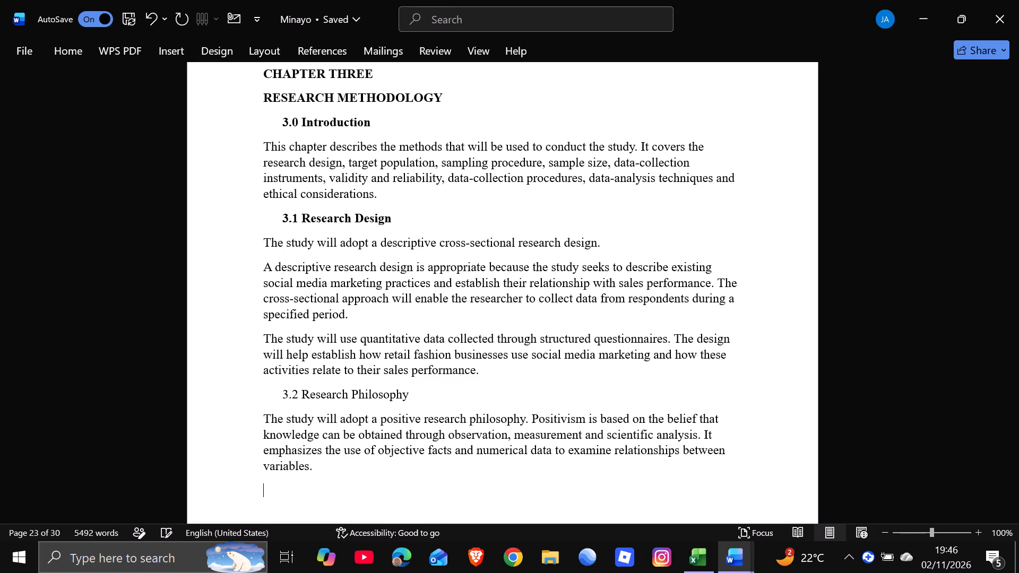
pyautogui.press('t')
pyautogui.write('his')
pyautogui.press('space')
pyautogui.press('BackSpace')
pyautogui.write('philosop')
pyautogui.press('y')
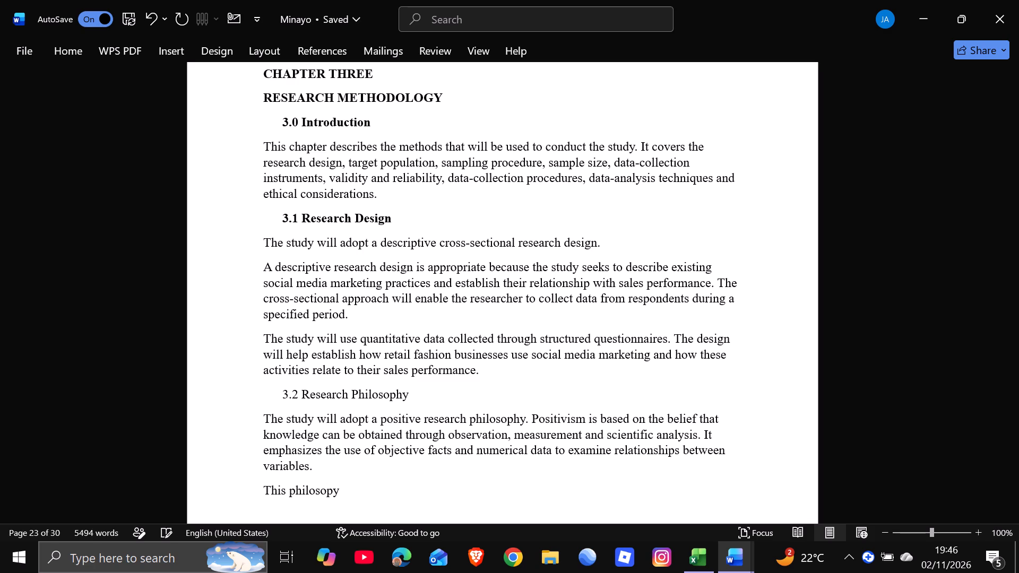
pyautogui.press('BackSpace')
pyautogui.write('hy is appr')
pyautogui.write('op')
pyautogui.write('riate for')
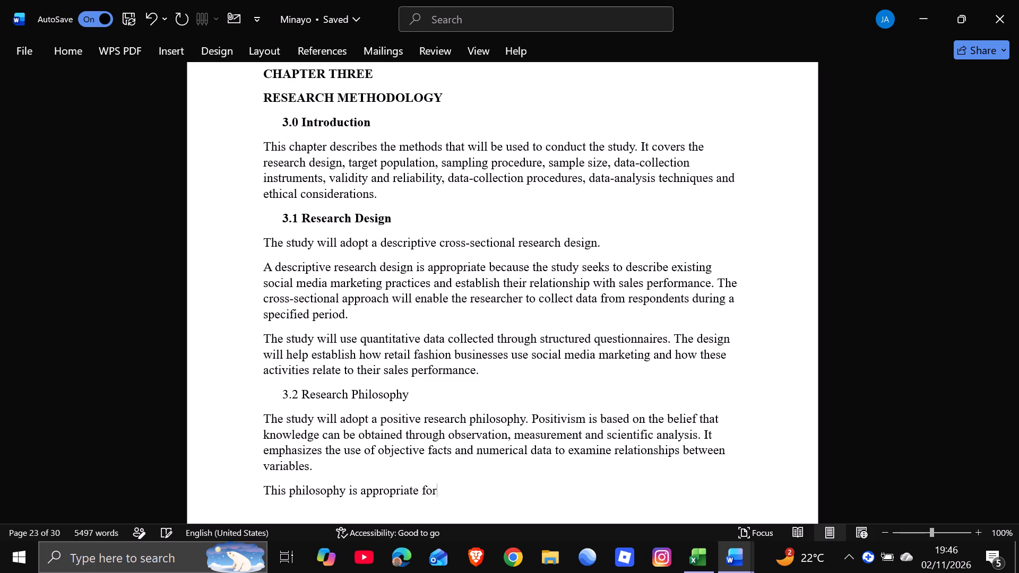
pyautogui.press('space')
pyautogui.write('the study')
# Continue the new paragraph's first sentence with "because it seeks to establish the effect".
pyautogui.press('space')
pyautogui.write('bec')
pyautogui.press('a')
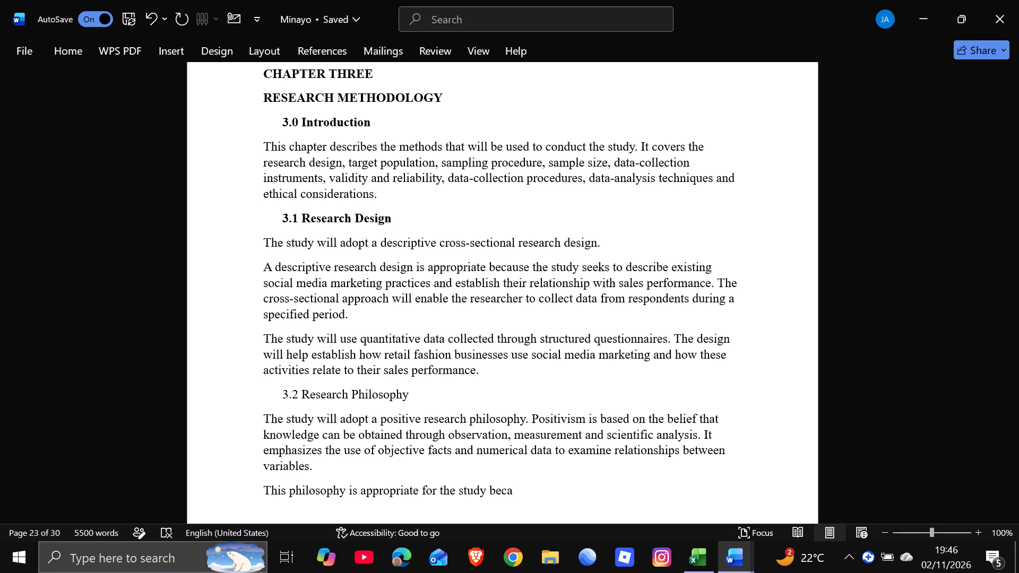
pyautogui.write('us')
pyautogui.press('e')
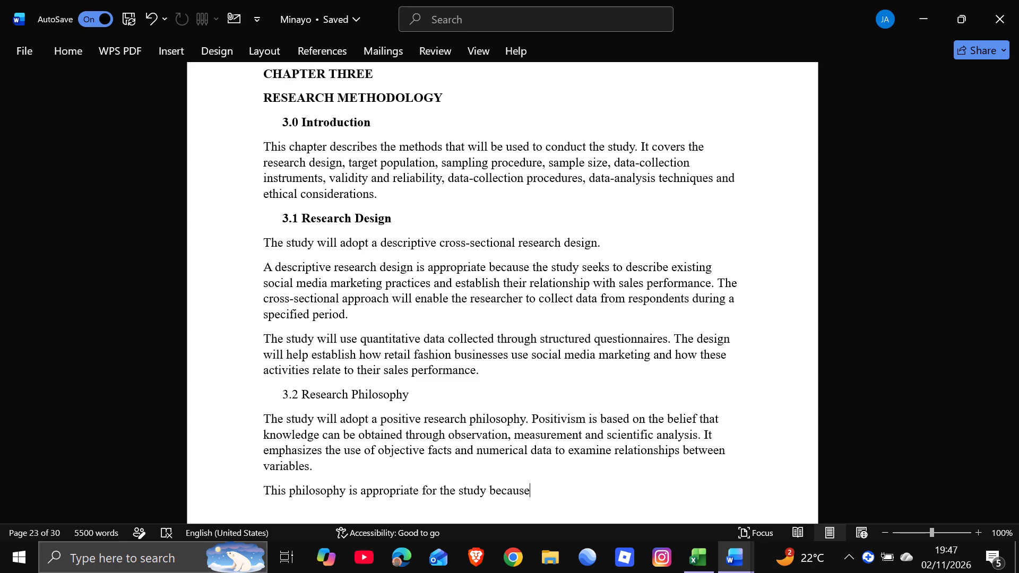
pyautogui.press('space')
pyautogui.write('it ss')
pyautogui.press('BackSpace')
pyautogui.write('eeks')
pyautogui.press('space')
pyautogui.write('to establish')
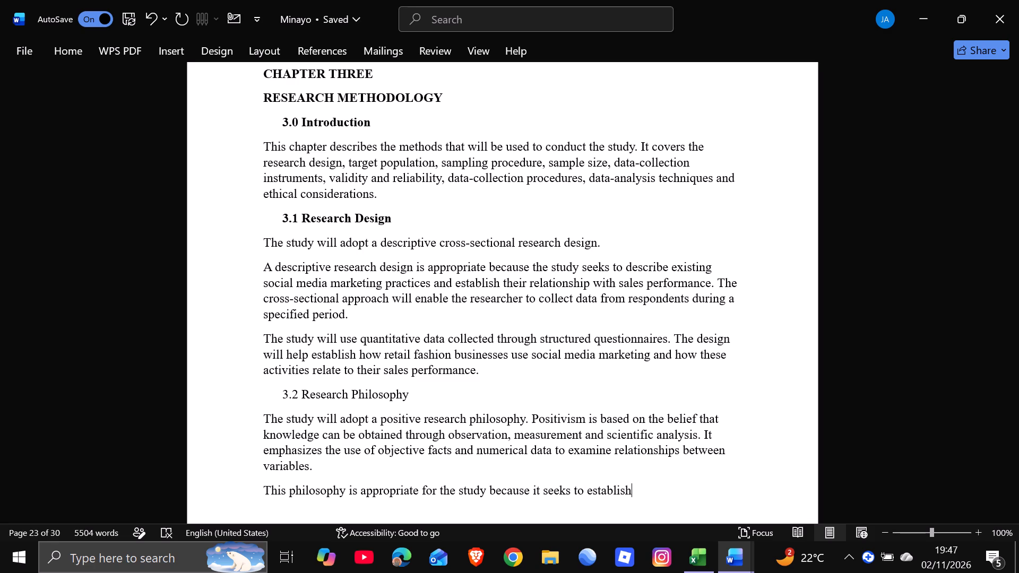
pyautogui.press('space')
pyautogui.write('the effe')
pyautogui.write('ct')
# Complete the sentence with "of social media marketing on the sales performance of Smith Aegis Plc.".
pyautogui.press('space')
pyautogui.write('of social media')
pyautogui.press('space')
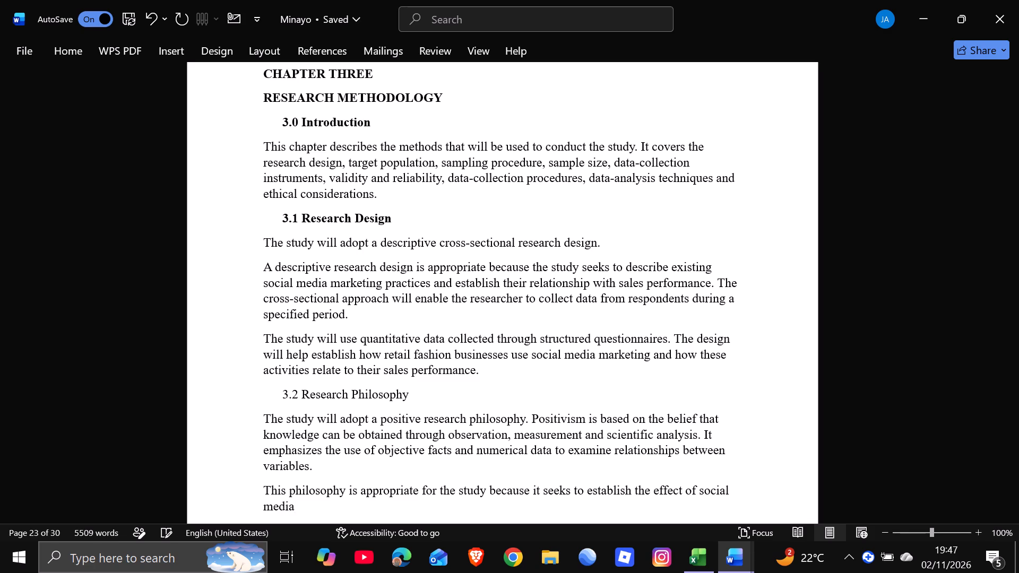
pyautogui.write('marketing on the sales')
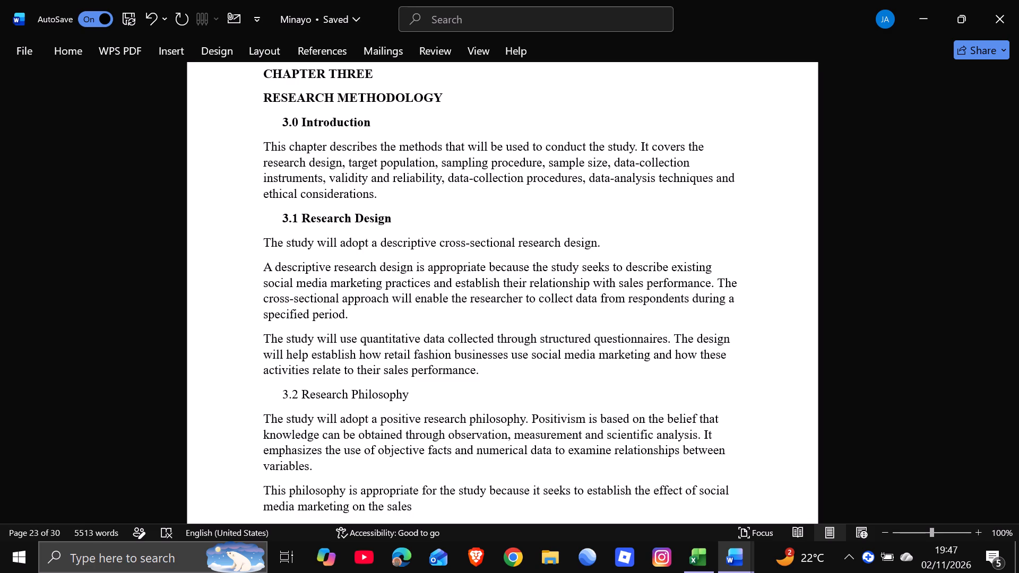
pyautogui.press('space')
pyautogui.write('performa')
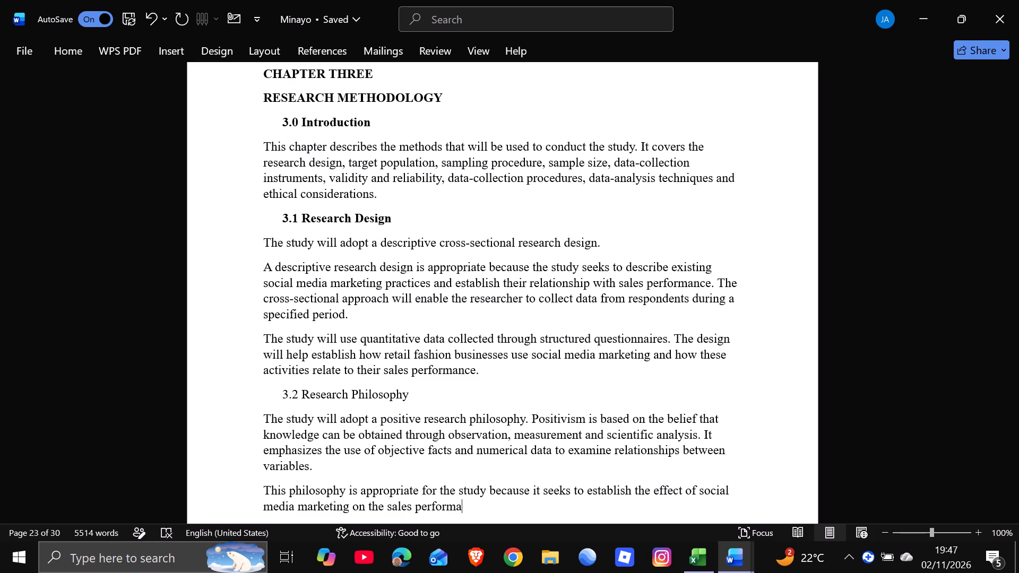
pyautogui.write('nce')
pyautogui.press('space')
pyautogui.write('of')
pyautogui.press('space')
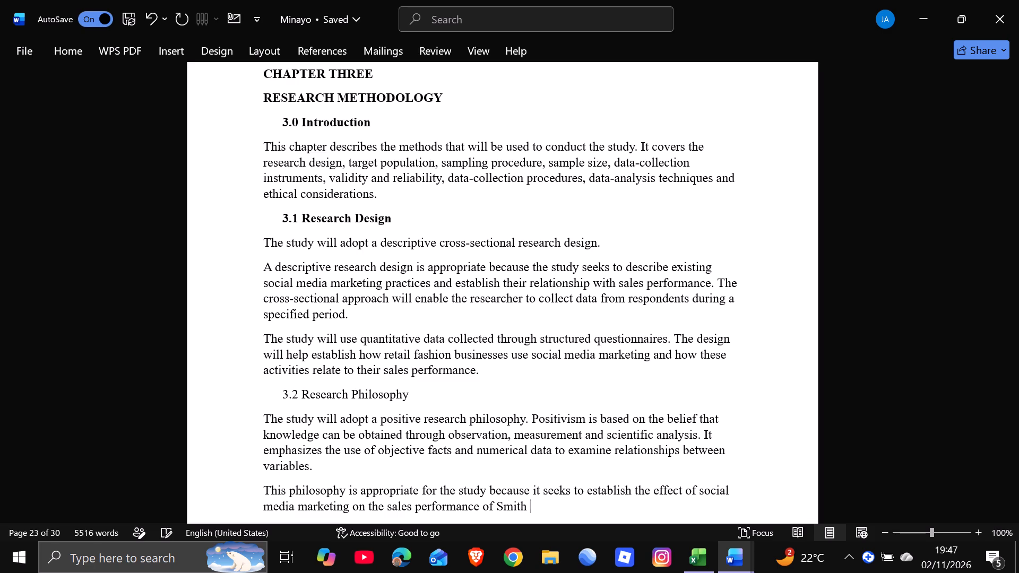
pyautogui.press('a')
pyautogui.write('egis')
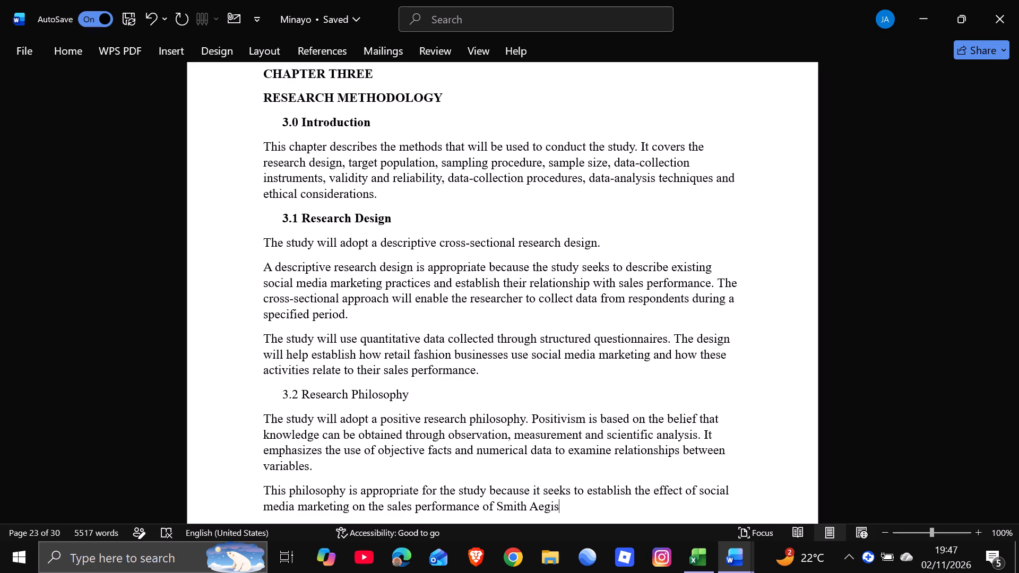
pyautogui.press('p')
pyautogui.press('BackSpace')
pyautogui.press('space')
pyautogui.write('lc.')
pyautogui.press('space')
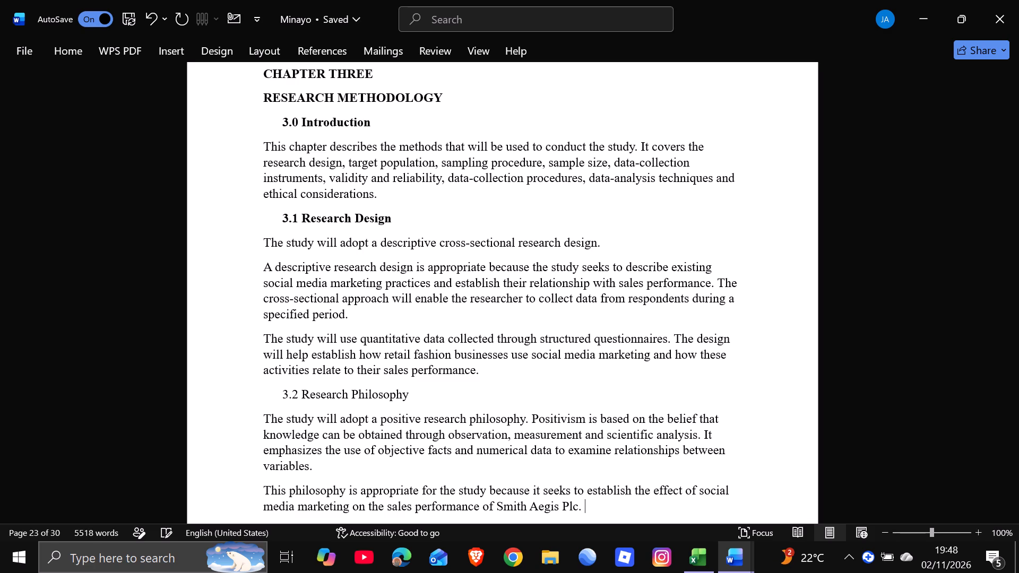
# Start the paragraph's second sentence with "The study will focus on examining".
pyautogui.press('t')
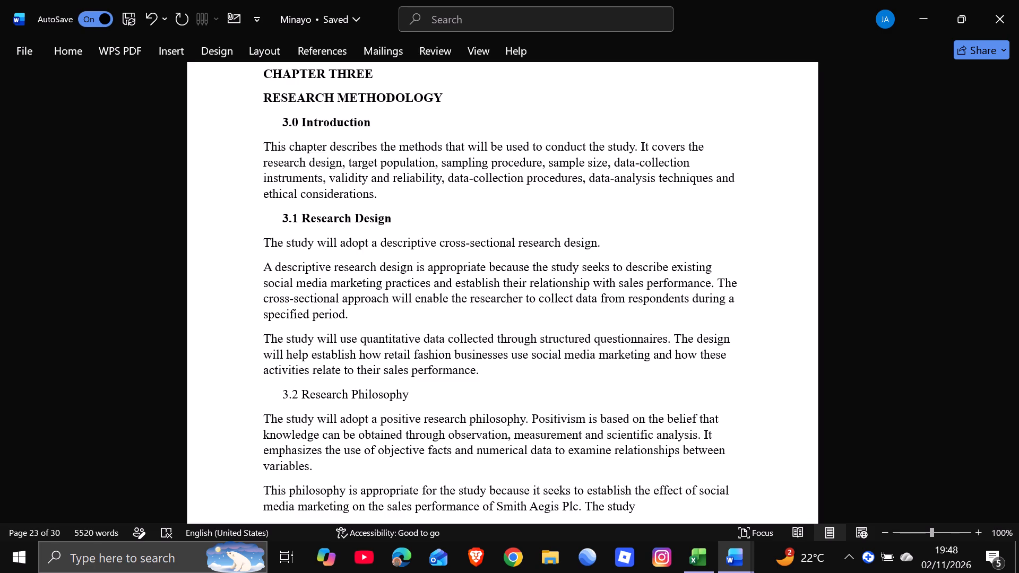
pyautogui.write('will')
pyautogui.press('space')
pyautogui.write('focus i')
pyautogui.press('BackSpace')
pyautogui.write('on four')
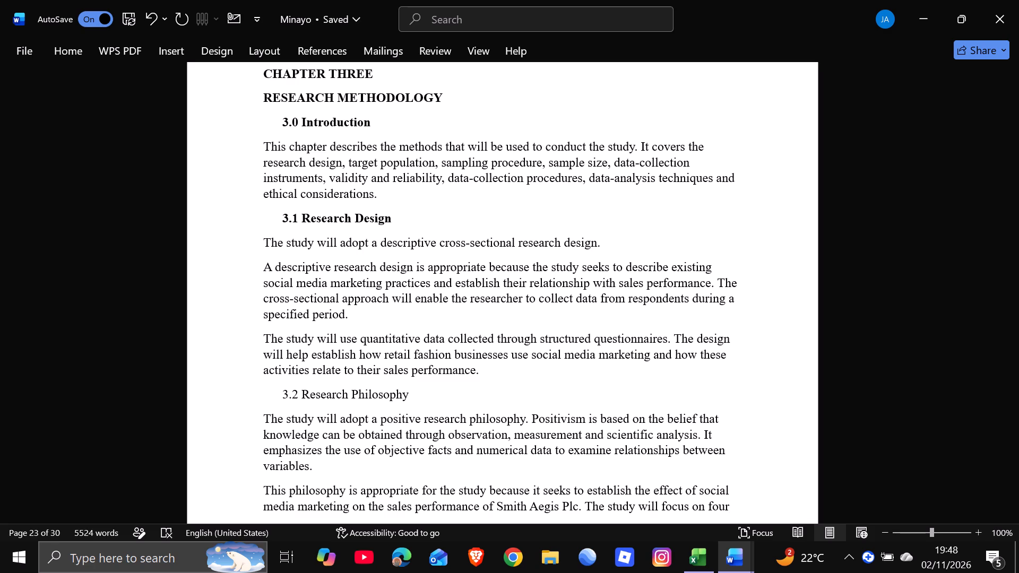
pyautogui.press('BackSpace')
pyautogui.press('BackSpace')
pyautogui.press('BackSpace')
pyautogui.press('BackSpace')
pyautogui.write('examining')
pyautogui.press('space')
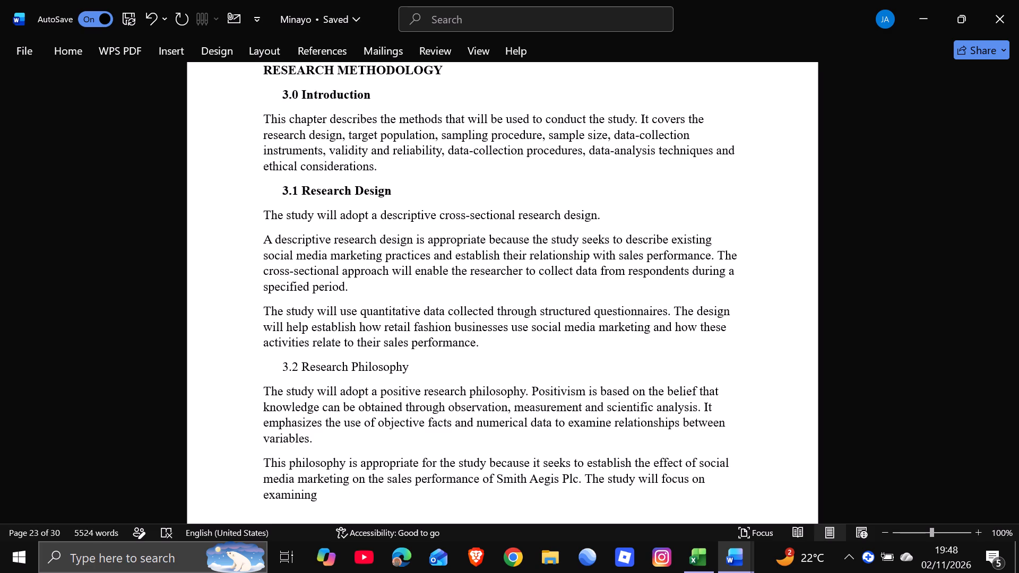
# Continue the second sentence with "four key aspects of social media marketing:" to introduce the list of aspects.
pyautogui.write('four key')
pyautogui.press('space')
pyautogui.write('aspects')
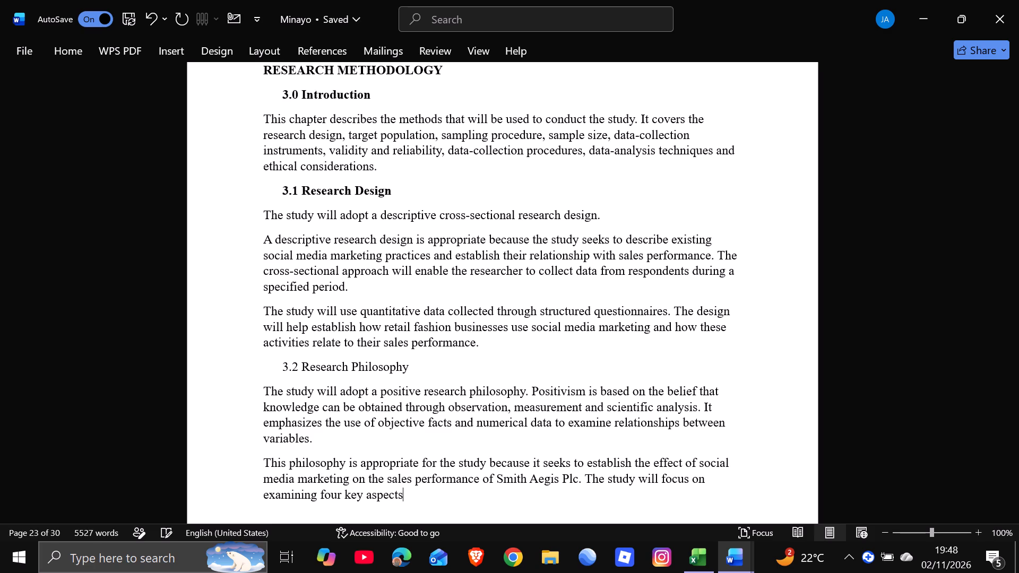
pyautogui.press('space')
pyautogui.write('of soc')
pyautogui.press('i')
pyautogui.write('al media marketing')
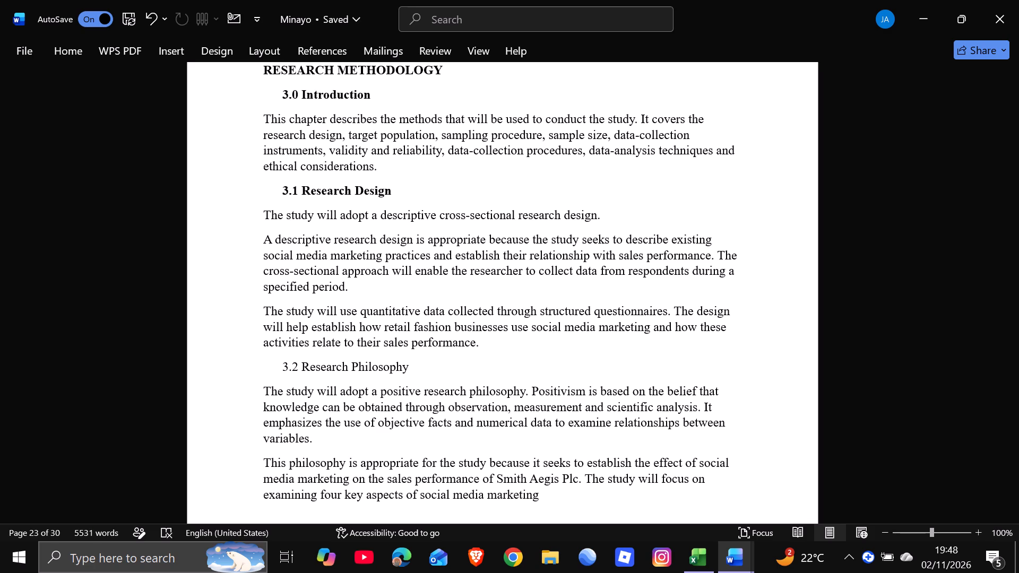
pyautogui.write(':')
pyautogui.press('space')
# List social media advertising and content marketing as the first two aspects after the colon, separated by commas.
pyautogui.write('social m')
pyautogui.write('edia advertid')
pyautogui.write('ing')
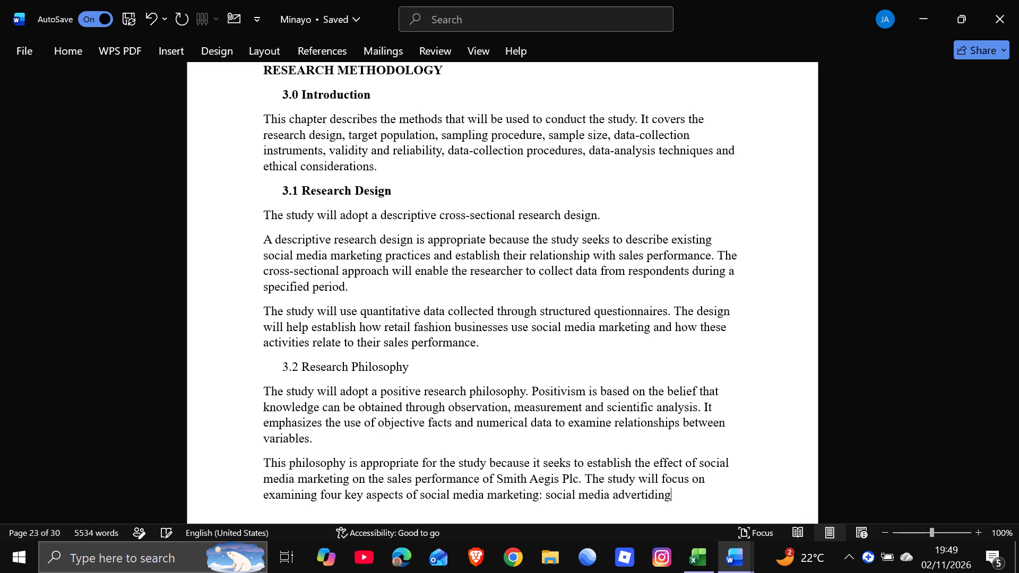
pyautogui.press(',')
pyautogui.press('space')
pyautogui.write('content marke')
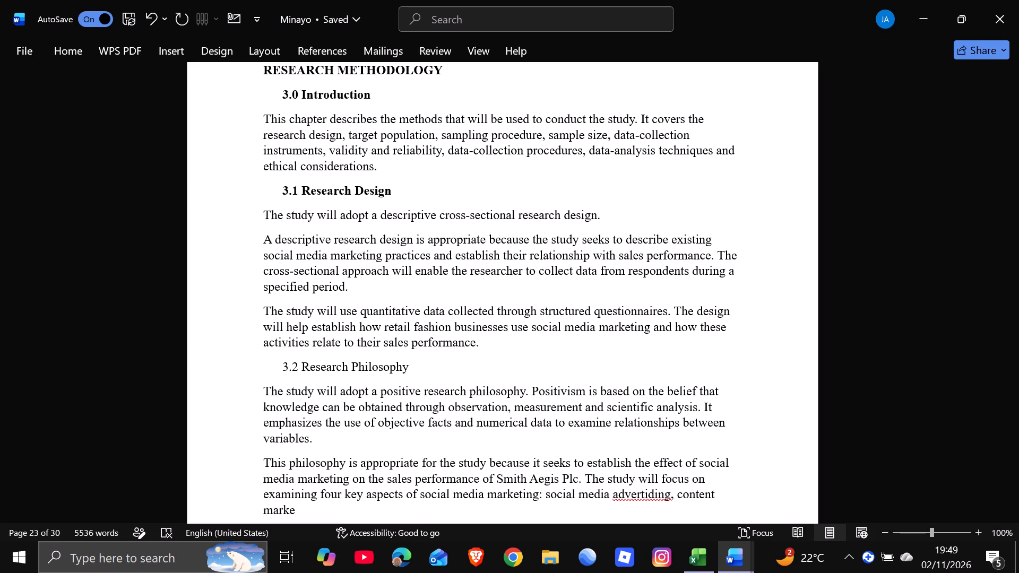
pyautogui.write('ting,')
pyautogui.press('space')
# Continue the list of aspects with "customer engagement and influencer".
pyautogui.write('custo')
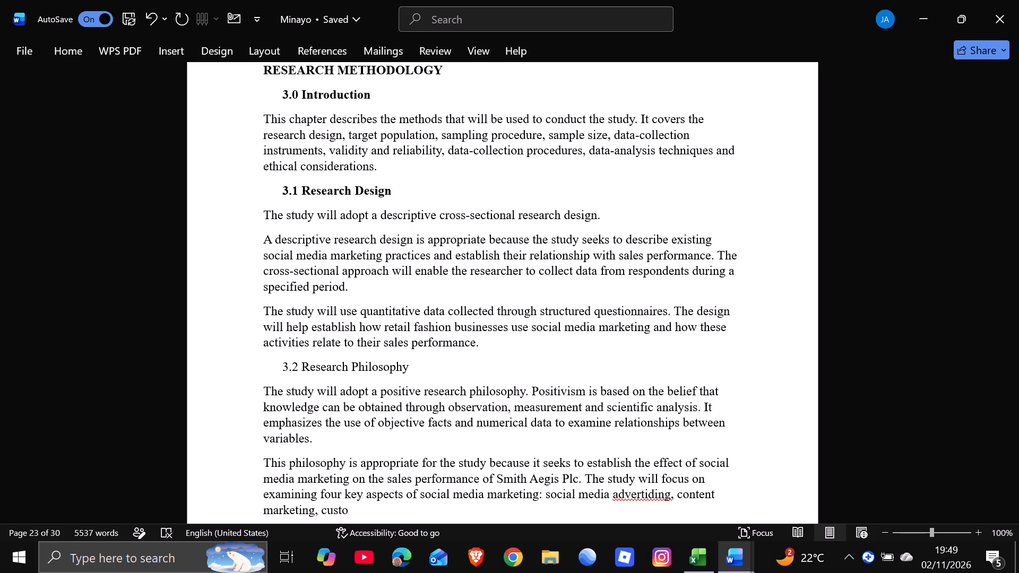
pyautogui.write('mer eng')
pyautogui.write('age')
pyautogui.write('ment')
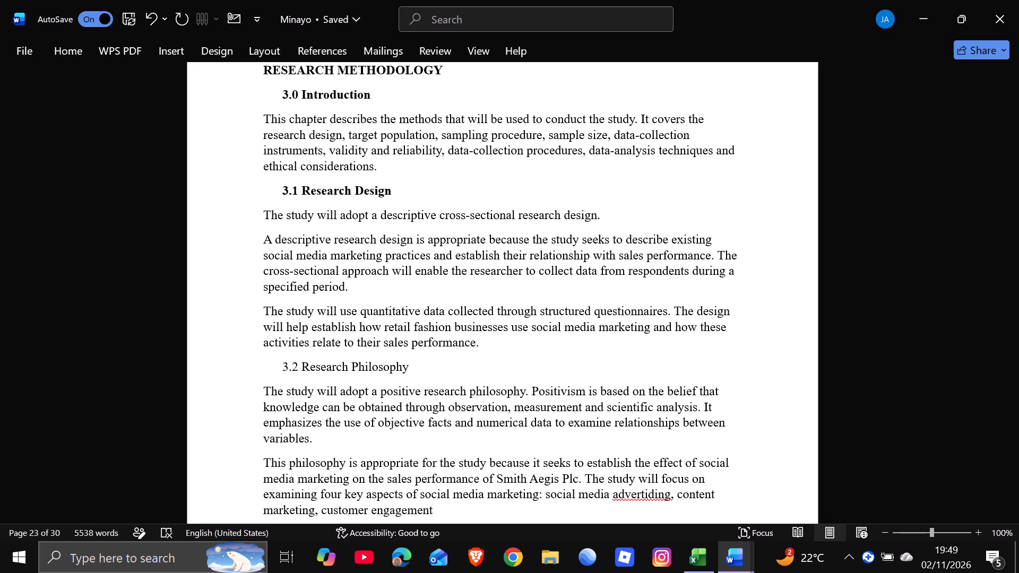
pyautogui.press('space')
pyautogui.press('a')
pyautogui.write('nd influ')
pyautogui.write('enc')
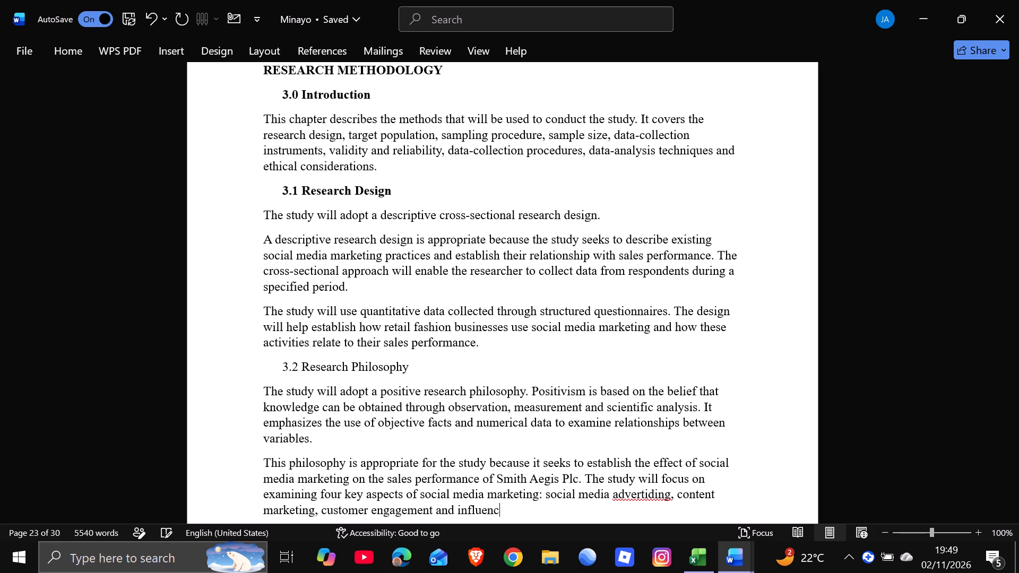
pyautogui.write('er')
pyautogui.press('space')
# Complete the sentence with "marketing and how they influence sales performance.".
pyautogui.write('marketing and how they affect')
pyautogui.press('space')
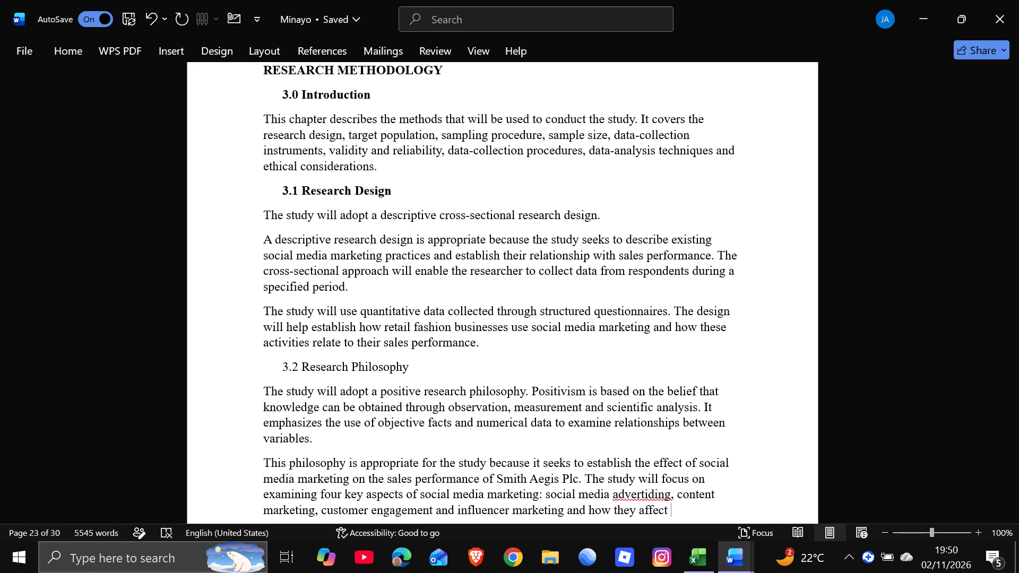
pyautogui.press('BackSpace')
pyautogui.press('BackSpace')
pyautogui.press('BackSpace')
pyautogui.press('BackSpace')
pyautogui.press('BackSpace')
pyautogui.press('BackSpace')
pyautogui.press('BackSpace')
pyautogui.write('influence')
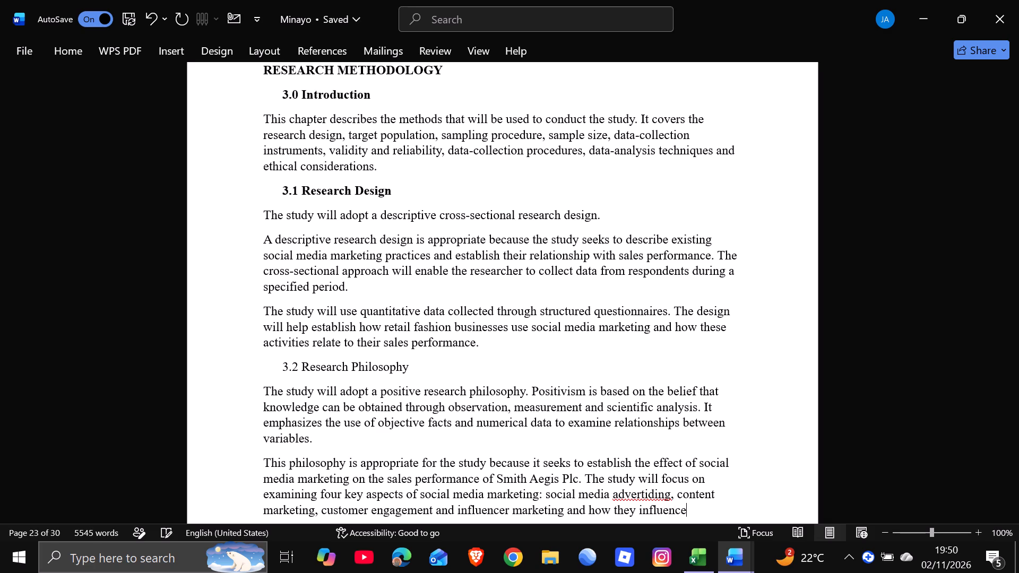
pyautogui.press('space')
pyautogui.write('sales')
pyautogui.press('space')
pyautogui.write('performance')
pyautogui.press('.')
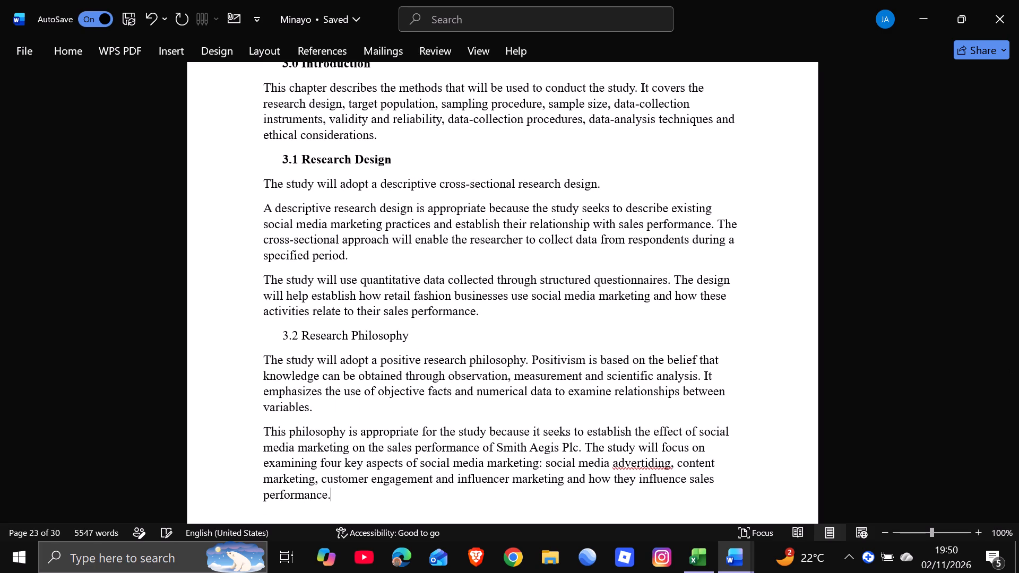
# Correct the misspelled word "advertiding" to "advertising" in the list of aspects.
pyautogui.click(654, 462)
pyautogui.press('BackSpace')
pyautogui.press('s')
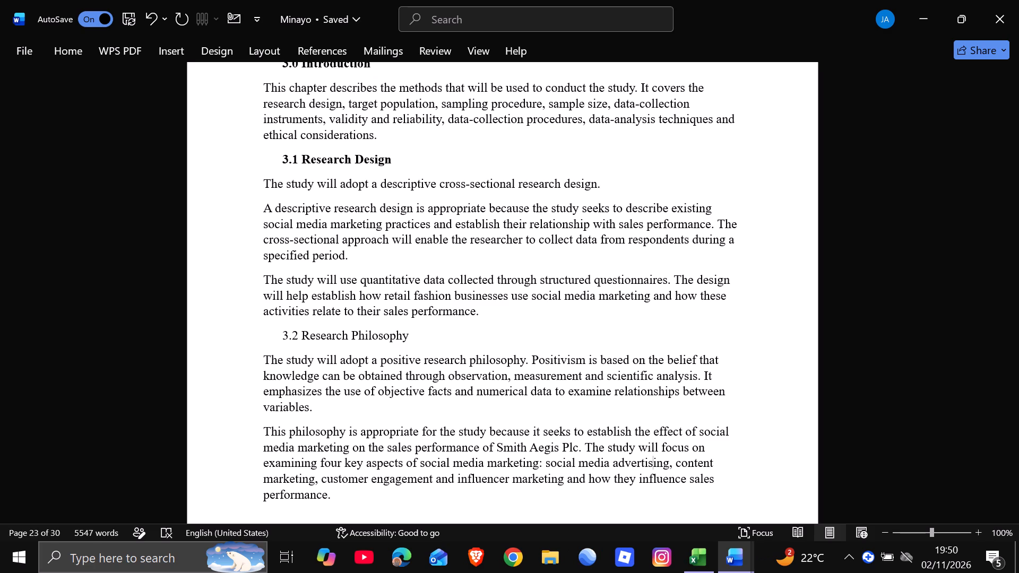
# Start a new paragraph after "sales performance." with "The positivist approach will enable the researcher".
pyautogui.click(340, 496)
pyautogui.press('Return')
pyautogui.press('t')
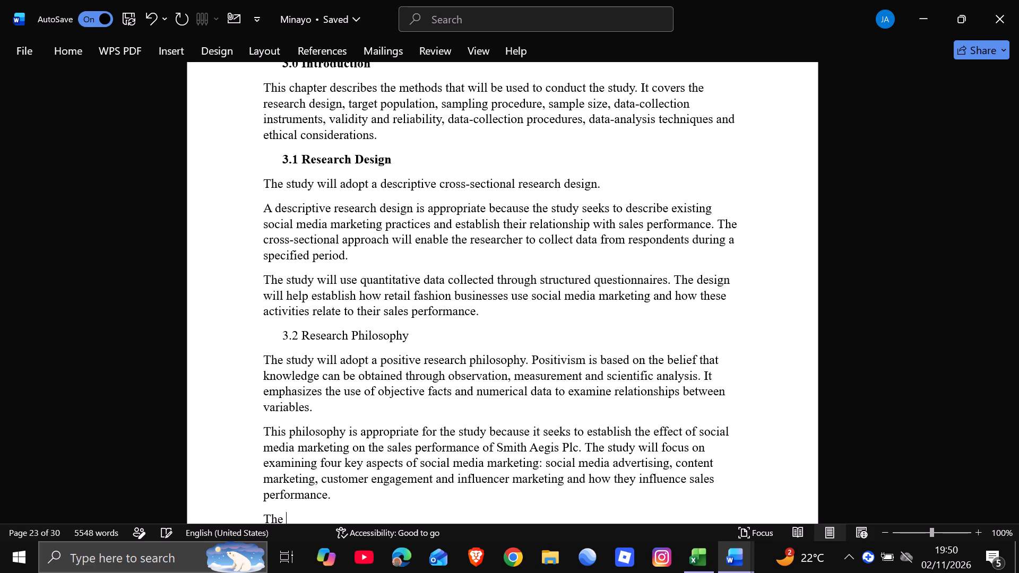
pyautogui.write('posi')
pyautogui.write('tivist approach will enable')
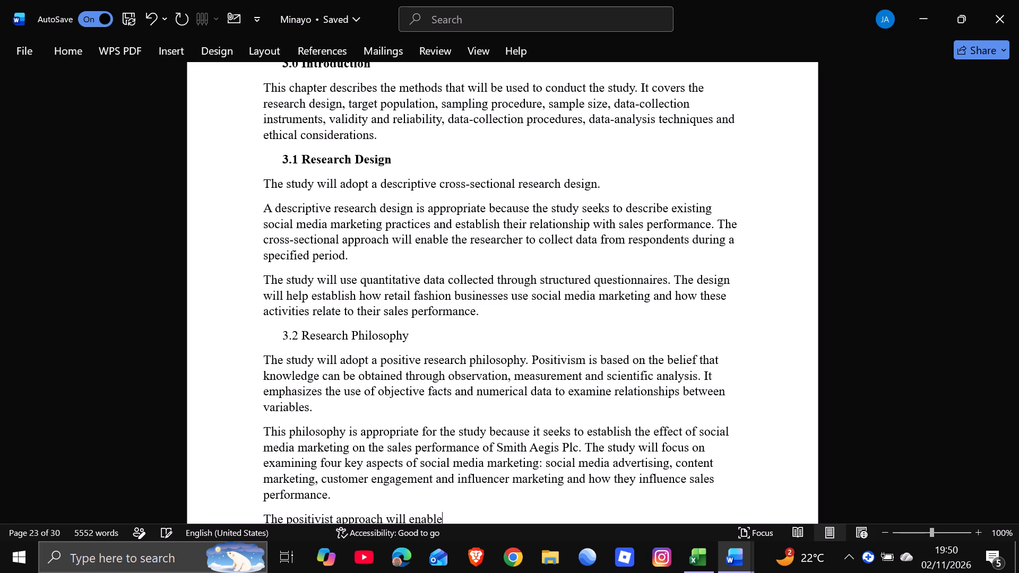
pyautogui.press('space')
pyautogui.write('the')
pyautogui.press('space')
pyautogui.write('researcher')
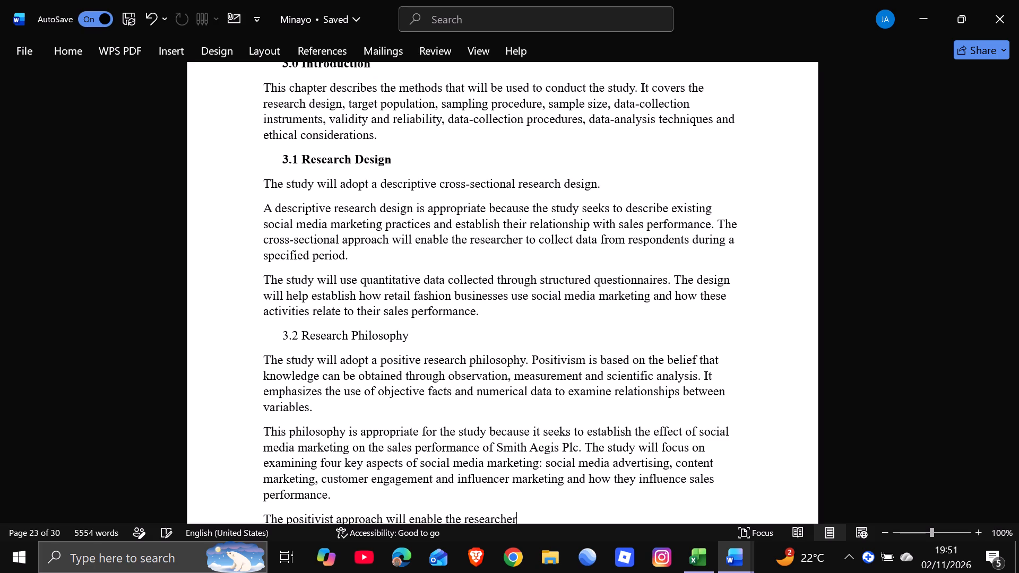
# Continue the sentence with "to collect measurable data from respondents".
pyautogui.press('space')
pyautogui.write('to colllect mea')
pyautogui.write('surable')
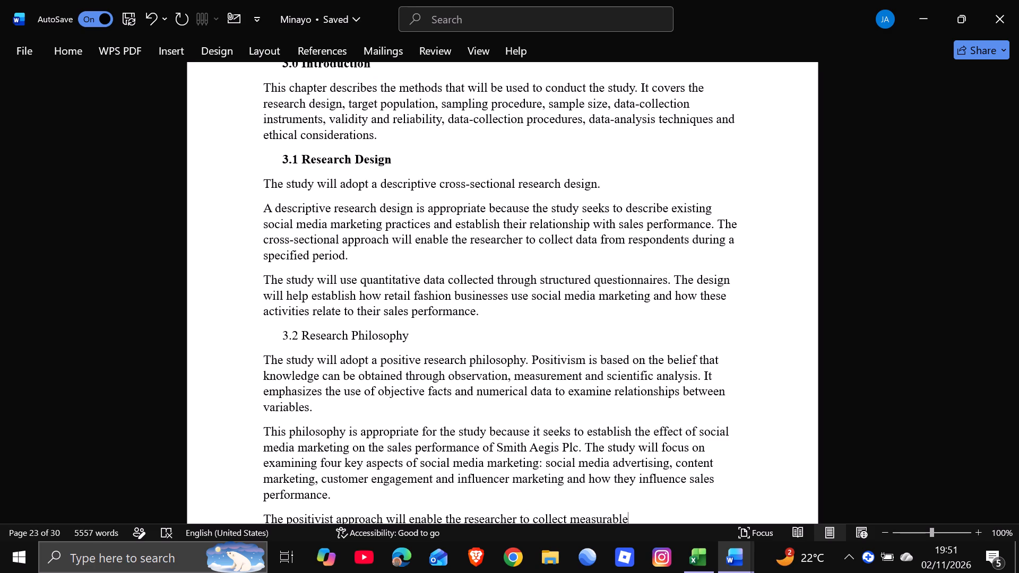
pyautogui.press('space')
pyautogui.write('f')
pyautogui.press('BackSpace')
pyautogui.write('data fro')
pyautogui.write('m')
pyautogui.press('space')
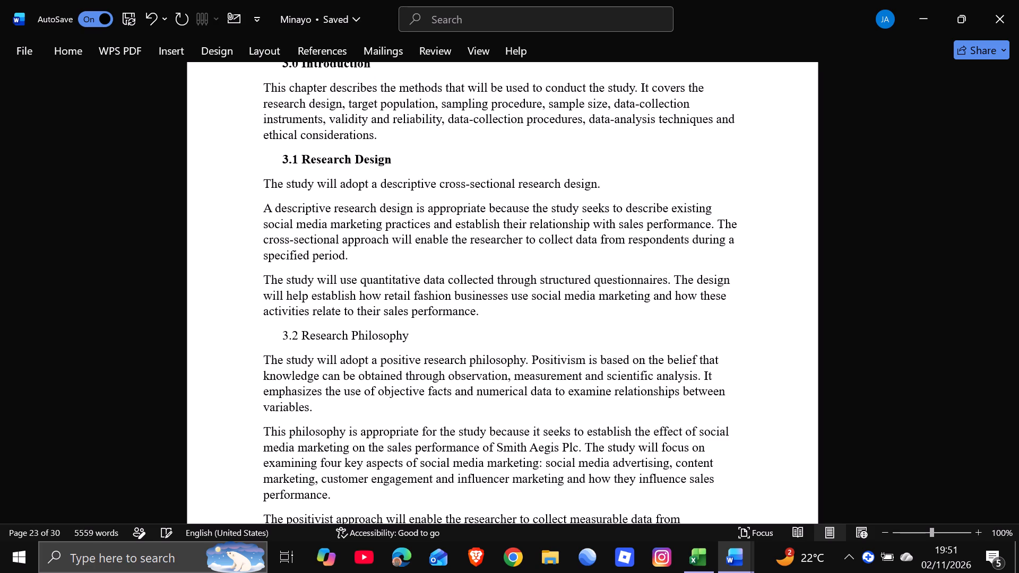
pyautogui.write('respondents')
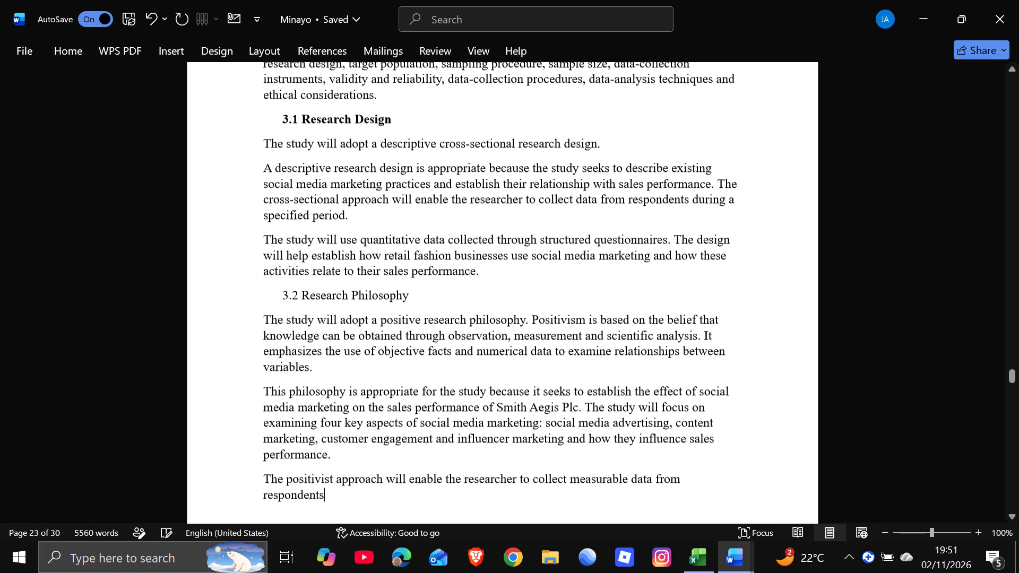
# Finish the sentence by stating that the data is collected using structured questionnaires.
pyautogui.press('space')
pyautogui.write('using')
pyautogui.press('space')
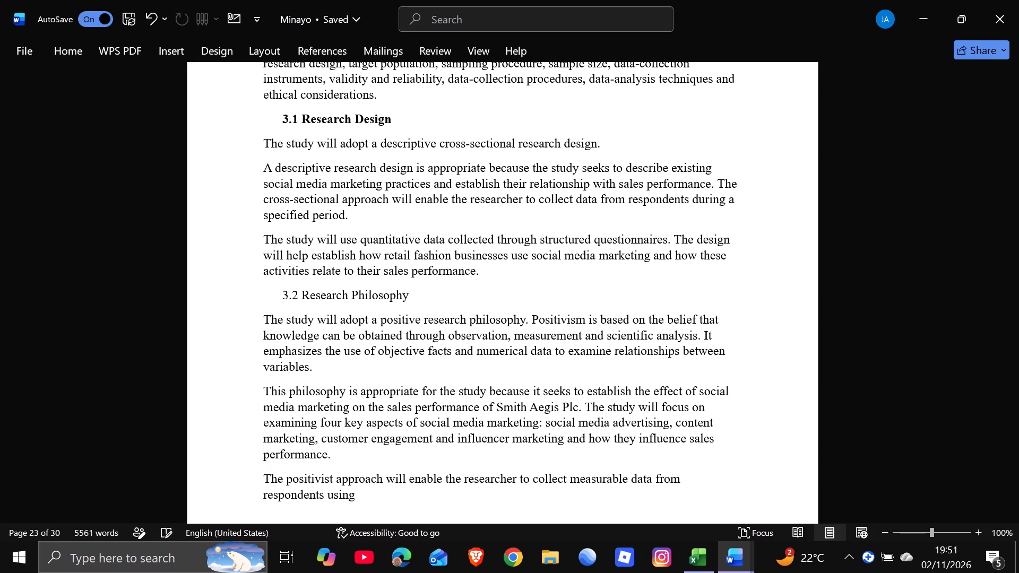
pyautogui.write('stu')
pyautogui.press('BackSpace')
pyautogui.write('ructured')
pyautogui.press('space')
pyautogui.write('questionairres')
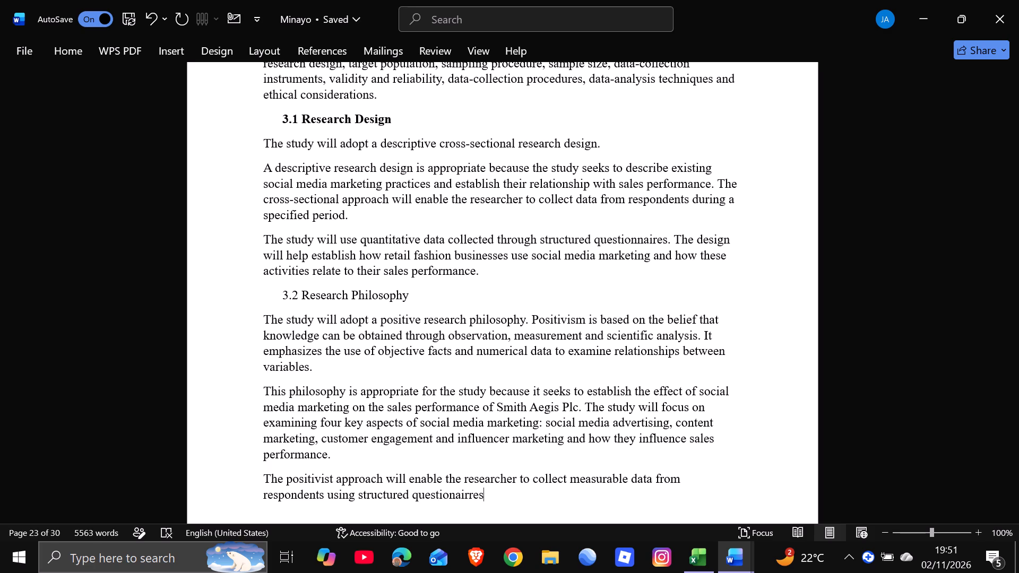
pyautogui.press('.')
# Begin a new sentence with "The collected data" at the end of the last Research Philosophy paragraph.
pyautogui.press('space')
pyautogui.press('t')
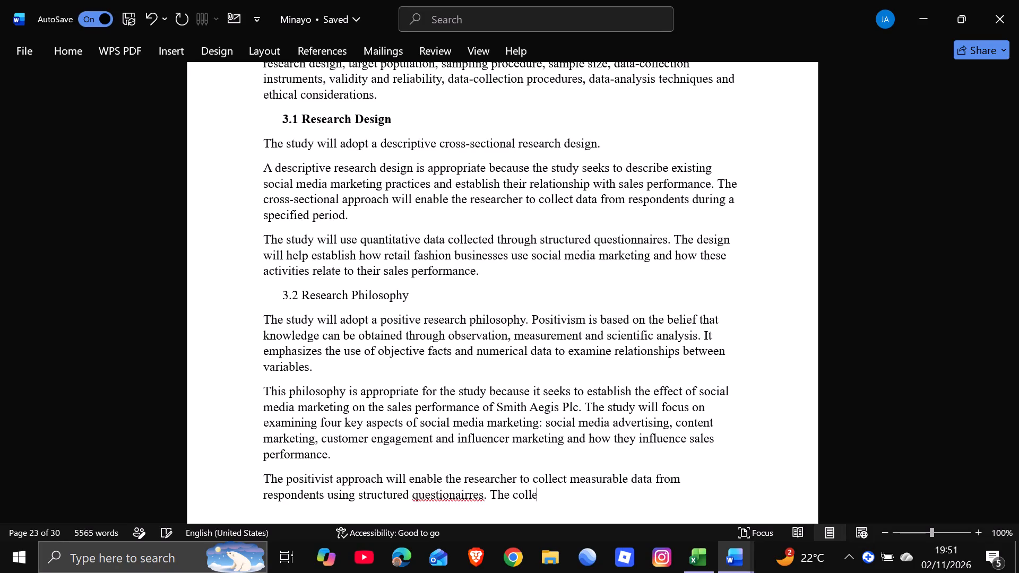
pyautogui.write('ted')
pyautogui.press('space')
pyautogui.write('dar')
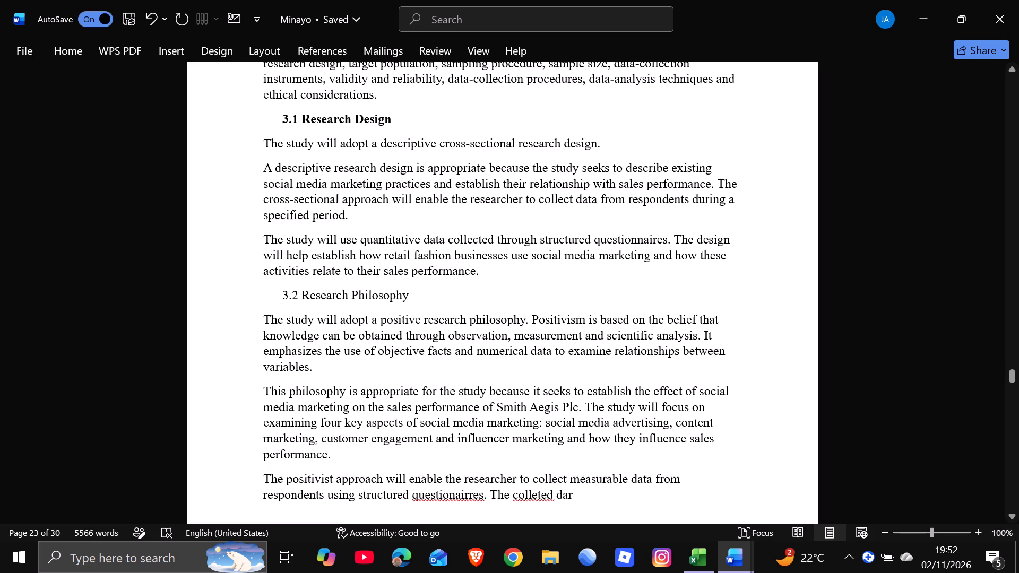
pyautogui.click(535, 494)
pyautogui.press('c')
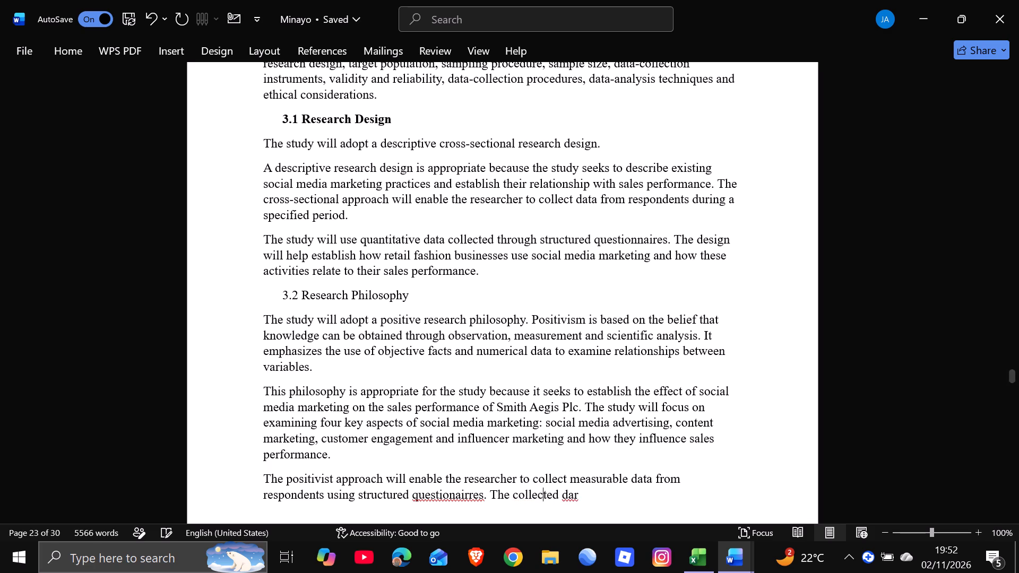
pyautogui.click(583, 493)
pyautogui.press('BackSpace')
pyautogui.write('ta')
# Spell-check the misspelled word "questionairres" in the last Research Philosophy paragraph and replace it with "questionnaires".
pyautogui.click(486, 492)
pyautogui.moveTo(486, 496); pyautogui.dragTo(451, 494)
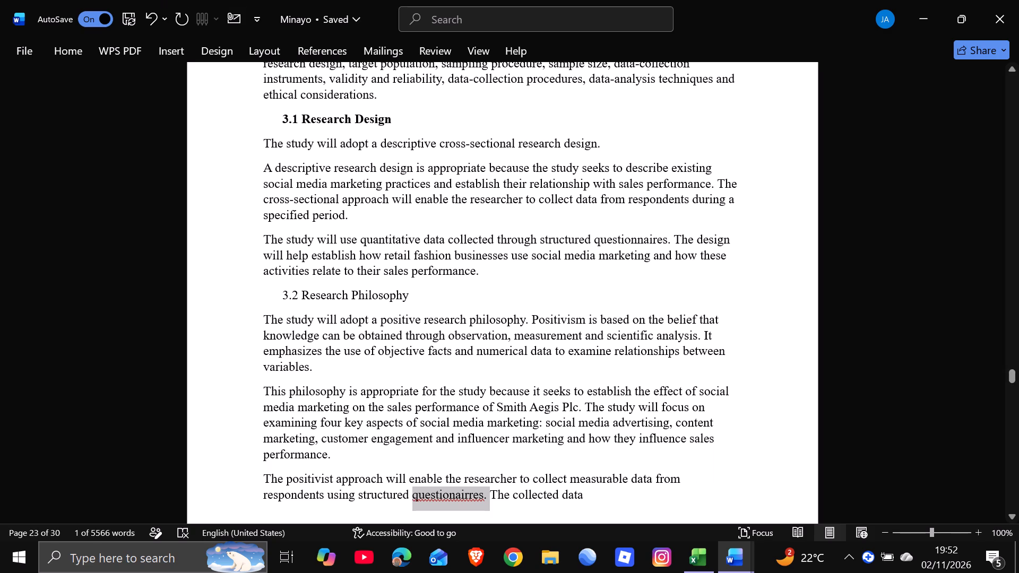
pyautogui.click(430, 55)
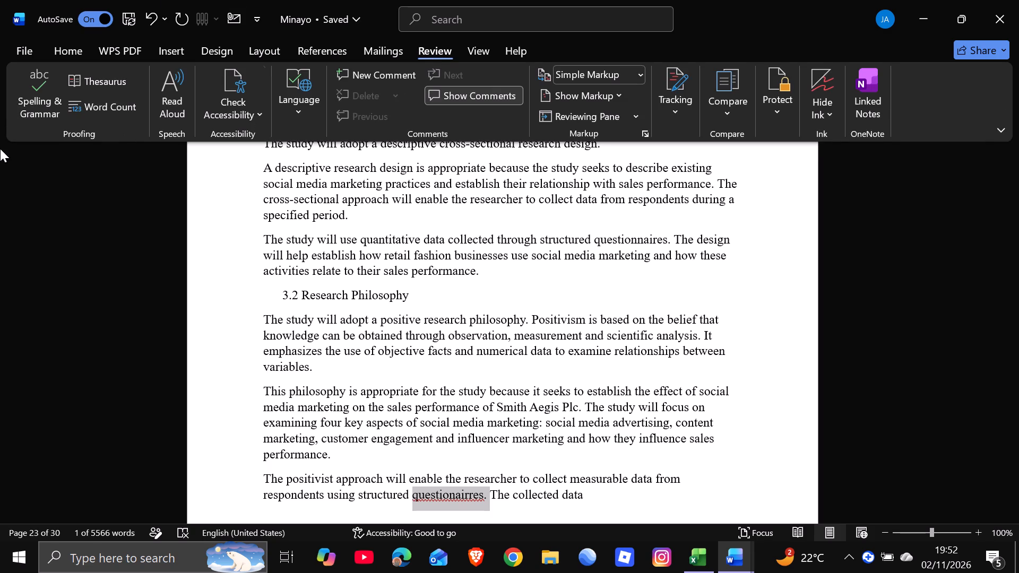
pyautogui.click(34, 97)
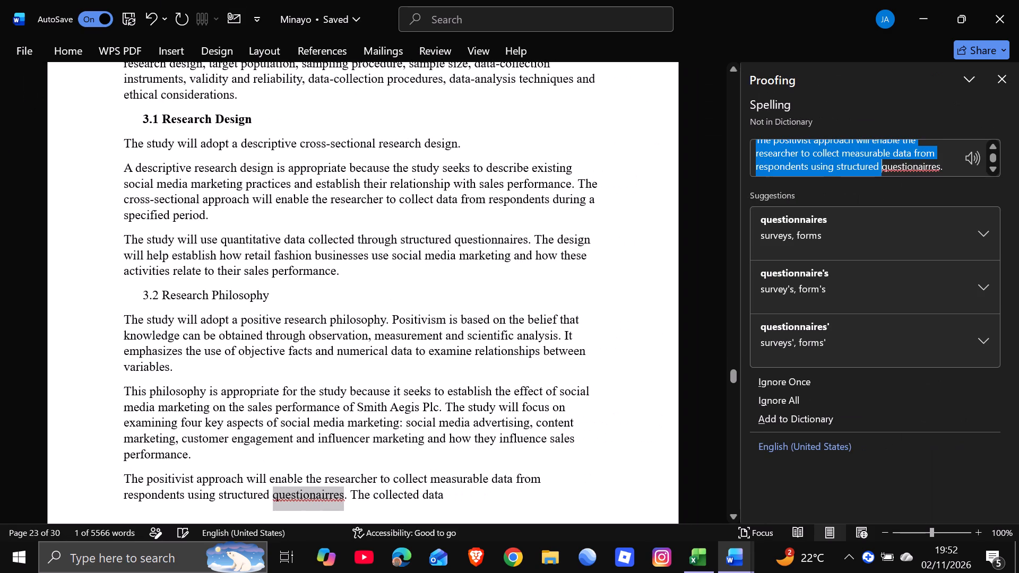
pyautogui.click(792, 250)
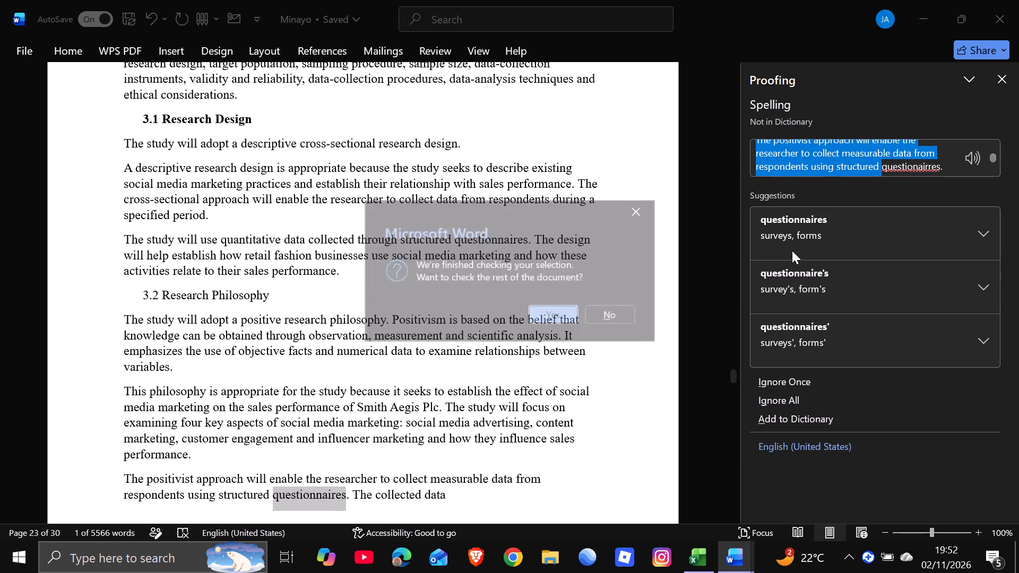
# Extend the spelling and grammar check to the rest of the document, accepting the possessive "respondents'" in section 3.4 Sampling Techniques.
pyautogui.click(566, 318)
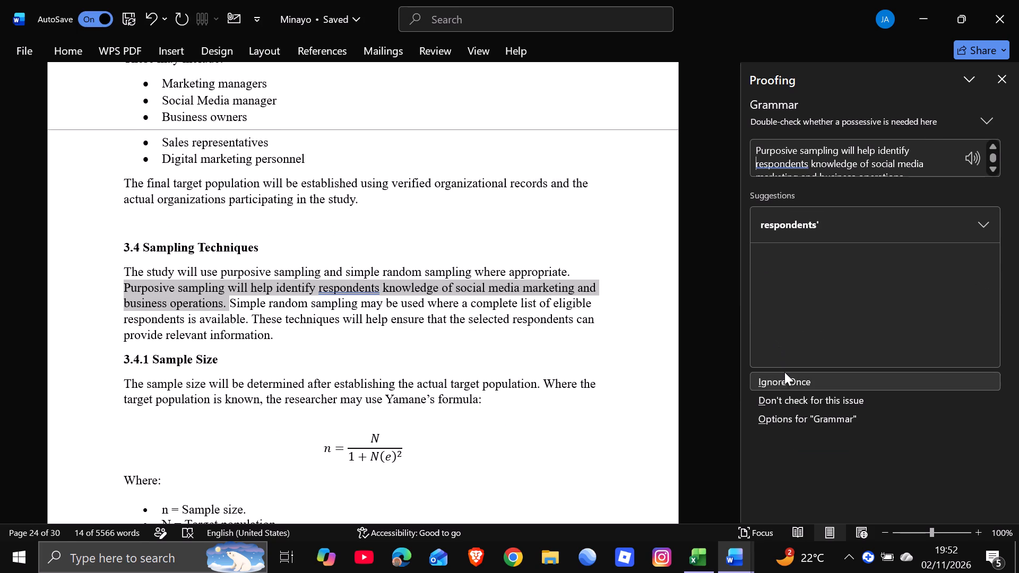
pyautogui.doubleClick(805, 237)
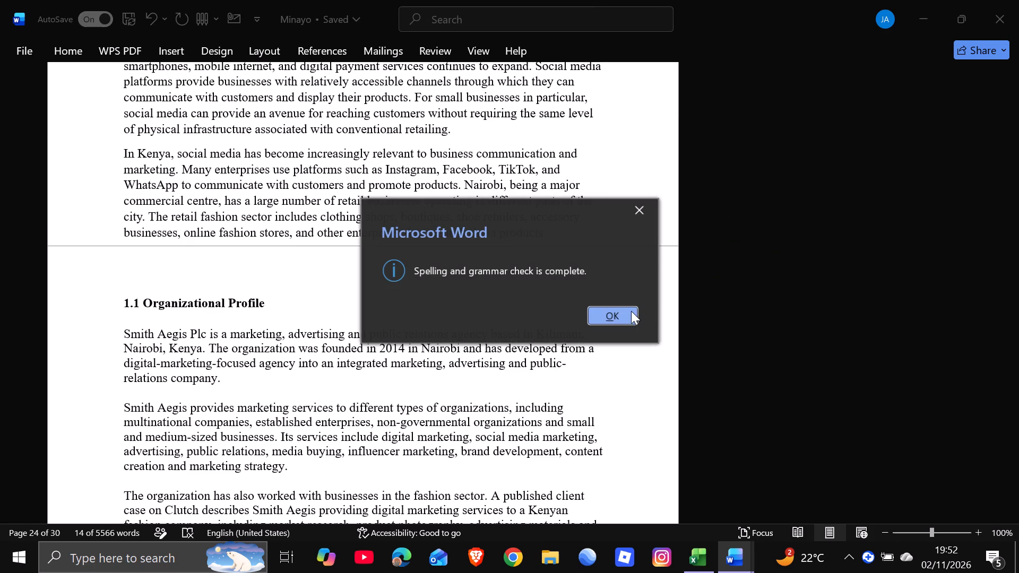
pyautogui.click(631, 311)
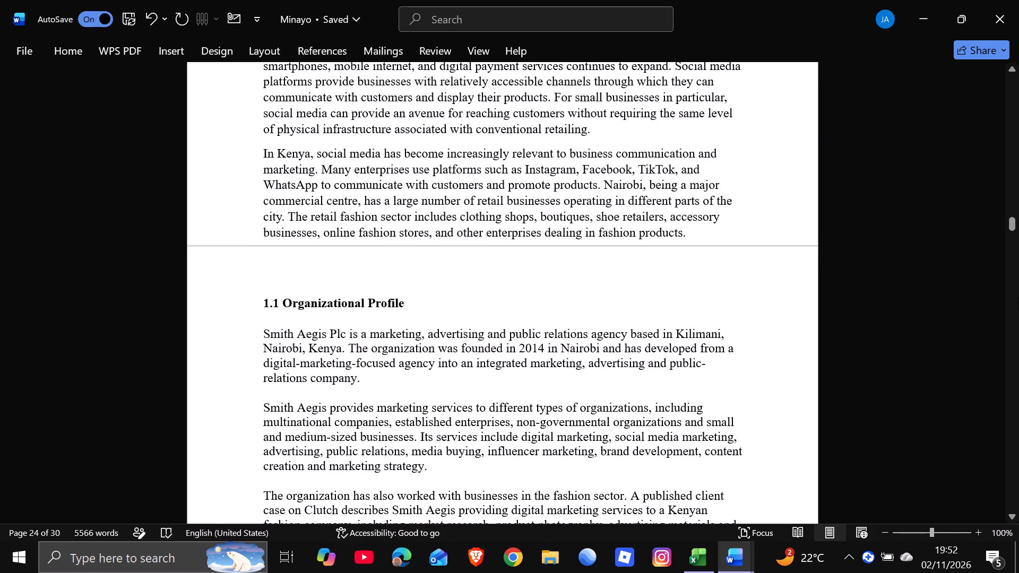
# Return to the unfinished sentence in section 3.2 and continue it after "The collected data" with "will be analysed".
pyautogui.click(1006, 338)
pyautogui.tripleClick(1006, 354)
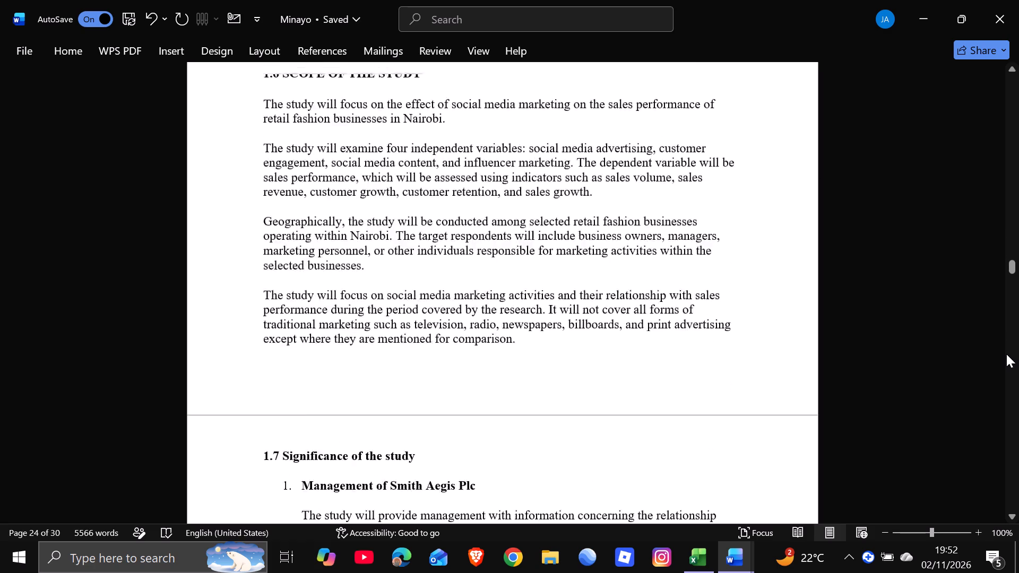
pyautogui.tripleClick(1006, 354)
pyautogui.click(1006, 354)
pyautogui.click(1018, 405)
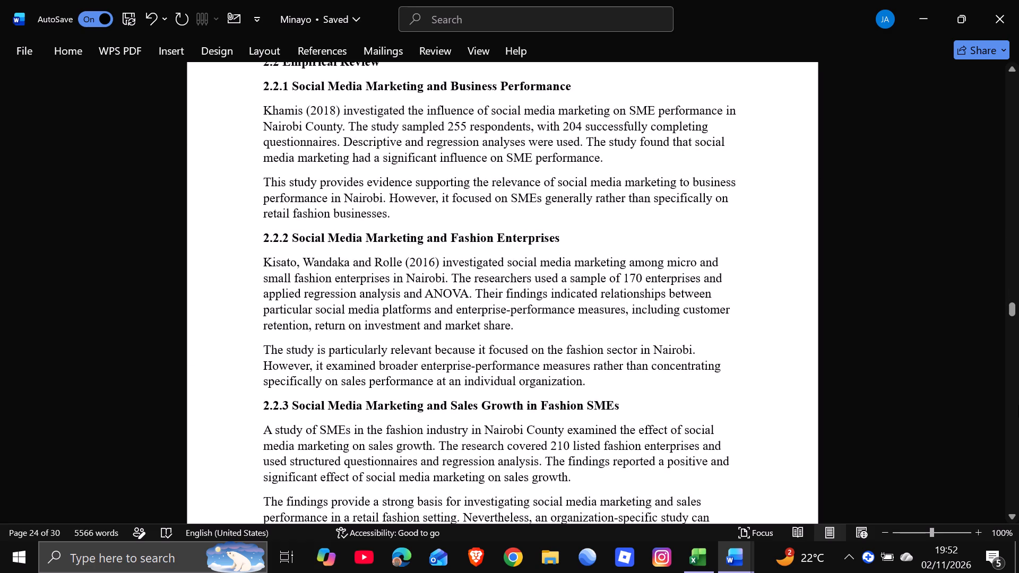
pyautogui.tripleClick(1018, 405)
pyautogui.tripleClick(1018, 405)
pyautogui.tripleClick(1018, 405)
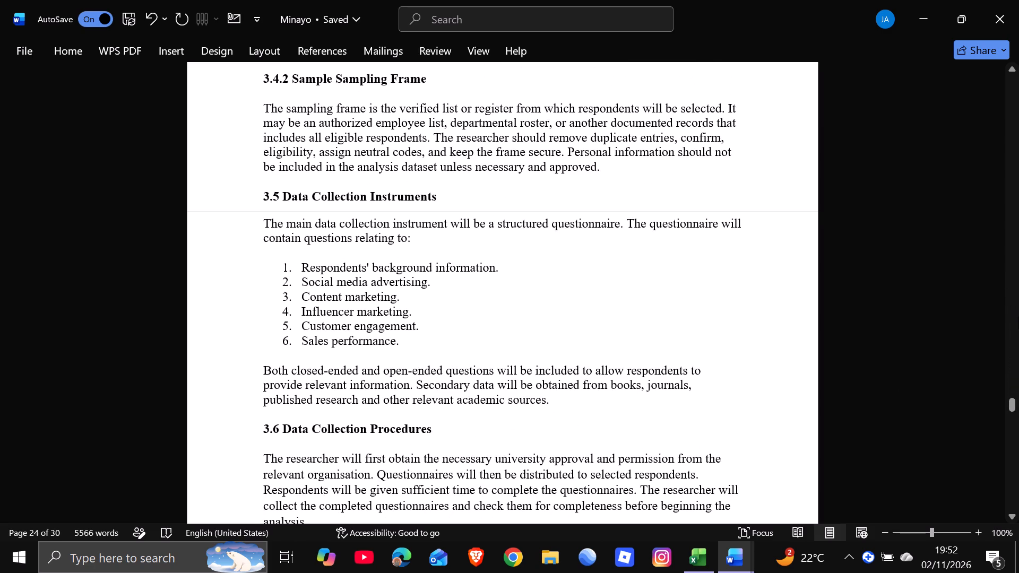
pyautogui.click(1012, 279)
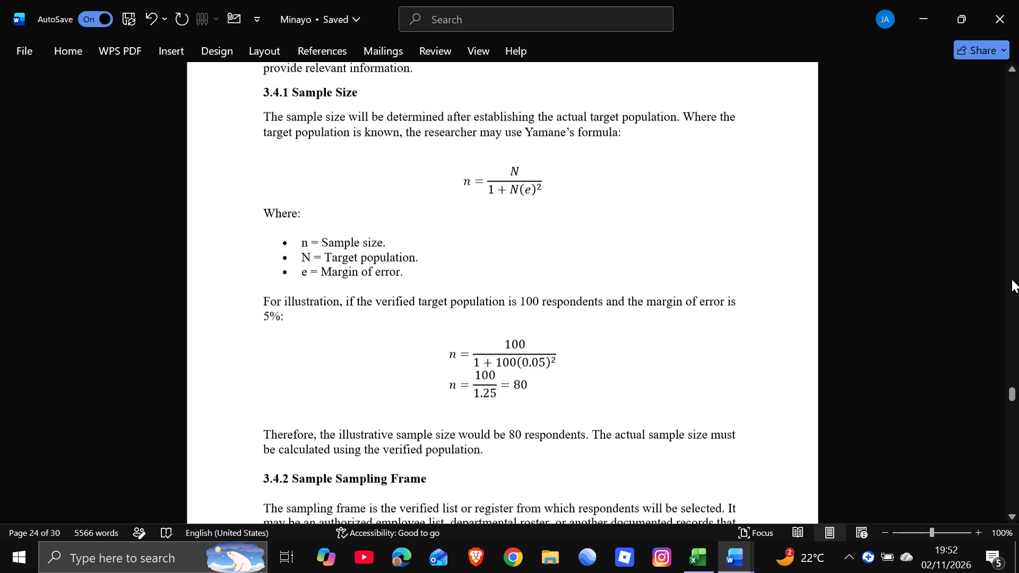
pyautogui.click(1012, 279)
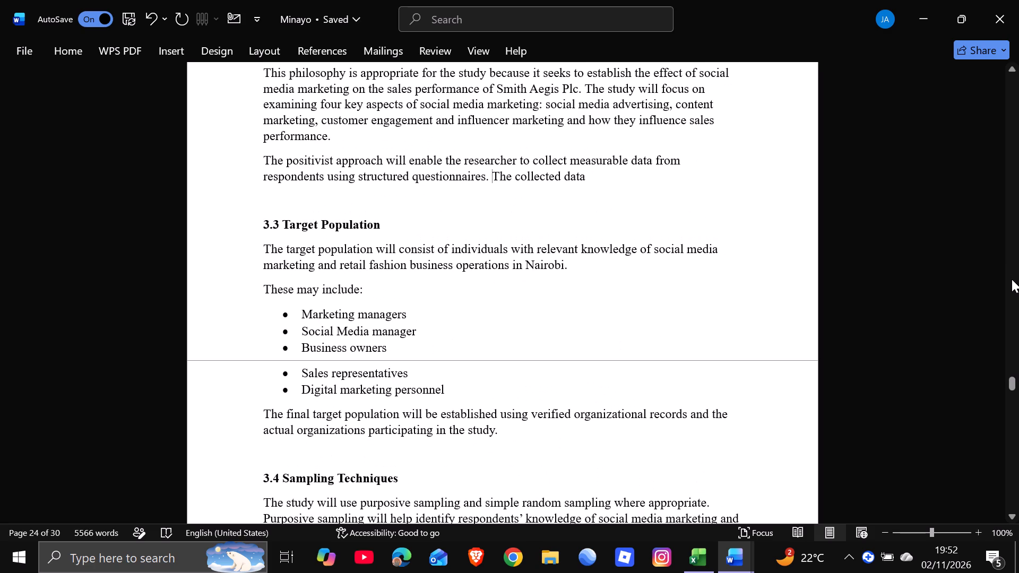
pyautogui.click(1012, 279)
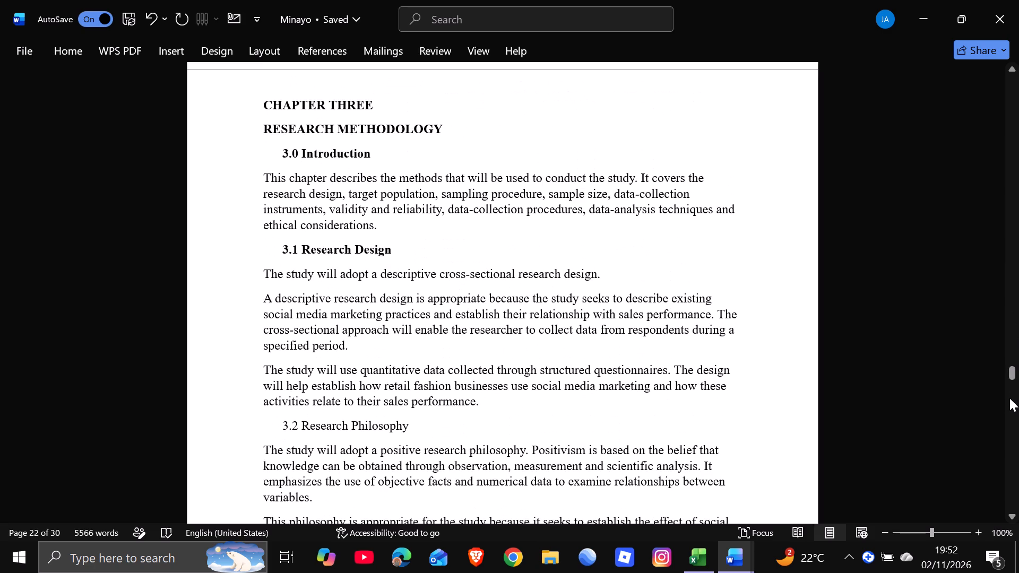
pyautogui.click(1009, 398)
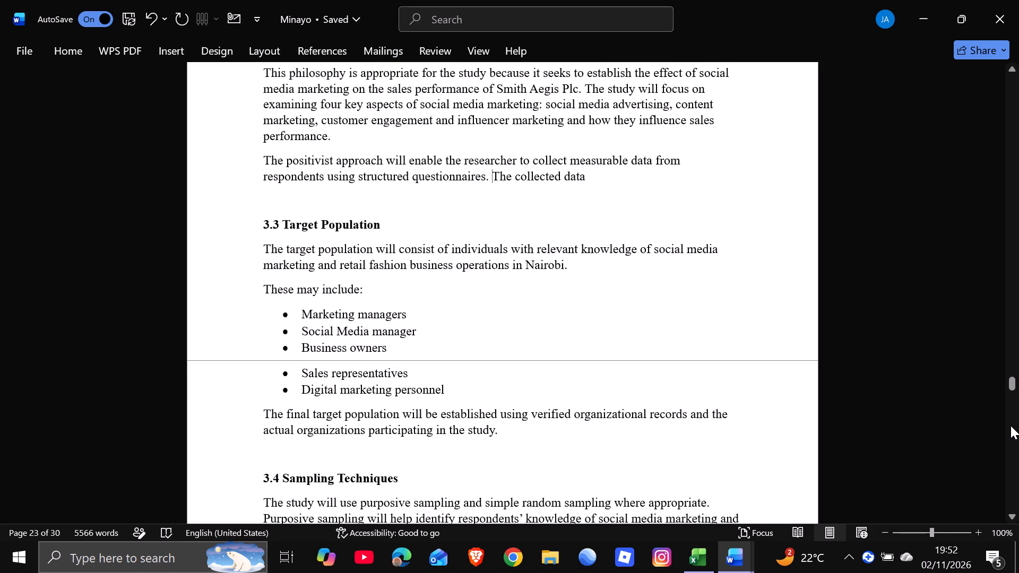
pyautogui.click(1011, 426)
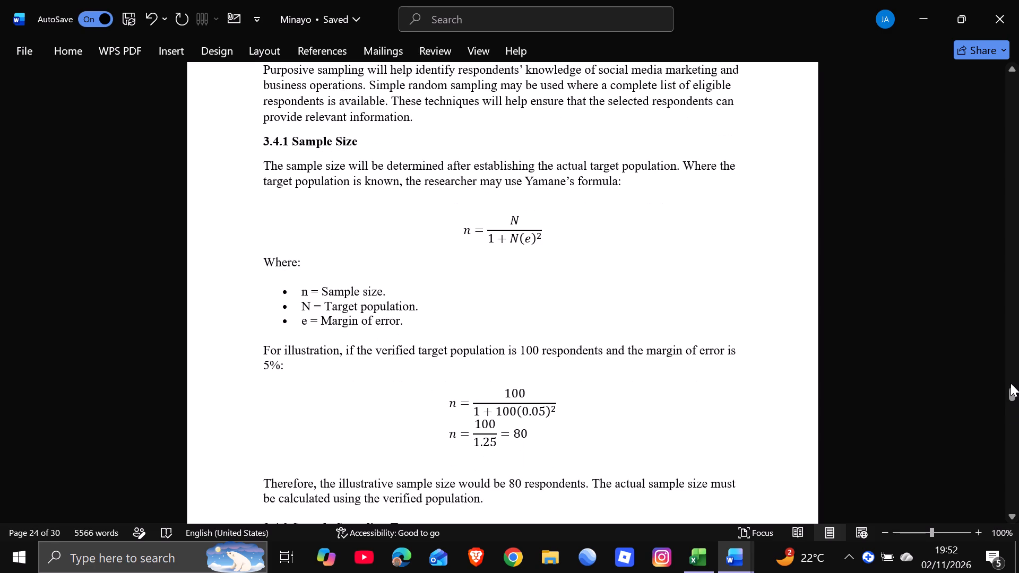
pyautogui.click(1011, 380)
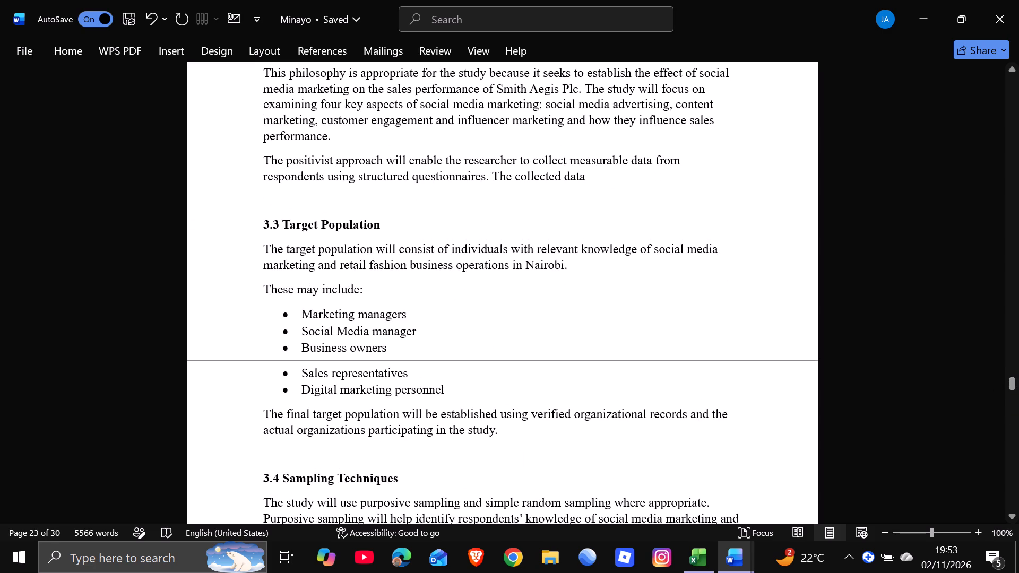
pyautogui.click(625, 184)
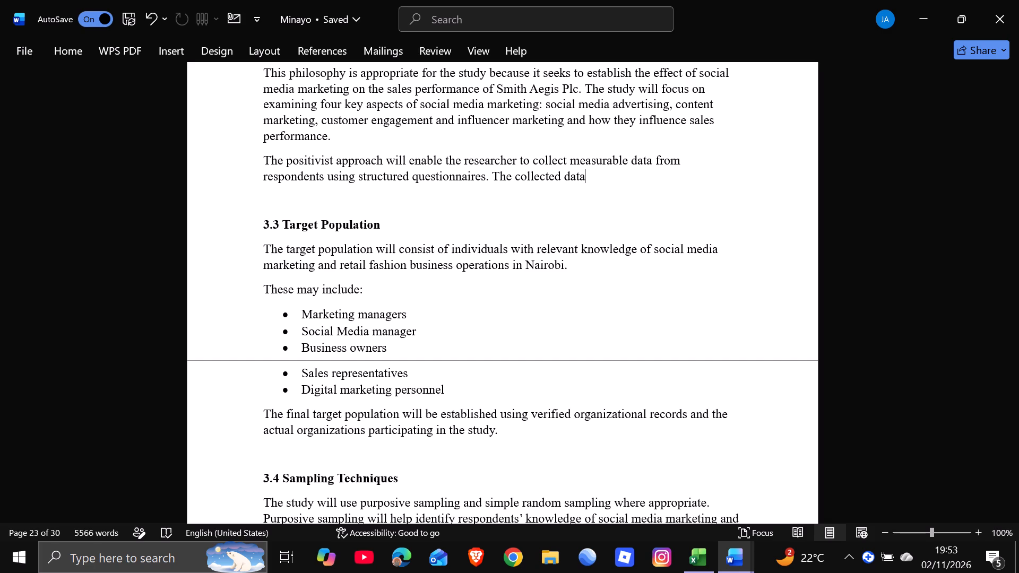
pyautogui.press('space')
pyautogui.write('will')
pyautogui.press('space')
pyautogui.write('be')
pyautogui.press('space')
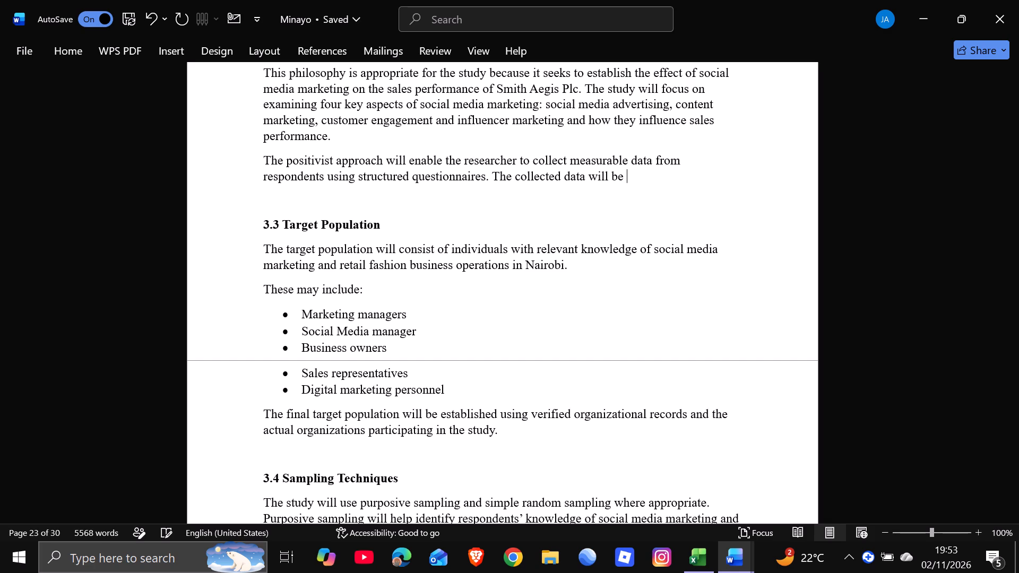
pyautogui.write('analysed')
pyautogui.press('space')
# Continue the sentence about the collected data with "using statistical methods to establish".
pyautogui.write('using st')
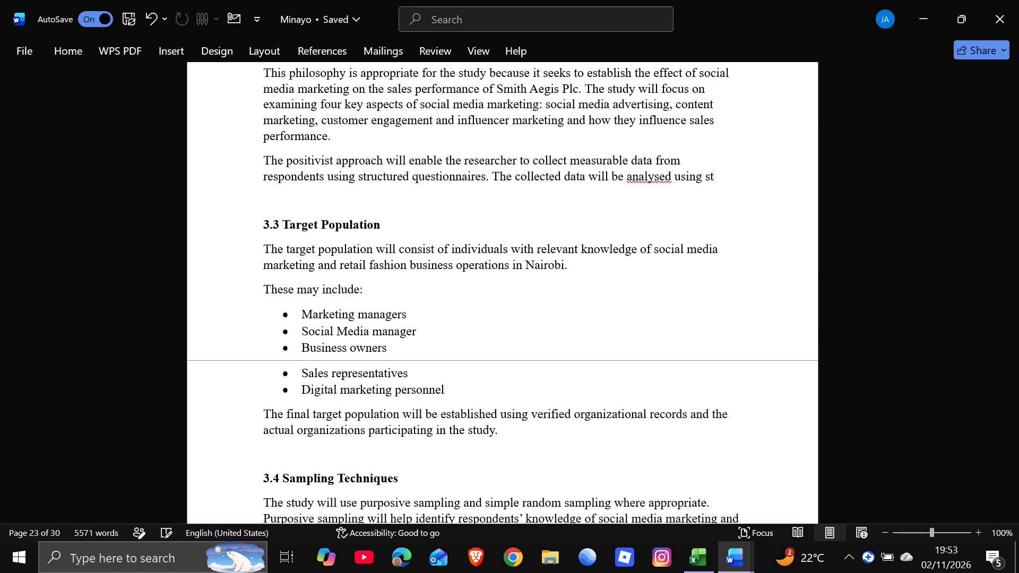
pyautogui.press('a')
pyautogui.press('t')
pyautogui.write('istical')
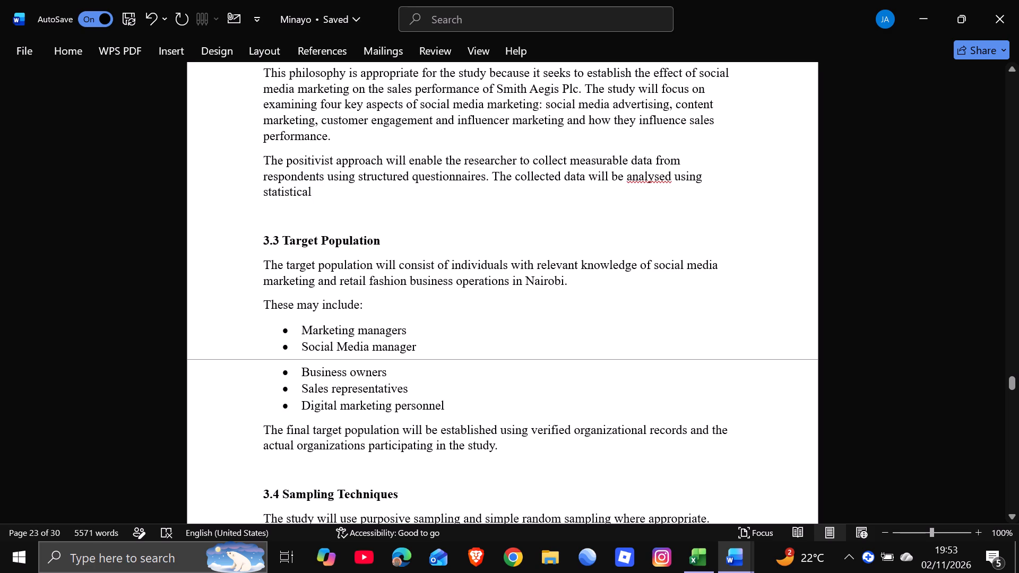
pyautogui.press('space')
pyautogui.write('methods to establish')
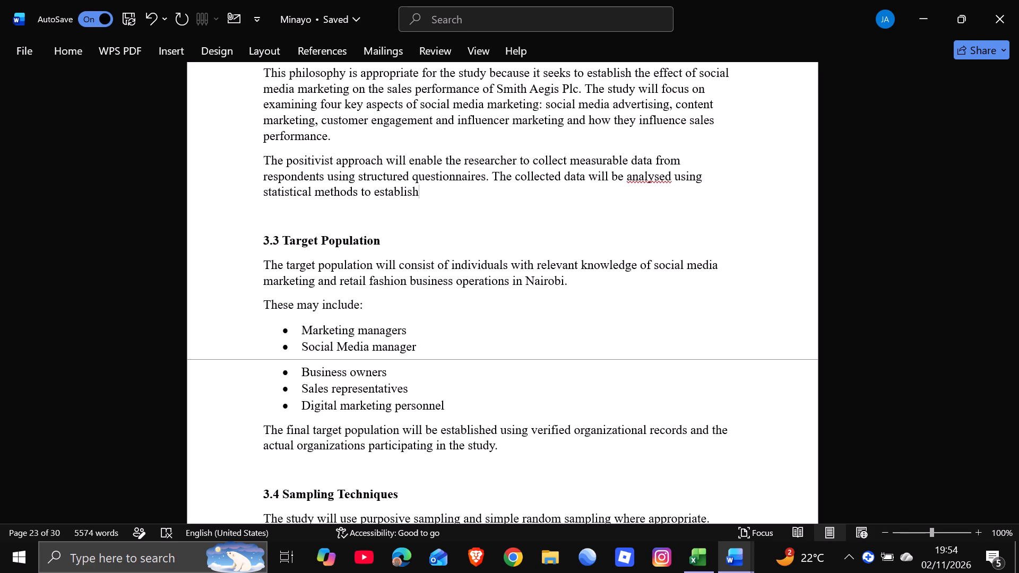
# Continue the collected-data sentence in section 3.2 with "the relationship between social media marketing".
pyautogui.press('space')
pyautogui.write('the relationship bt')
pyautogui.press('BackSpace')
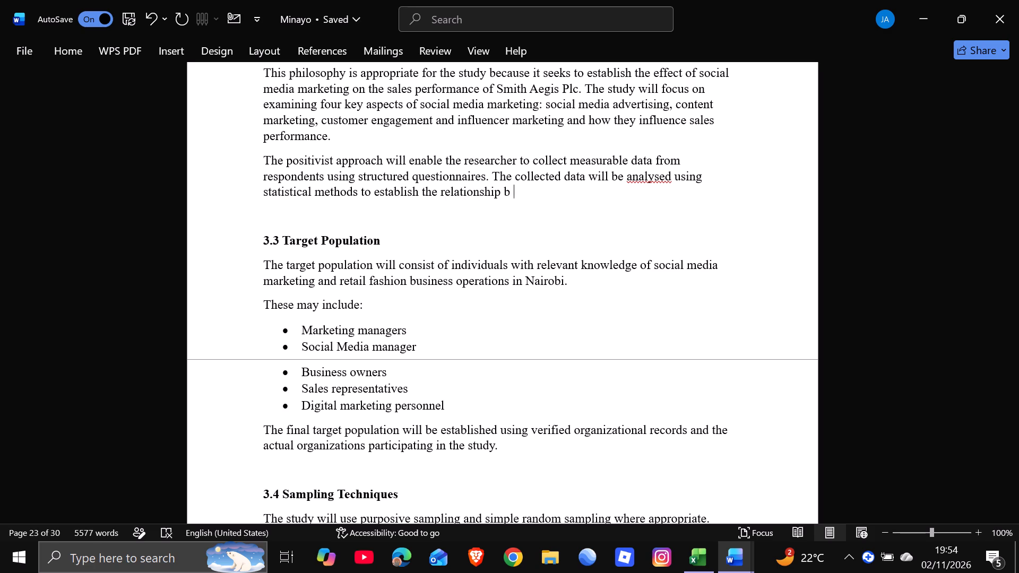
pyautogui.write('etween')
pyautogui.press('space')
pyautogui.write('social')
pyautogui.press('space')
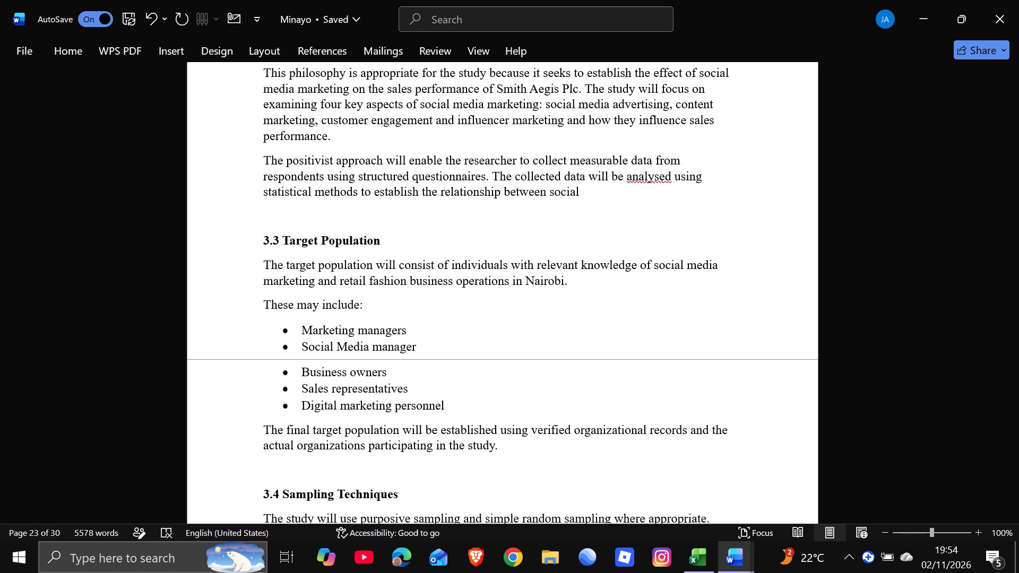
pyautogui.write('media marketing and')
pyautogui.press('space')
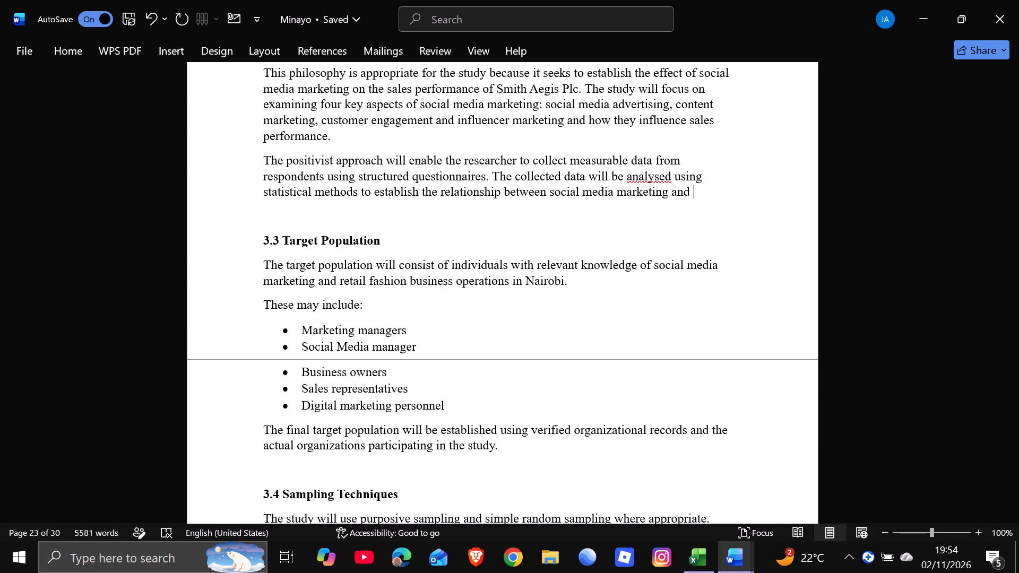
pyautogui.press('BackSpace')
pyautogui.press('BackSpace')
pyautogui.press('BackSpace')
pyautogui.press('BackSpace')
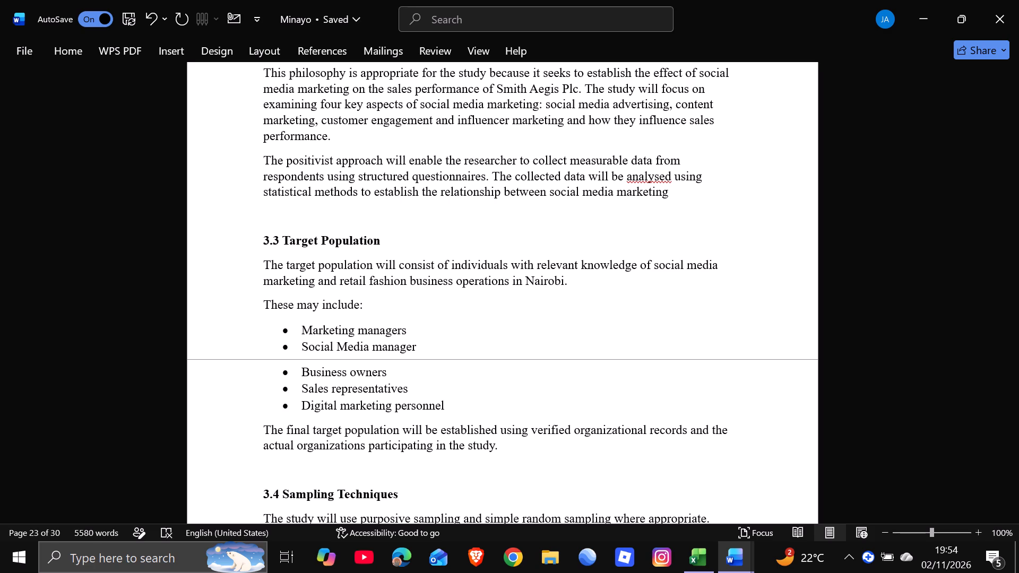
# Insert the word "practises" before "measurable data" in the last Research Philosophy paragraph, keeping "measurable" intact.
pyautogui.click(588, 153)
pyautogui.write('practises')
pyautogui.press('space')
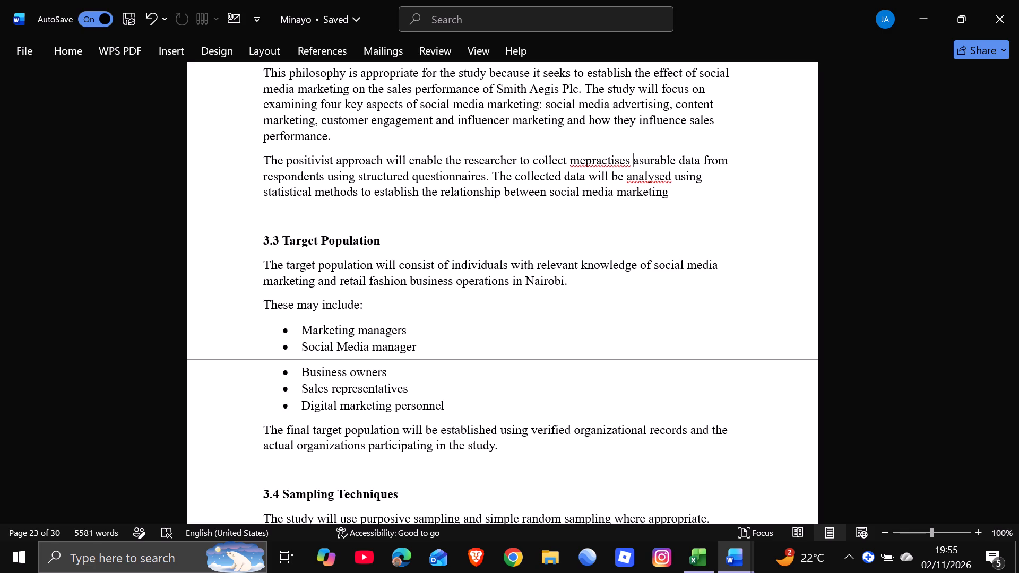
pyautogui.write('me')
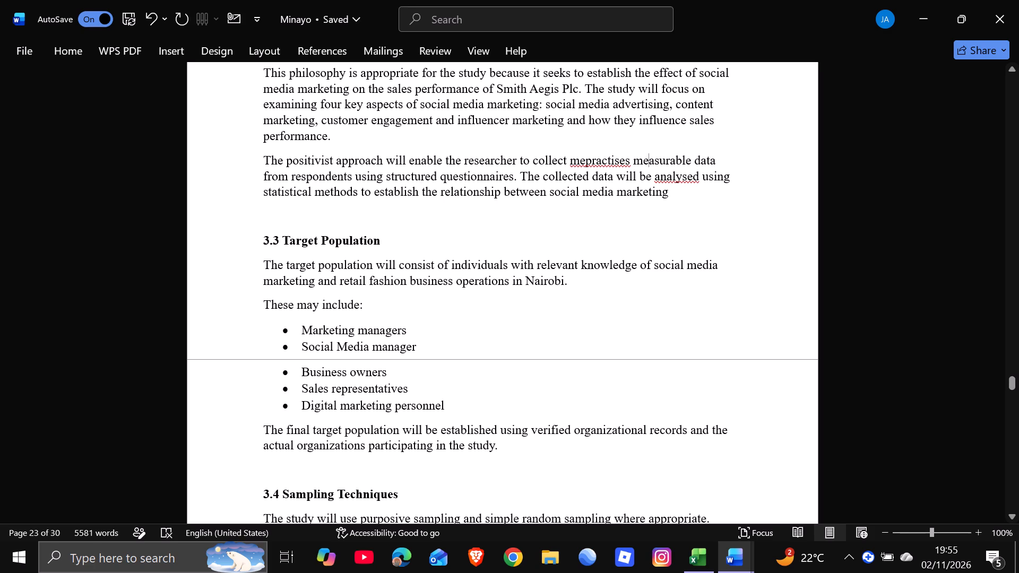
pyautogui.click(583, 158)
pyautogui.press('BackSpace')
pyautogui.press('BackSpace')
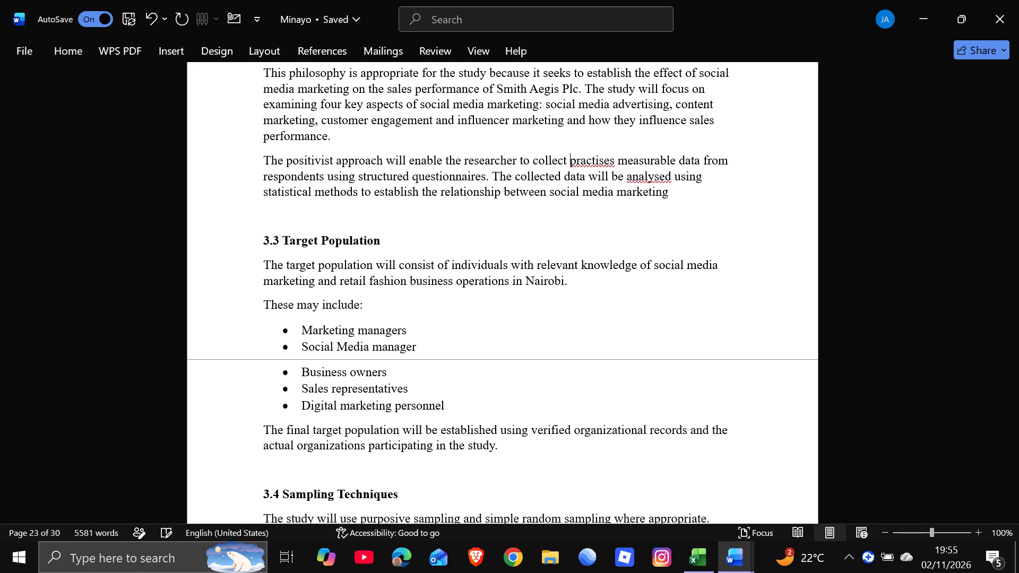
# Complete the sentence after "social media marketing" with "practices and sales performance." and start a new paragraph.
pyautogui.click(678, 191)
pyautogui.write('practises')
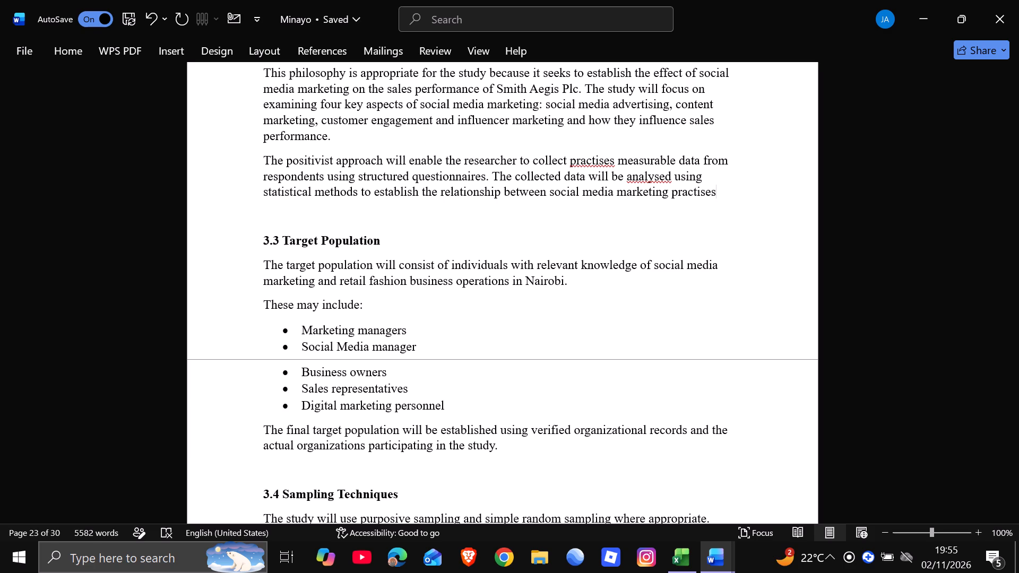
pyautogui.press('BackSpace')
pyautogui.press('BackSpace')
pyautogui.press('BackSpace')
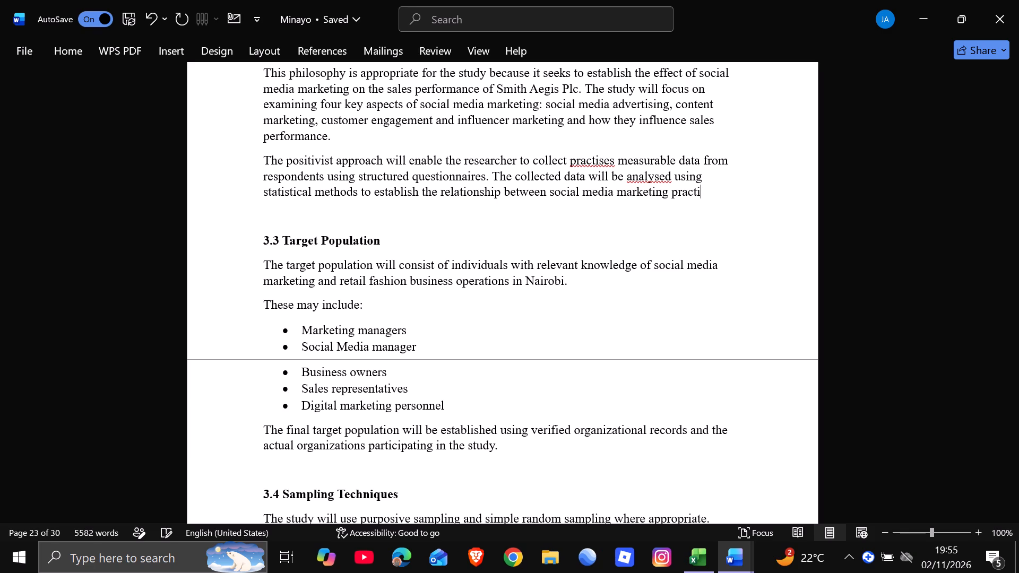
pyautogui.write('ces and')
pyautogui.press('space')
pyautogui.write('sales')
pyautogui.press('space')
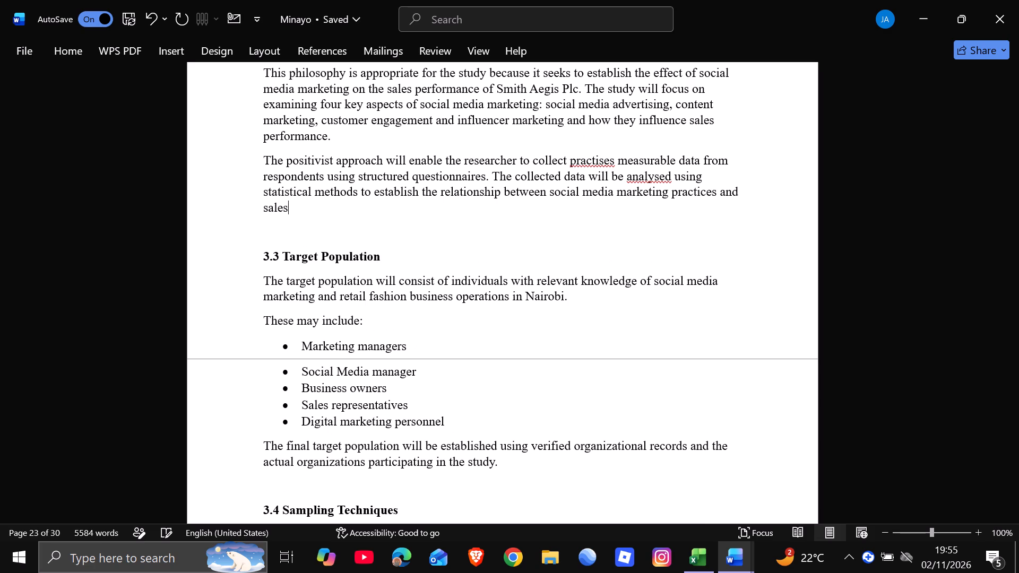
pyautogui.write('performance')
pyautogui.press('.')
pyautogui.press('Return')
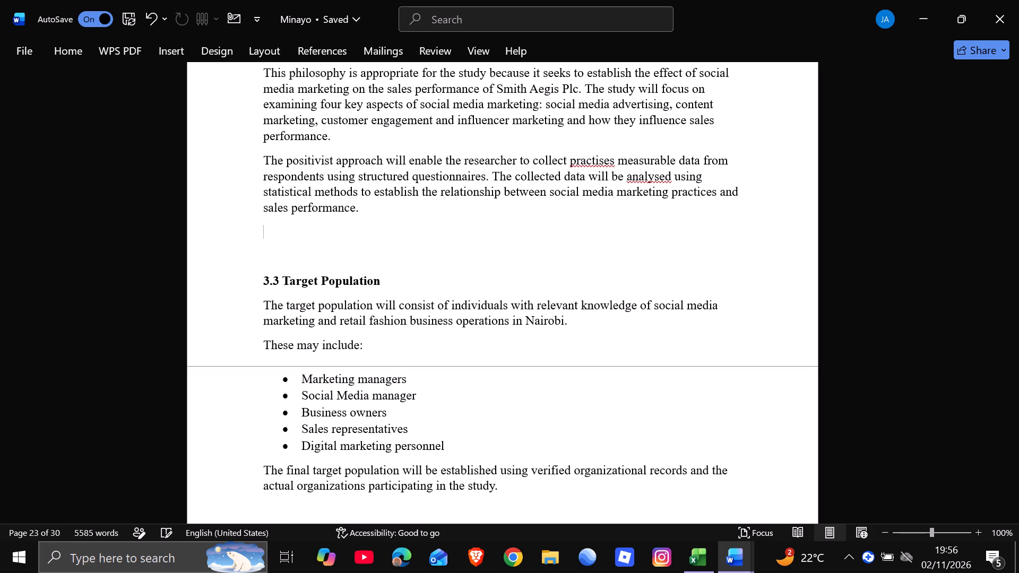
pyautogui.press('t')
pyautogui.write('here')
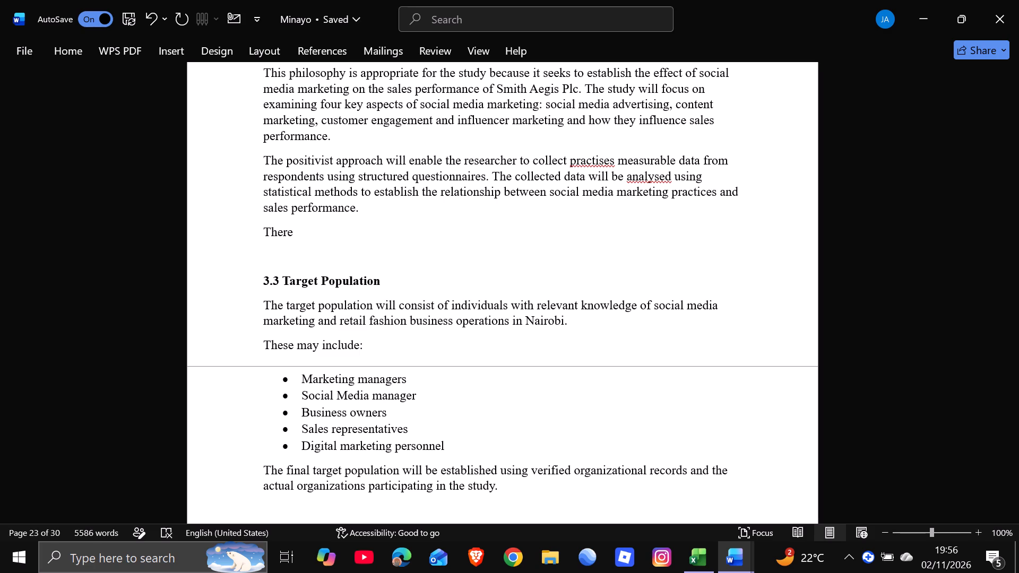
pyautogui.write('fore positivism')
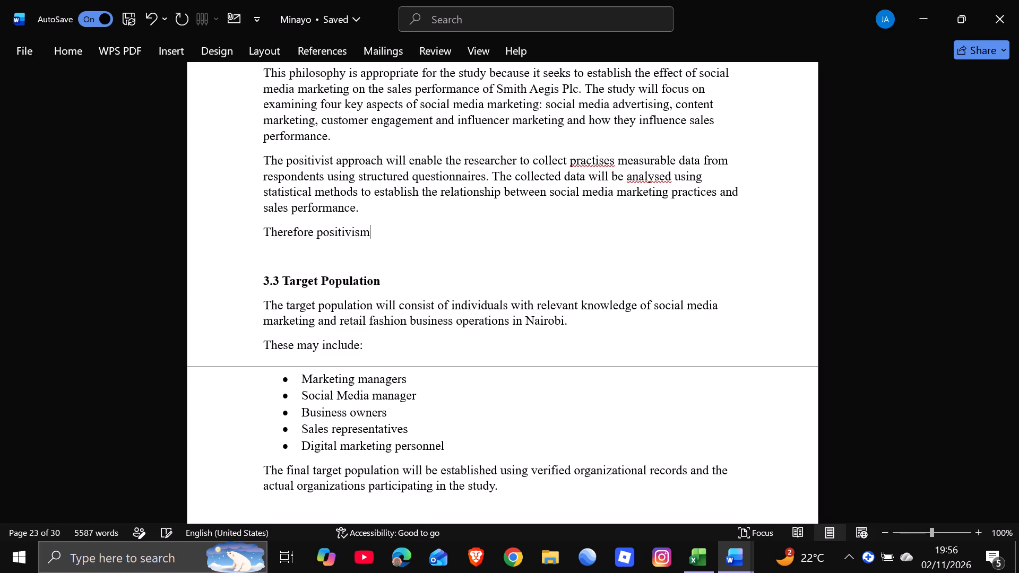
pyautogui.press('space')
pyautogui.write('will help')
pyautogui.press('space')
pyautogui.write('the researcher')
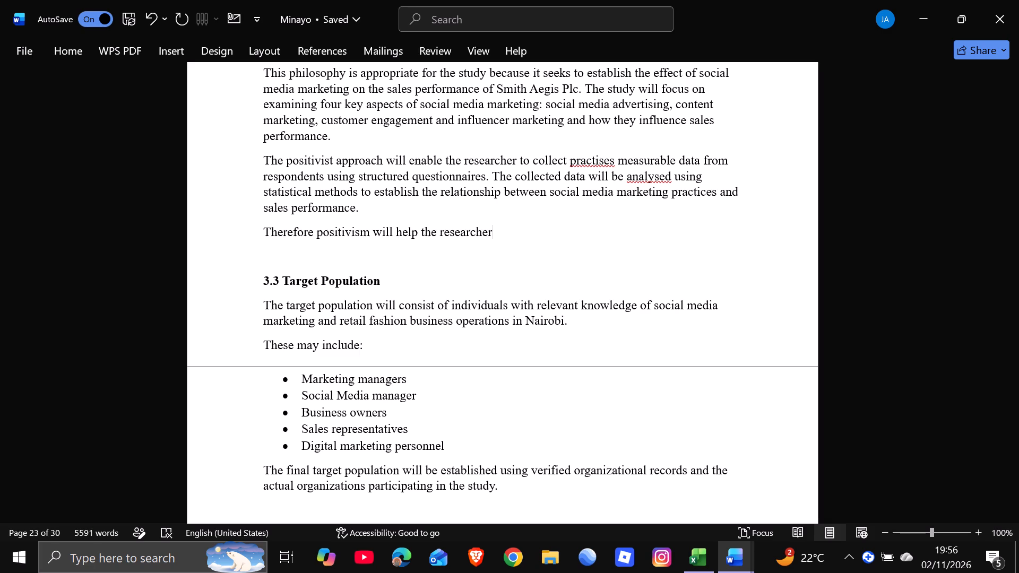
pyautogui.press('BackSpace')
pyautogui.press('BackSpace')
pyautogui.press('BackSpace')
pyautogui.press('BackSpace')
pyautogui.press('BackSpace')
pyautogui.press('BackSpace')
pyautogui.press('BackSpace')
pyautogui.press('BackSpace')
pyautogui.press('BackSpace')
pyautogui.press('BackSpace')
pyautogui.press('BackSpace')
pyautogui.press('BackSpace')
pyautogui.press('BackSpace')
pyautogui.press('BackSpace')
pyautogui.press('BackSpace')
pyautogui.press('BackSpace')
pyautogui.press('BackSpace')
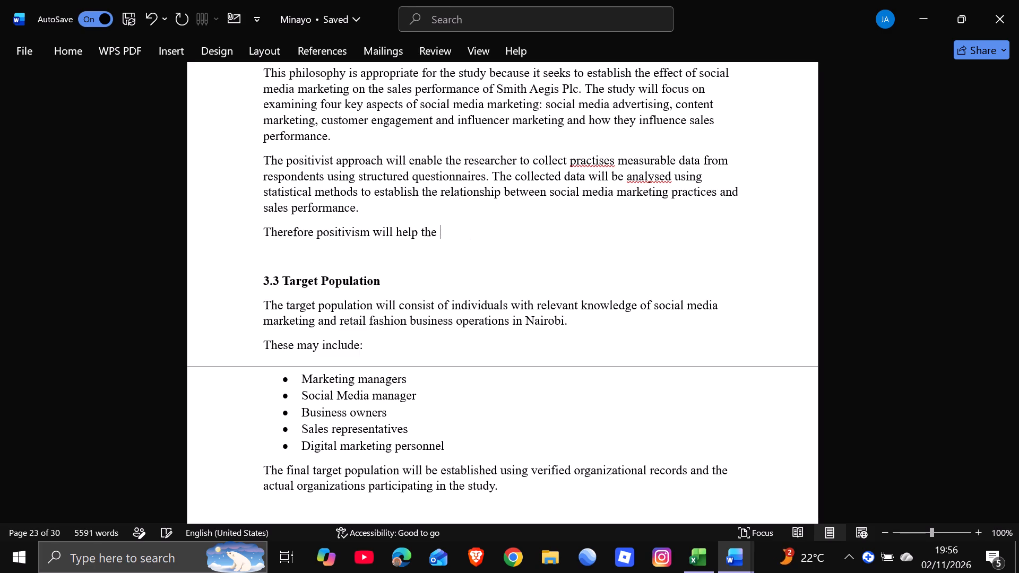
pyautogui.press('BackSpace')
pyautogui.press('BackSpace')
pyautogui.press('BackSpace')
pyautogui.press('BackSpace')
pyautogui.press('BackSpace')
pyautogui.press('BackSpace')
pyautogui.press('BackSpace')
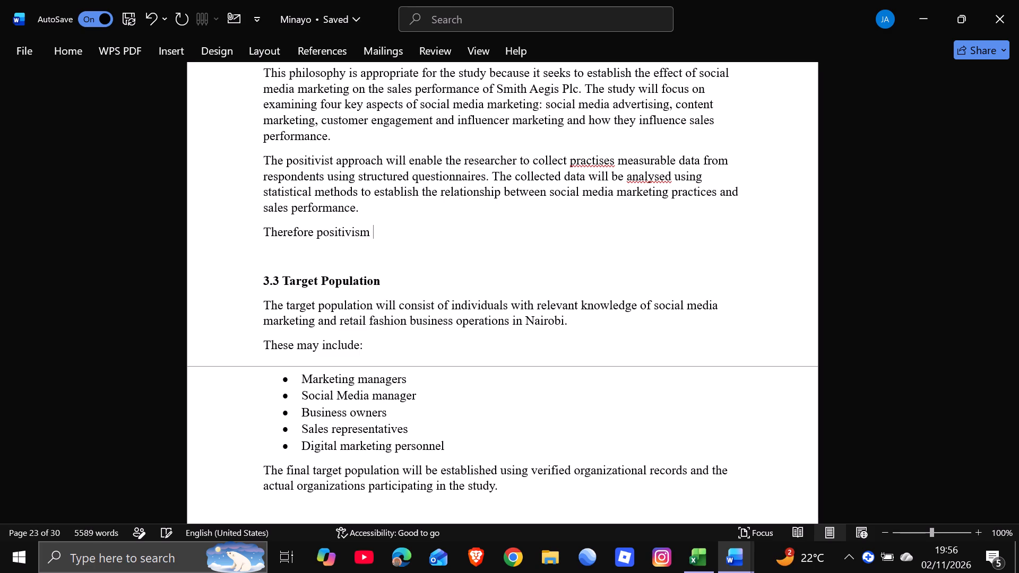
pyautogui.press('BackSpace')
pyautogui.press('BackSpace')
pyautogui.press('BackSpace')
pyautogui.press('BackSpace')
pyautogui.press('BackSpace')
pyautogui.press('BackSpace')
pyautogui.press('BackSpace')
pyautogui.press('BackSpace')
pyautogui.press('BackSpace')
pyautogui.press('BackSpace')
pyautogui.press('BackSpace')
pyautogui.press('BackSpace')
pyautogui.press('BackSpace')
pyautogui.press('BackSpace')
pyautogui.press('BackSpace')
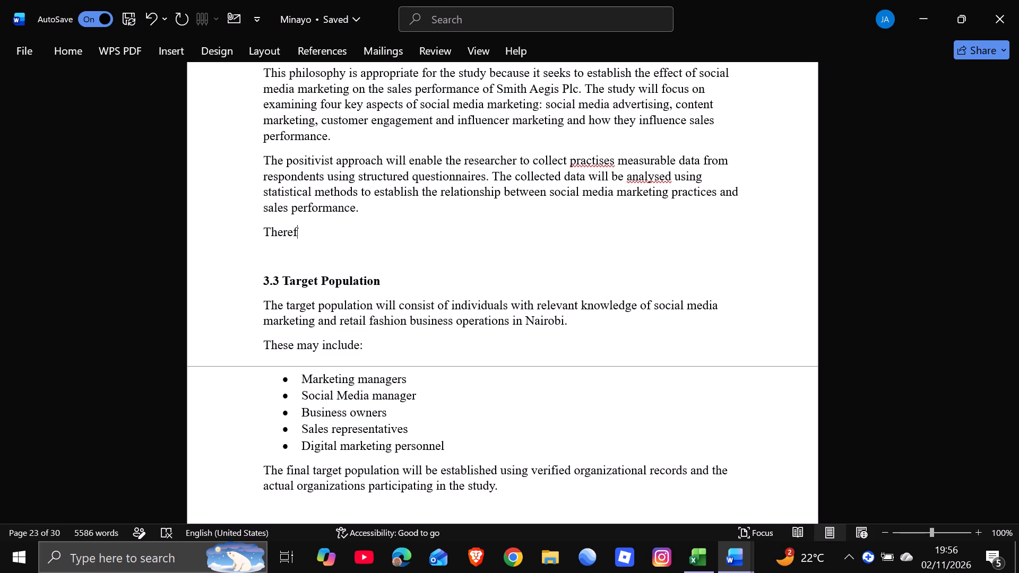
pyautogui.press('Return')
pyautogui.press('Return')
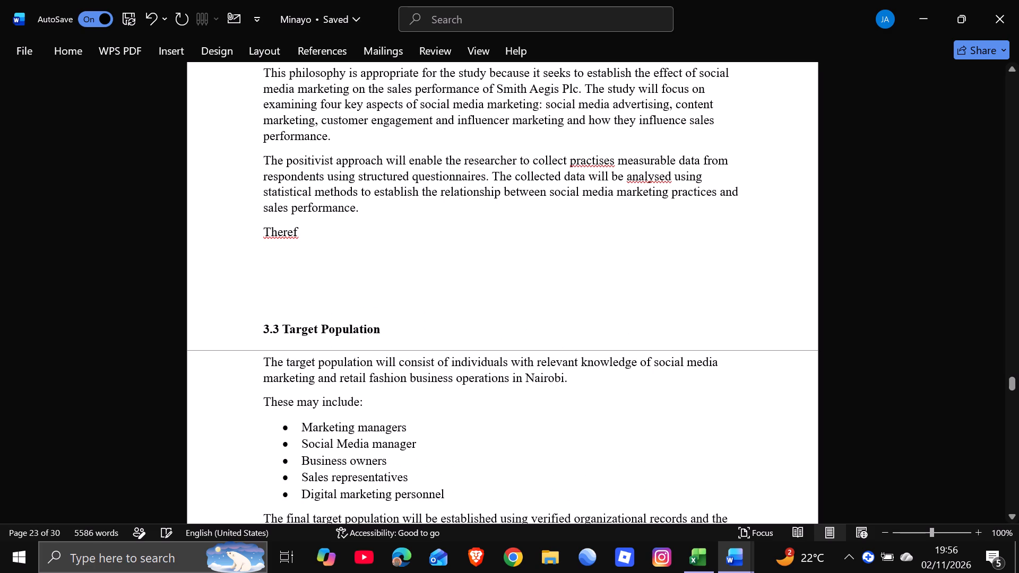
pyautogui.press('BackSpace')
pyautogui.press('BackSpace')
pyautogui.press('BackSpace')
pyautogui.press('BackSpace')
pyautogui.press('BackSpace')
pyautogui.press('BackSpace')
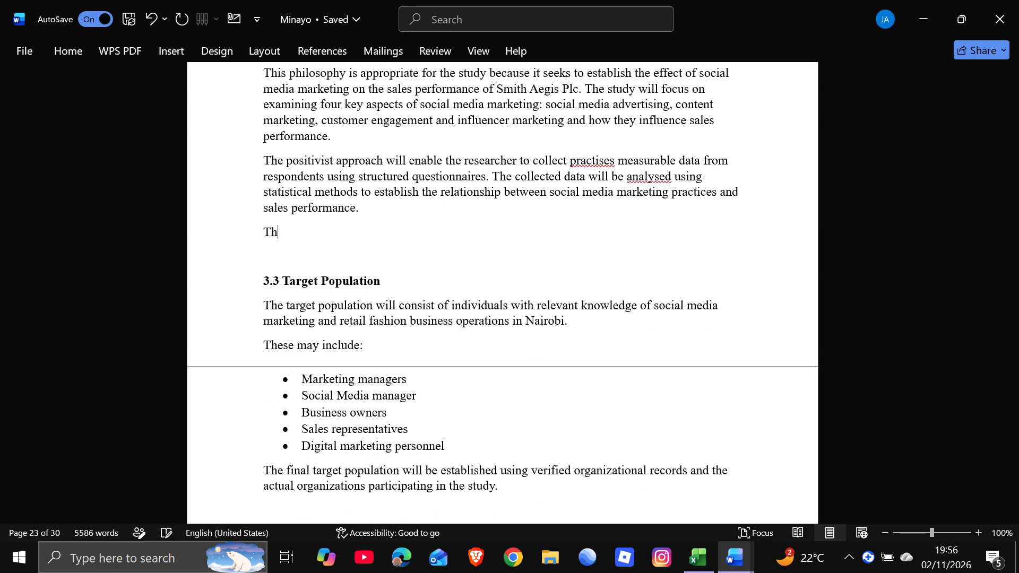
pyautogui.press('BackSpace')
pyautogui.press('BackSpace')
# Run the spelling check on the last Research Philosophy paragraph, replacing "analysed" with "analyzed" and "practises" with "practices".
pyautogui.moveTo(674, 179); pyautogui.dragTo(650, 179)
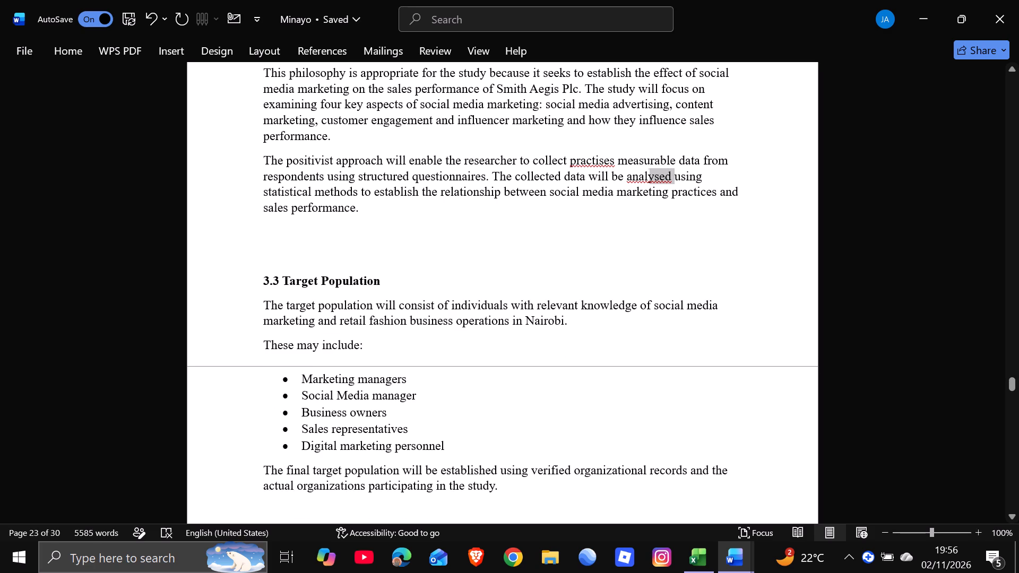
pyautogui.moveTo(650, 179); pyautogui.dragTo(625, 180)
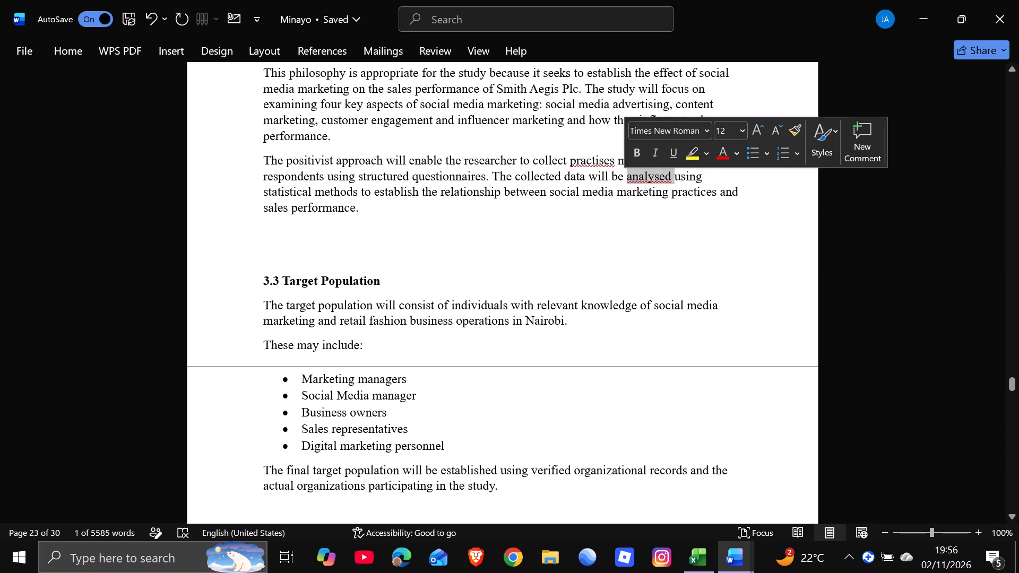
pyautogui.click(428, 51)
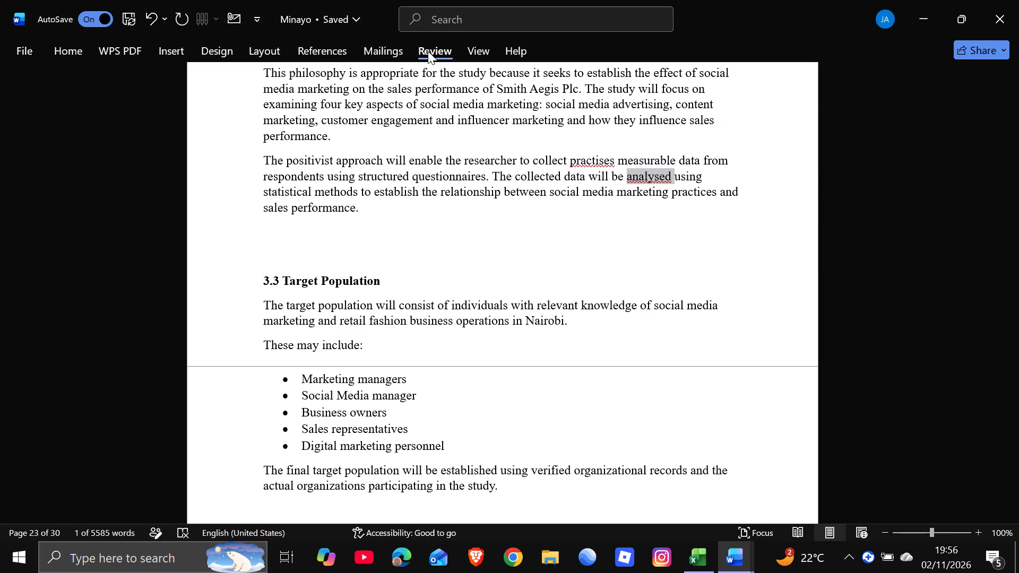
pyautogui.click(40, 102)
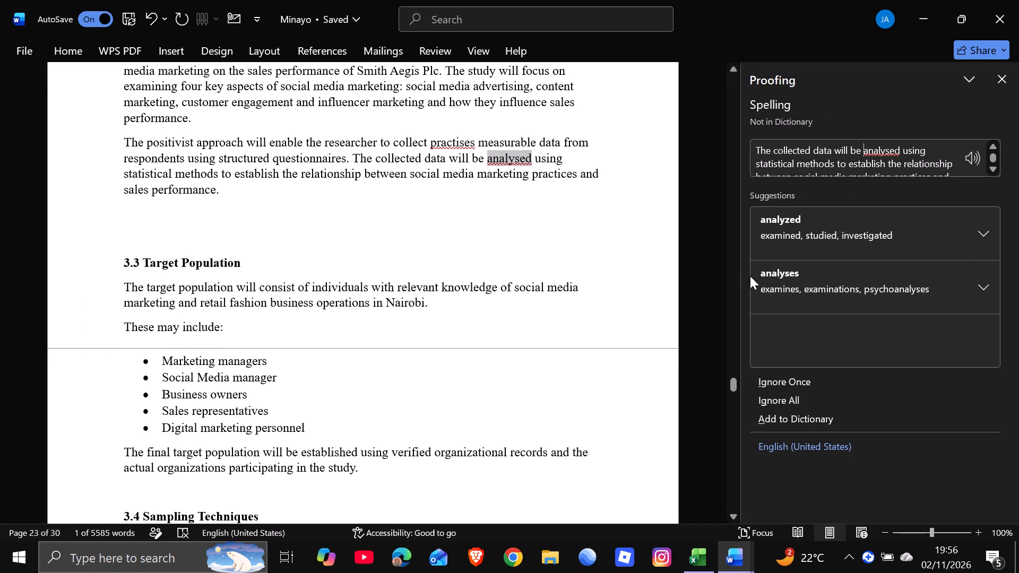
pyautogui.click(804, 241)
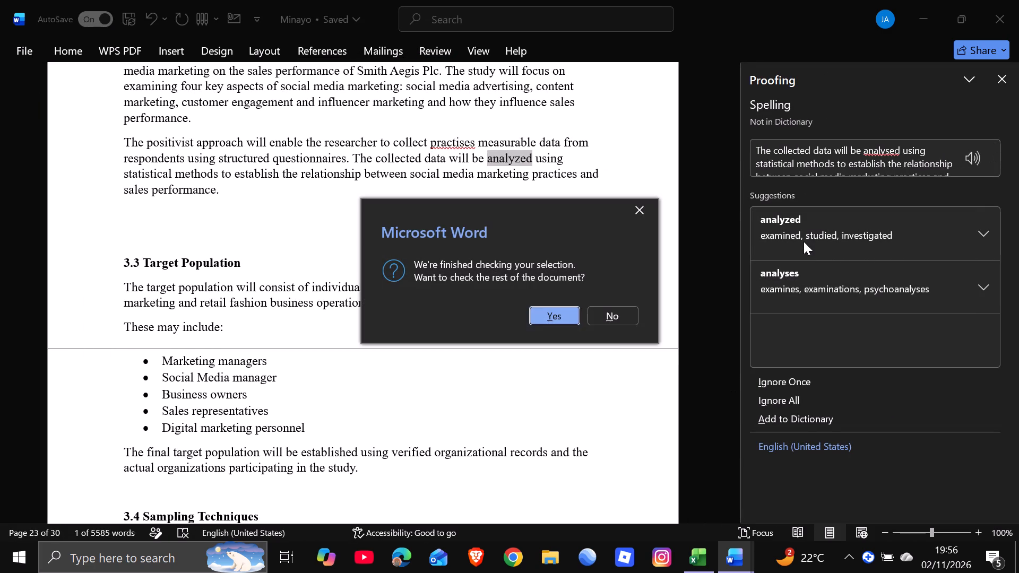
pyautogui.click(543, 306)
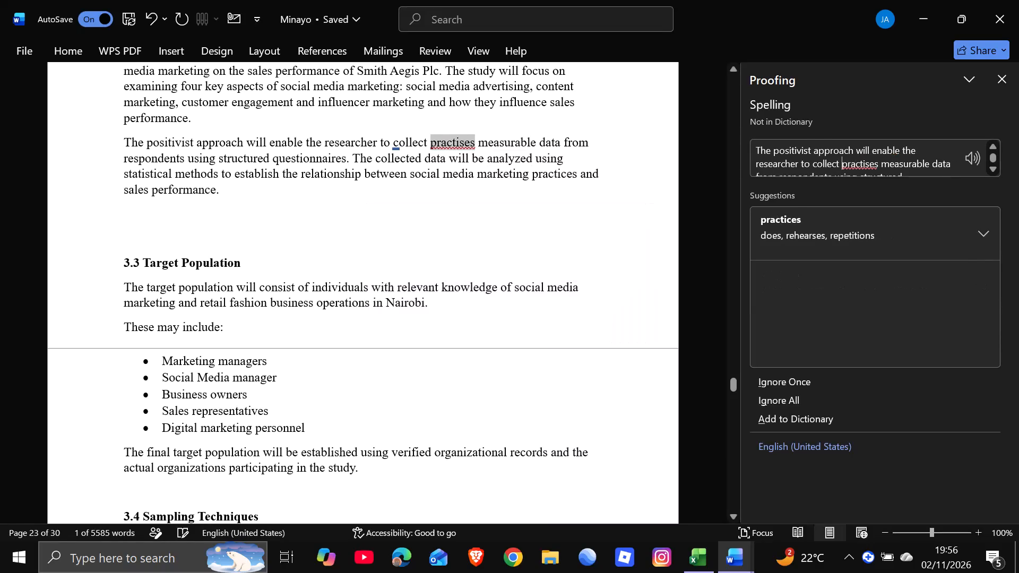
pyautogui.click(805, 250)
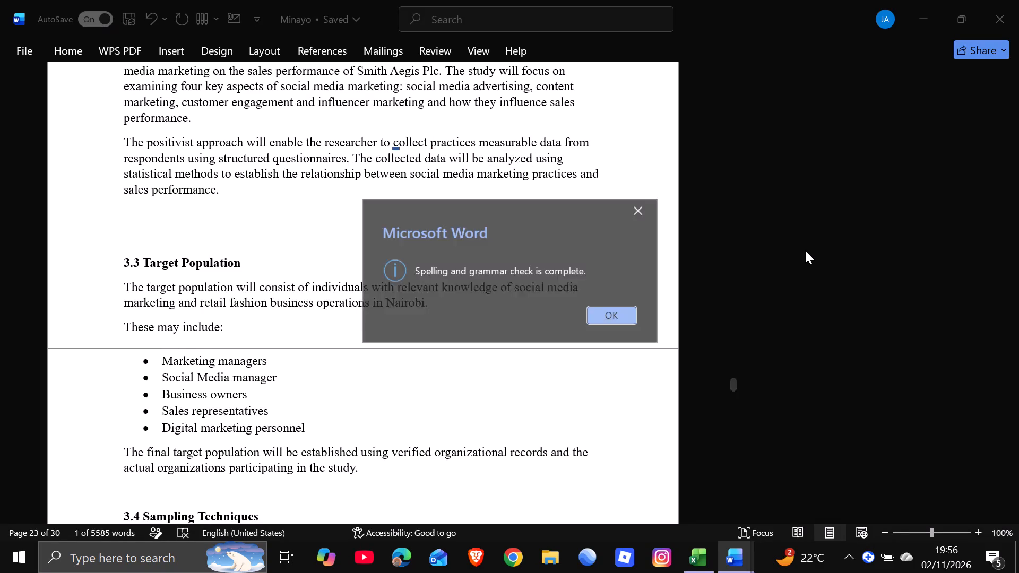
pyautogui.click(621, 312)
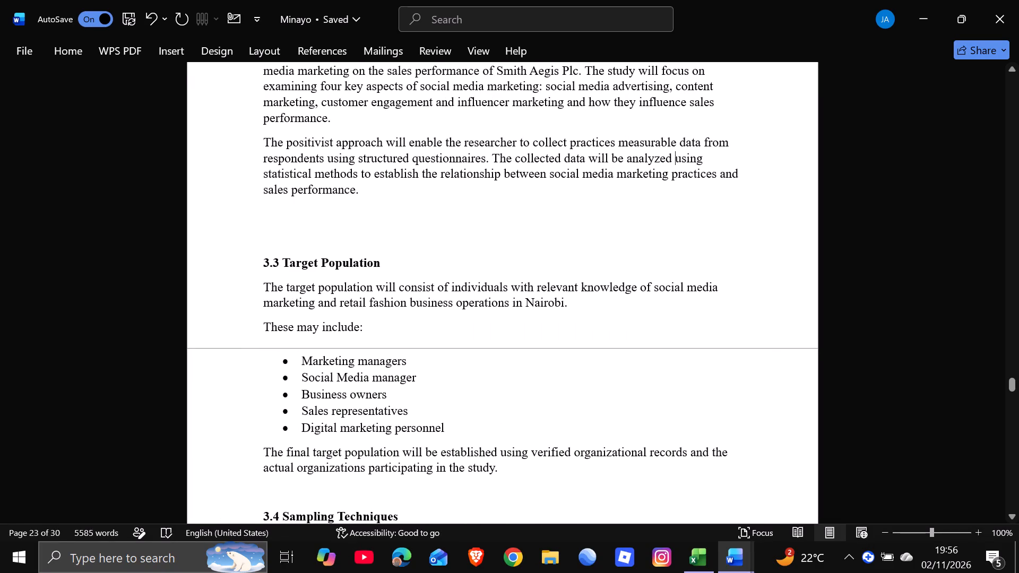
# Reduce the gap above the "3.3 Target Population" heading to a single blank line.
pyautogui.click(263, 259)
pyautogui.press('BackSpace')
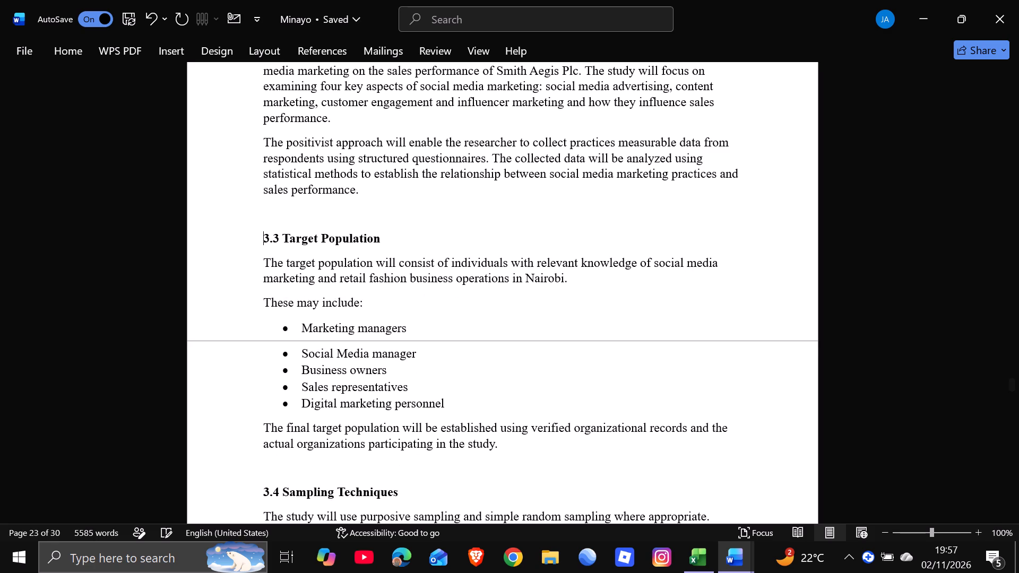
pyautogui.press('BackSpace')
pyautogui.press('BackSpace')
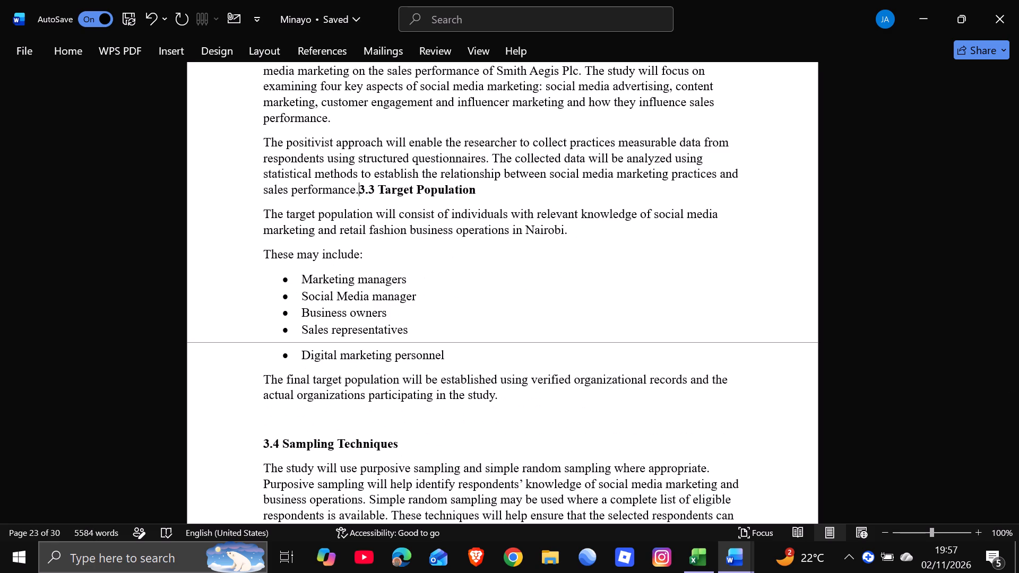
pyautogui.press('Return')
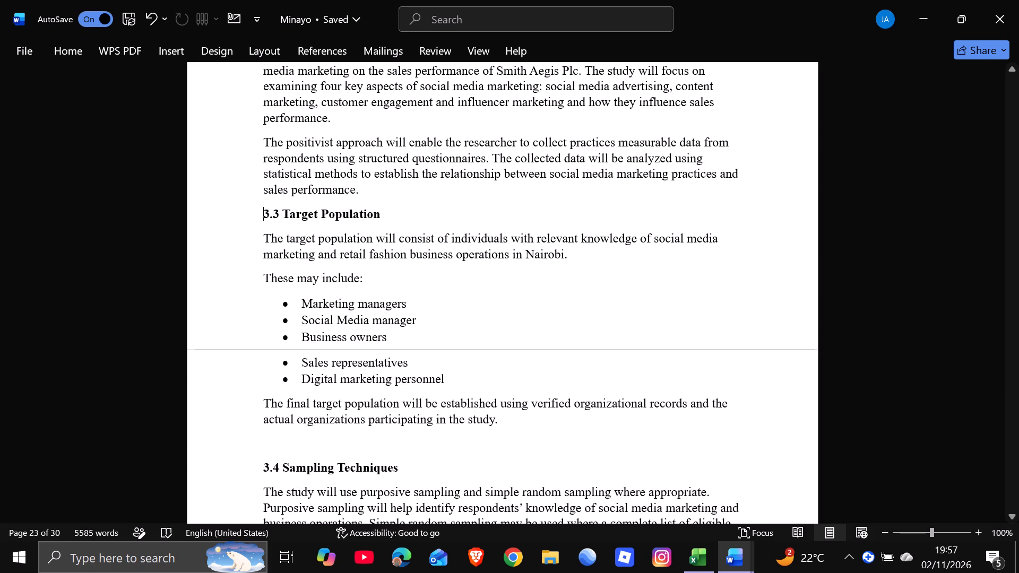
pyautogui.press('Return')
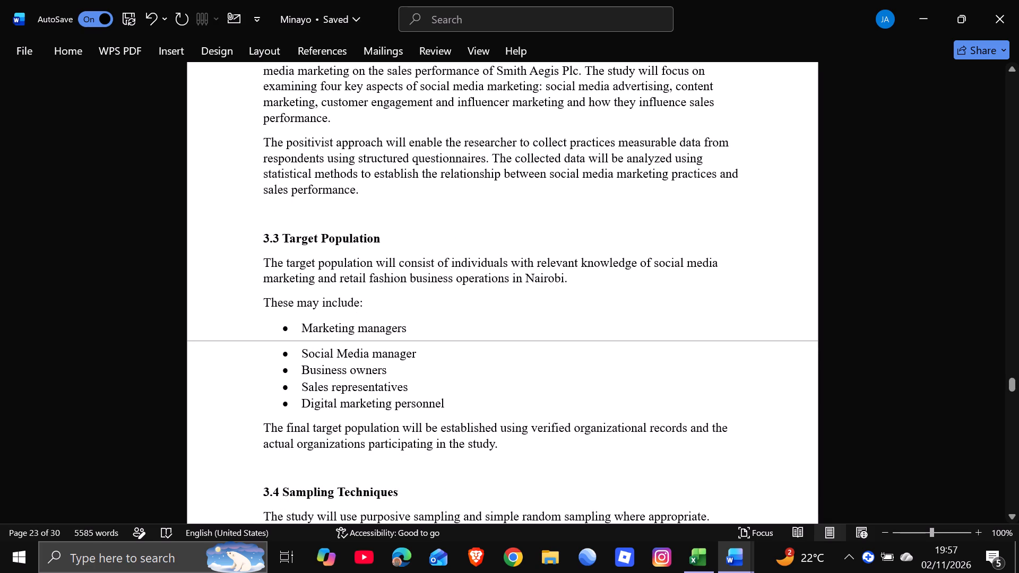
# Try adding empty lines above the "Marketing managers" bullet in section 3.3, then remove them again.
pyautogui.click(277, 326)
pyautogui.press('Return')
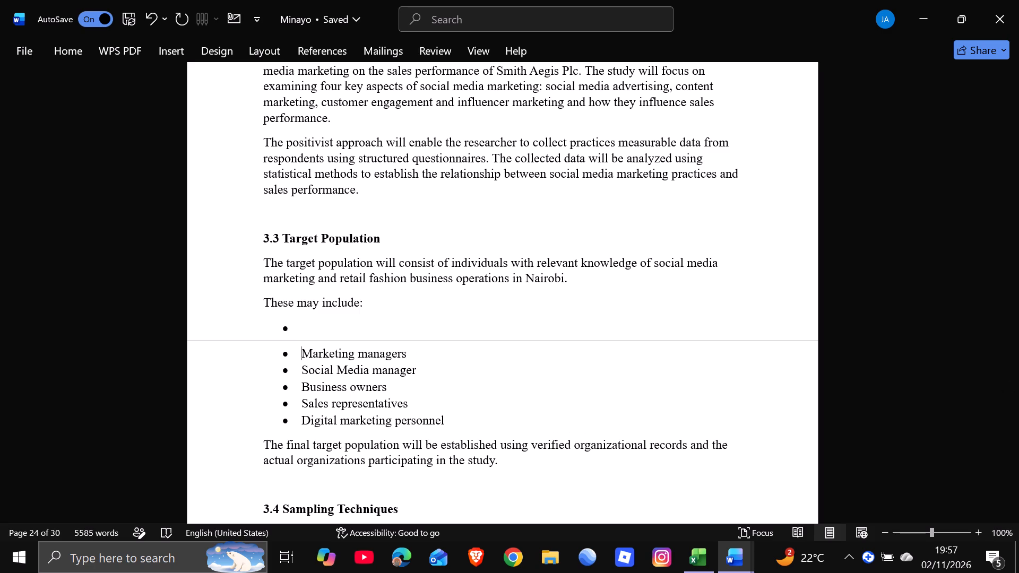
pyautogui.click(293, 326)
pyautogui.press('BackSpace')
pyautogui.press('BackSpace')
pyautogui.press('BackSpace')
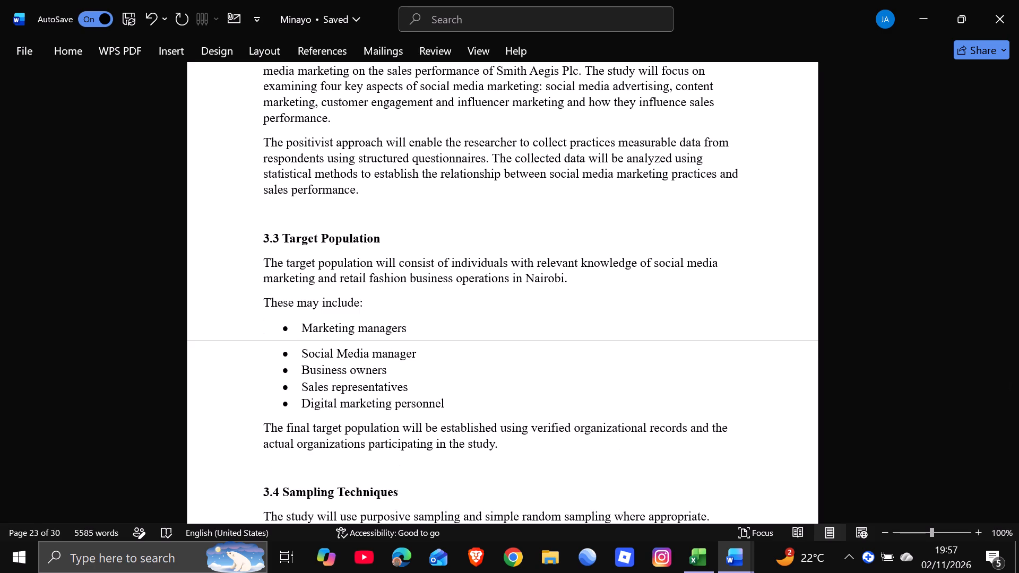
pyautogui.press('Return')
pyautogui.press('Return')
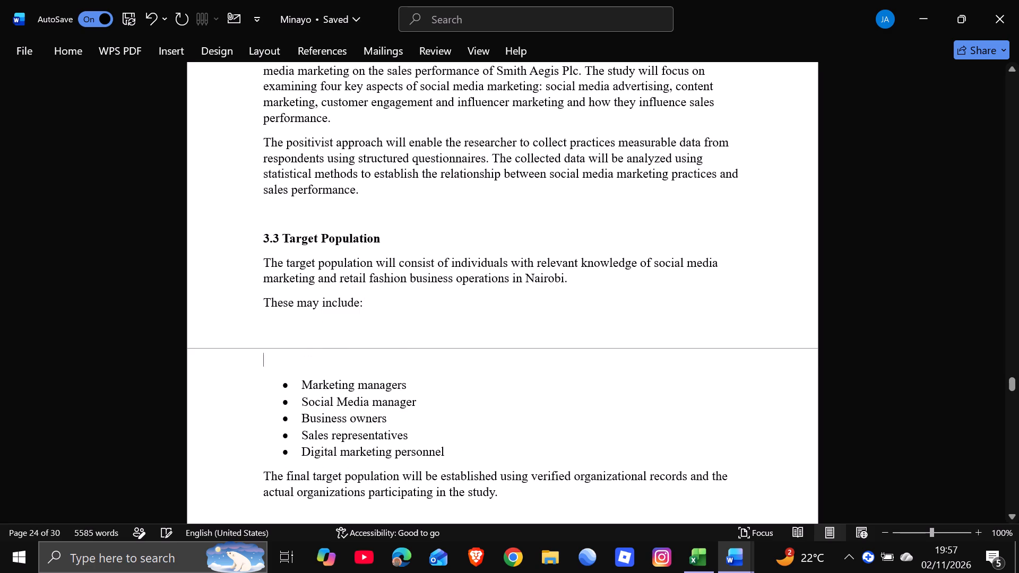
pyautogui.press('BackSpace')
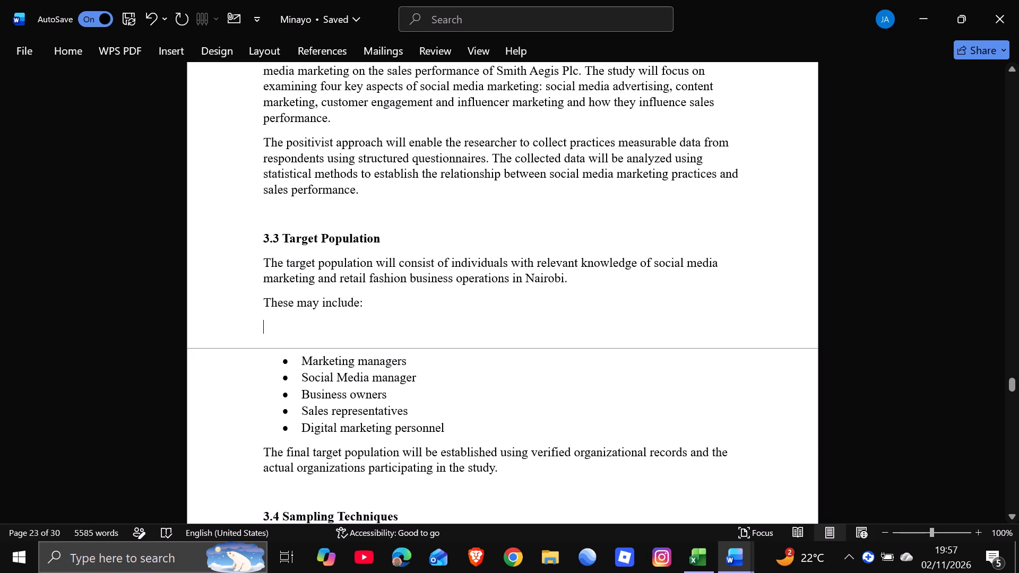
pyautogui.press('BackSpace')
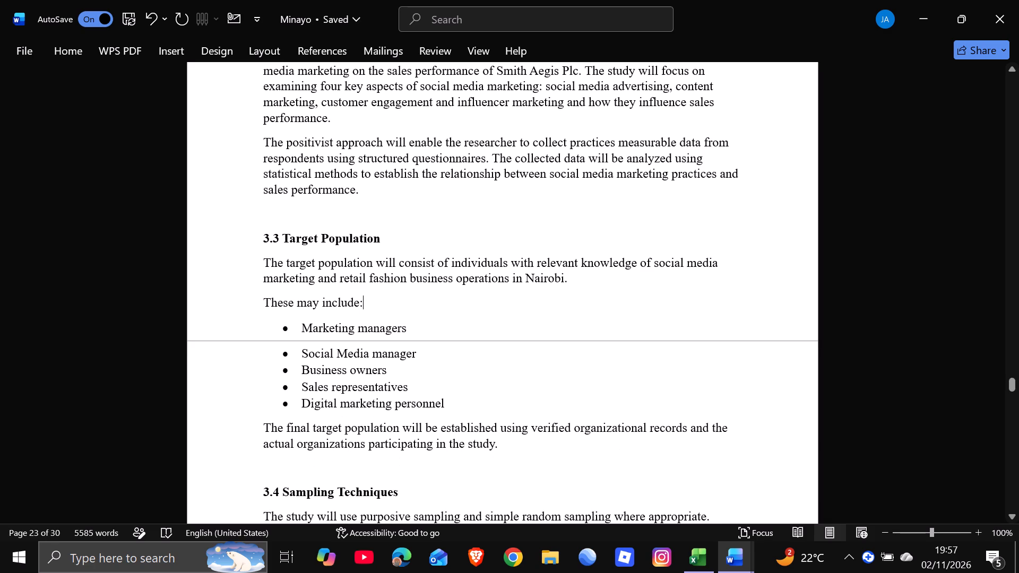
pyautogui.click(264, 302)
# Remove the blank line above the "3.4 Sampling Techniques" heading.
pyautogui.click(260, 494)
pyautogui.press('BackSpace')
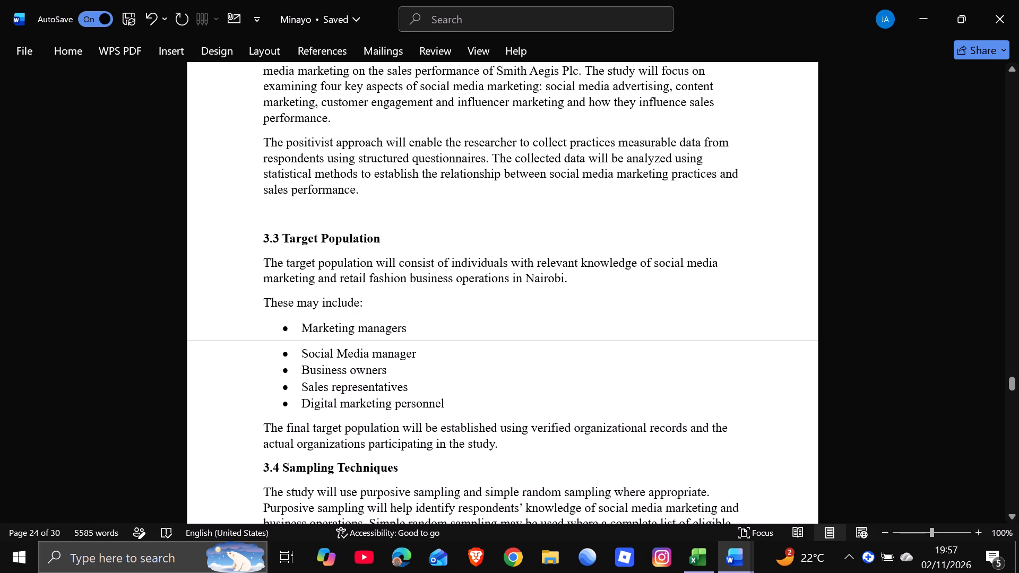
# Insert a blank line above the "3.8 Validity and Reliability" heading to push it onto the next page.
pyautogui.press('Down')
pyautogui.press('Down')
pyautogui.press('Down')
pyautogui.press('Down')
pyautogui.press('Down')
pyautogui.press('Down')
pyautogui.press('Down')
pyautogui.press('Down')
pyautogui.press('Down')
pyautogui.press('Down')
pyautogui.press('Down')
pyautogui.press('Down')
pyautogui.press('Down')
pyautogui.press('Down')
pyautogui.press('Down')
pyautogui.press('Down')
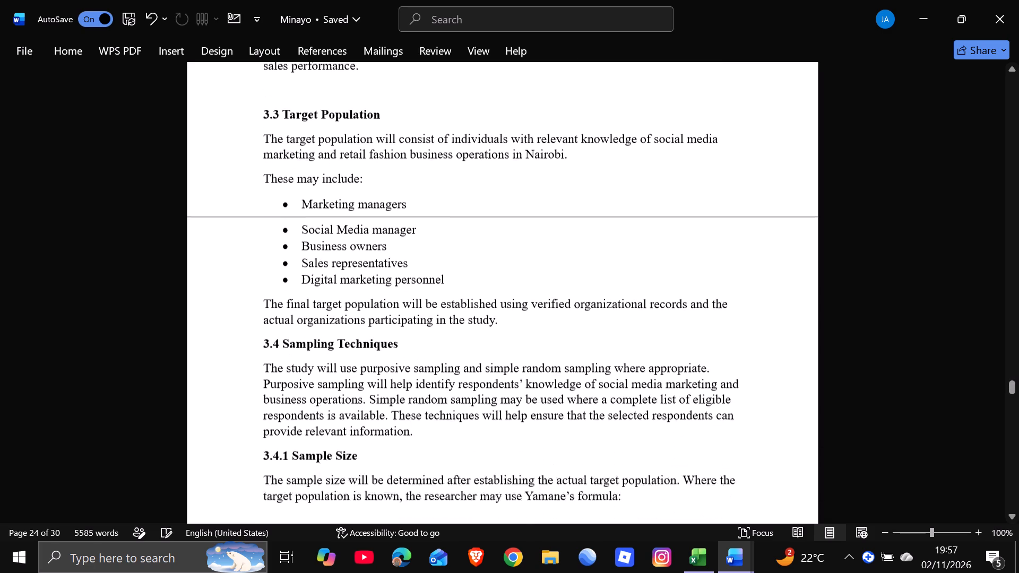
pyautogui.press('Down')
pyautogui.press('Down')
pyautogui.press('Down')
pyautogui.press('Down')
pyautogui.press('Down')
pyautogui.press('Down')
pyautogui.press('Down')
pyautogui.press('Down')
pyautogui.press('Down')
pyautogui.press('Down')
pyautogui.press('Down')
pyautogui.press('Down')
pyautogui.press('Down')
pyautogui.press('Down')
pyautogui.press('Down')
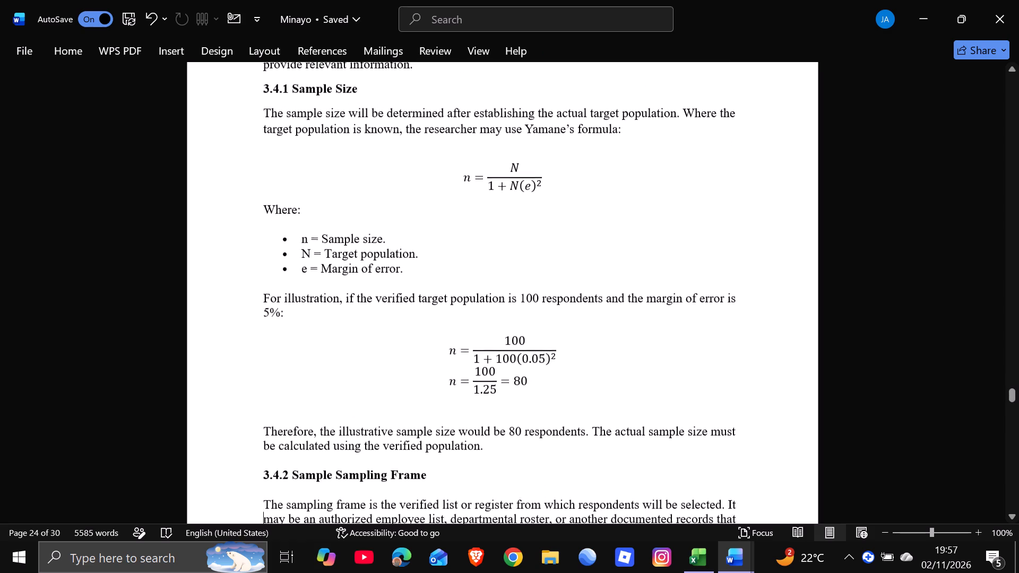
pyautogui.press('Down')
pyautogui.press('Down')
pyautogui.press('Down')
pyautogui.press('Down')
pyautogui.press('Down')
pyautogui.press('Down')
pyautogui.press('Down')
pyautogui.press('Down')
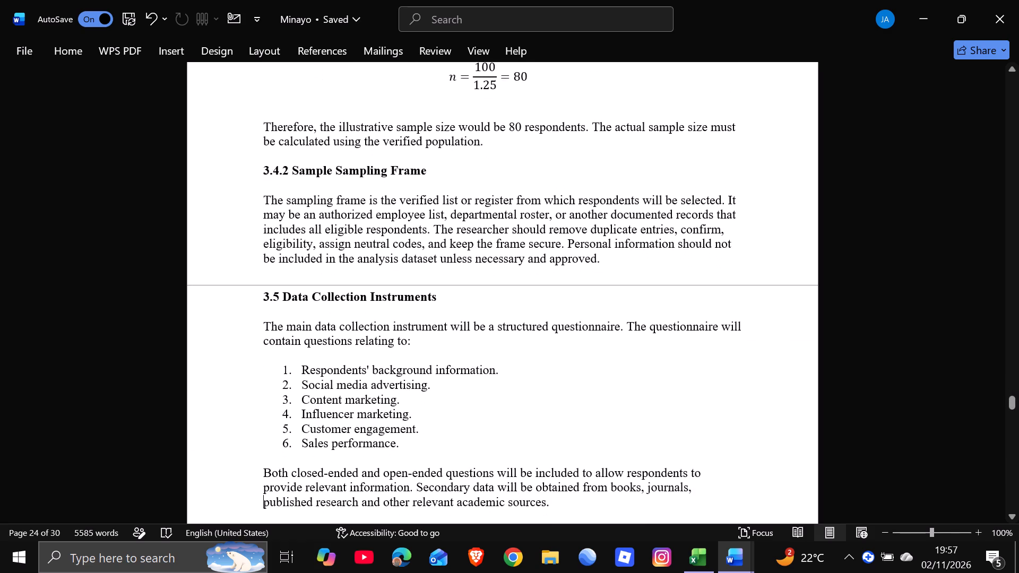
pyautogui.press('Down')
pyautogui.press('Down')
pyautogui.press('Down')
pyautogui.press('Down')
pyautogui.press('Down')
pyautogui.press('Down')
pyautogui.press('Down')
pyautogui.press('Down')
pyautogui.press('Down')
pyautogui.press('Down')
pyautogui.press('Down')
pyautogui.press('Down')
pyautogui.press('Down')
pyautogui.press('Down')
pyautogui.press('Down')
pyautogui.press('Down')
pyautogui.press('Down')
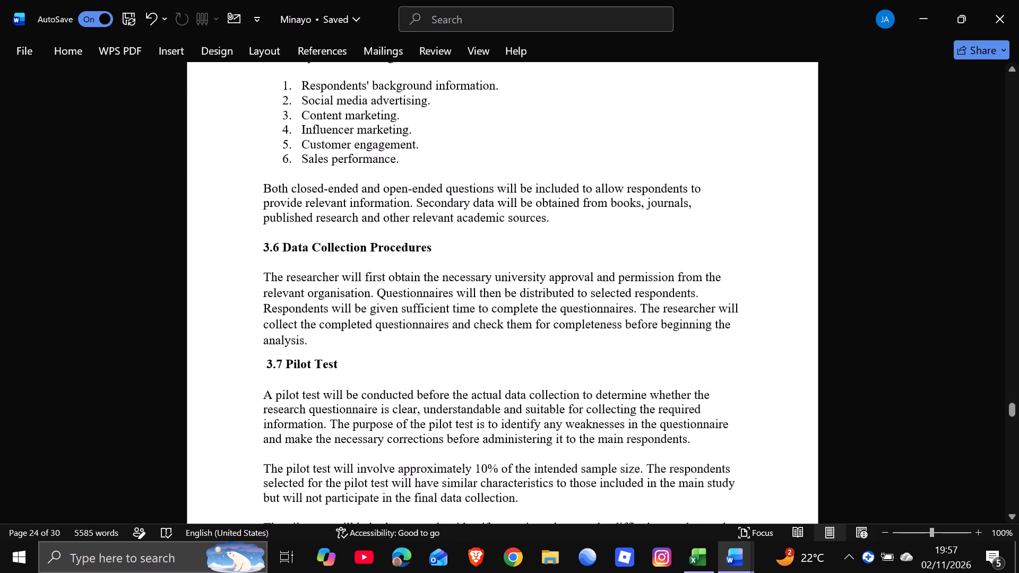
pyautogui.press('Down')
pyautogui.press('Down')
pyautogui.press('Down')
pyautogui.press('Down')
pyautogui.press('Down')
pyautogui.press('Down')
pyautogui.press('Down')
pyautogui.press('Down')
pyautogui.press('Down')
pyautogui.press('Down')
pyautogui.press('Down')
pyautogui.press('Down')
pyautogui.press('Down')
pyautogui.press('Down')
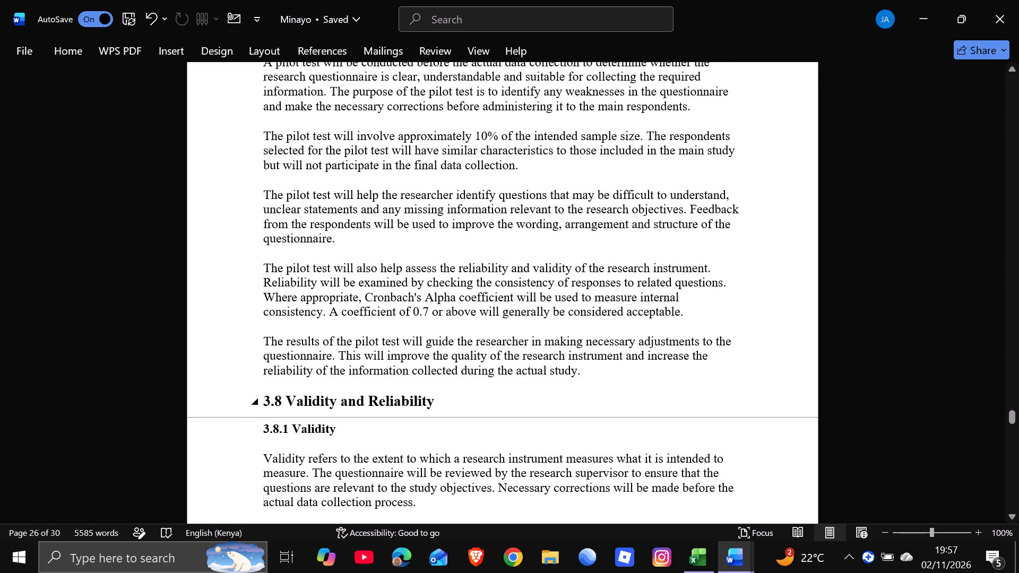
pyautogui.click(262, 400)
pyautogui.press('Return')
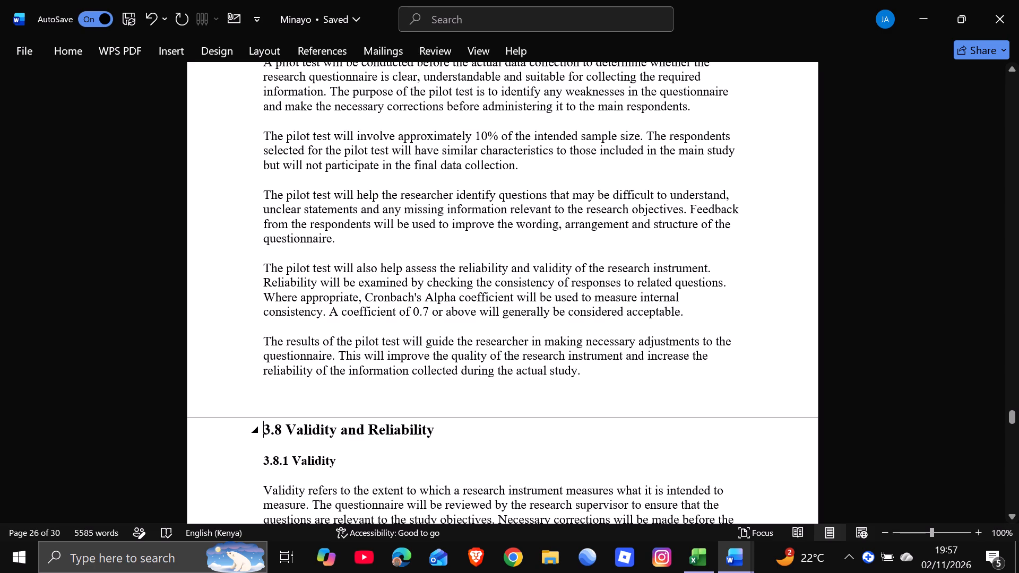
# Insert a blank line above "These may include:" in section 3.3 to push the whole bulleted list onto the next page.
pyautogui.press('Up')
pyautogui.press('Up')
pyautogui.press('Up')
pyautogui.press('Up')
pyautogui.press('Up')
pyautogui.press('Up')
pyautogui.press('Up')
pyautogui.press('Up')
pyautogui.press('Up')
pyautogui.press('Up')
pyautogui.press('Up')
pyautogui.press('Up')
pyautogui.press('Up')
pyautogui.press('Up')
pyautogui.press('Up')
pyautogui.press('Up')
pyautogui.press('Up')
pyautogui.press('Up')
pyautogui.press('Up')
pyautogui.press('Up')
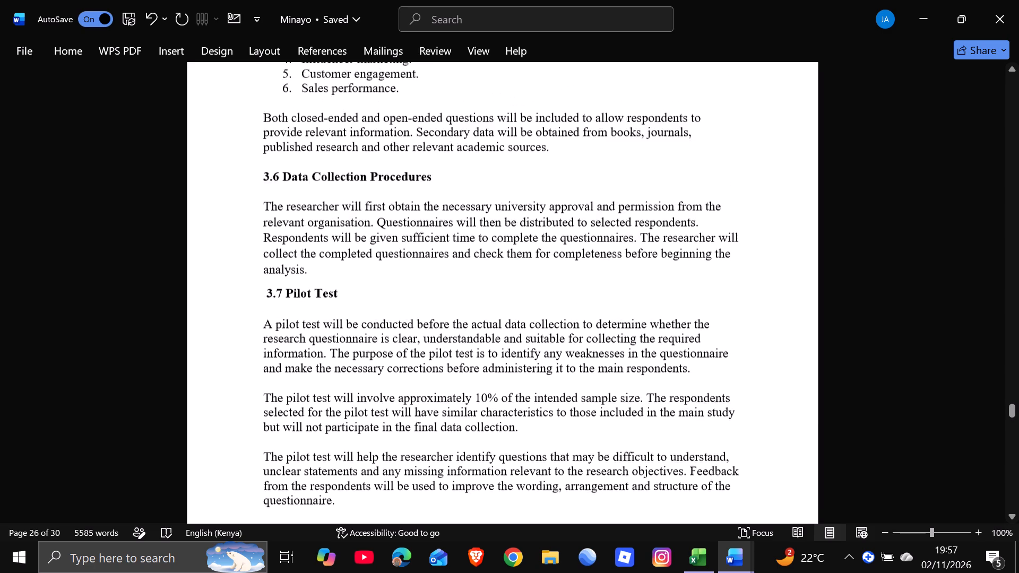
pyautogui.press('Up')
pyautogui.press('Up')
pyautogui.press('Up')
pyautogui.press('Up')
pyautogui.press('Up')
pyautogui.press('Up')
pyautogui.press('Up')
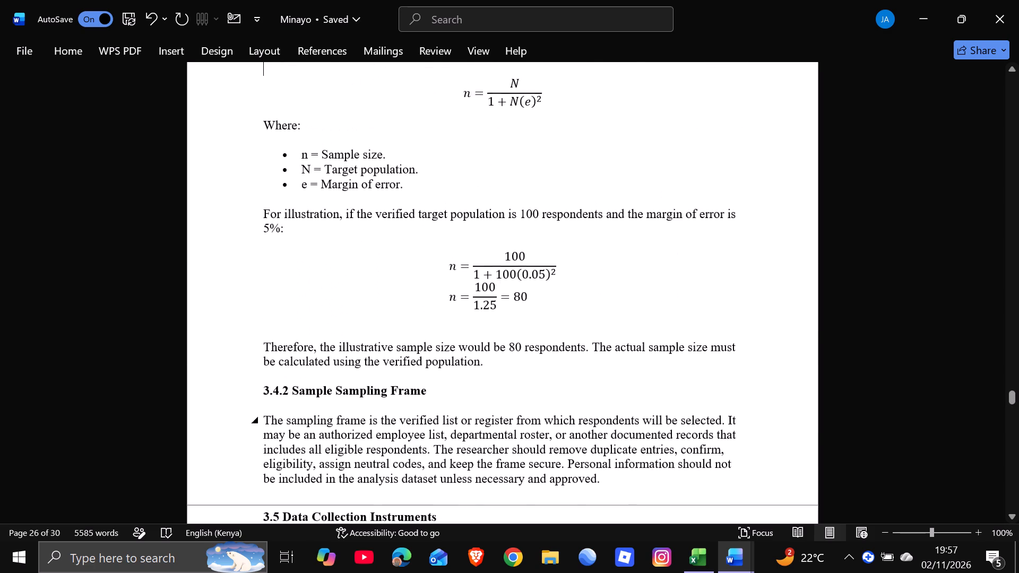
pyautogui.press('Up')
pyautogui.press('Up')
pyautogui.press('Up')
pyautogui.press('Up')
pyautogui.press('Up')
pyautogui.press('Up')
pyautogui.press('Up')
pyautogui.press('Up')
pyautogui.press('Up')
pyautogui.press('Up')
pyautogui.press('Up')
pyautogui.press('Up')
pyautogui.press('Up')
pyautogui.press('Up')
pyautogui.press('Up')
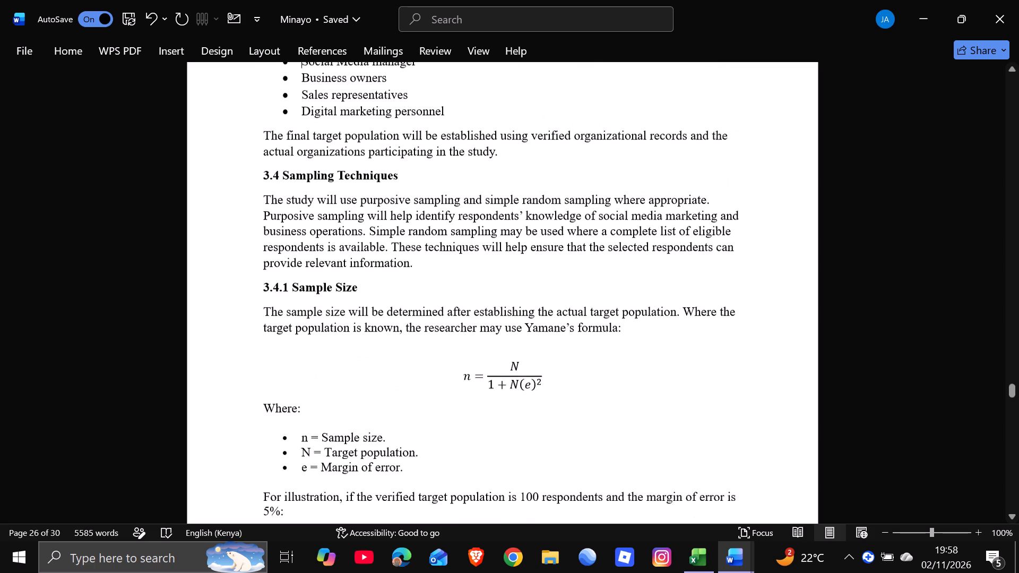
pyautogui.press('Up')
pyautogui.press('Up')
pyautogui.press('Up')
pyautogui.press('Up')
pyautogui.press('Up')
pyautogui.press('Up')
pyautogui.press('Up')
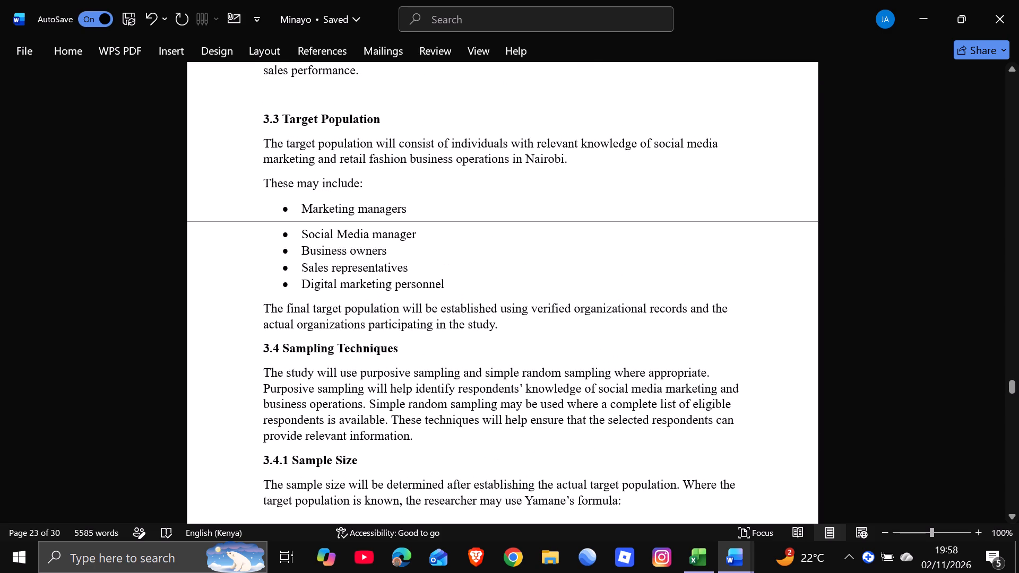
pyautogui.click(261, 184)
pyautogui.press('Return')
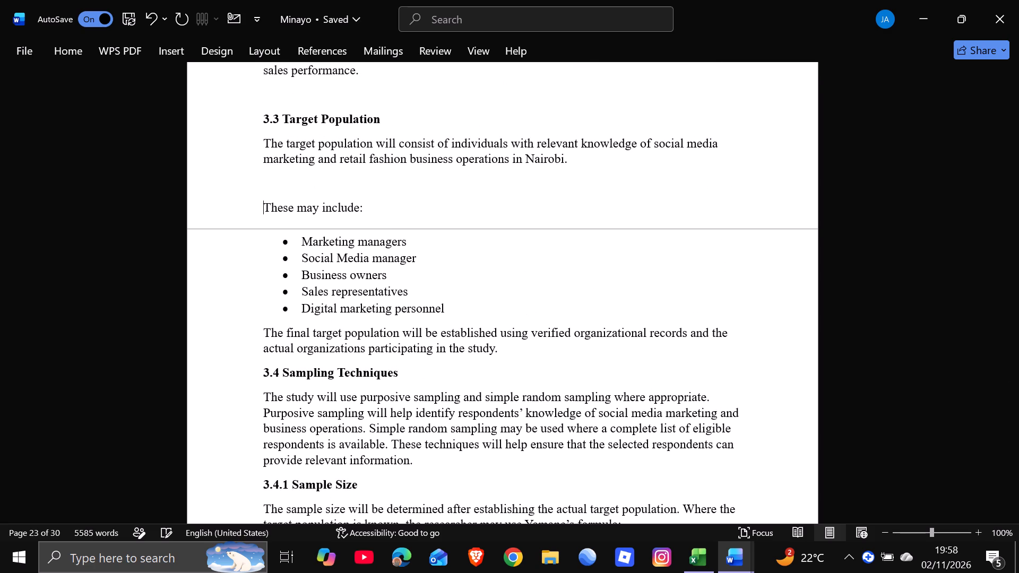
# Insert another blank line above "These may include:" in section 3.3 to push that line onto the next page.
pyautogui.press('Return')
# Examine the page breaks and spacing from section 3.3 through section 3.8.2 Reliability.
pyautogui.press('Down')
pyautogui.press('Down')
pyautogui.press('Down')
pyautogui.press('Down')
pyautogui.press('Down')
pyautogui.press('Down')
pyautogui.press('Down')
pyautogui.press('Down')
pyautogui.press('Down')
pyautogui.press('Down')
pyautogui.press('Down')
pyautogui.press('Down')
pyautogui.press('Down')
pyautogui.press('Down')
pyautogui.press('Down')
pyautogui.press('Down')
pyautogui.press('Down')
pyautogui.press('Down')
pyautogui.press('Down')
pyautogui.press('Down')
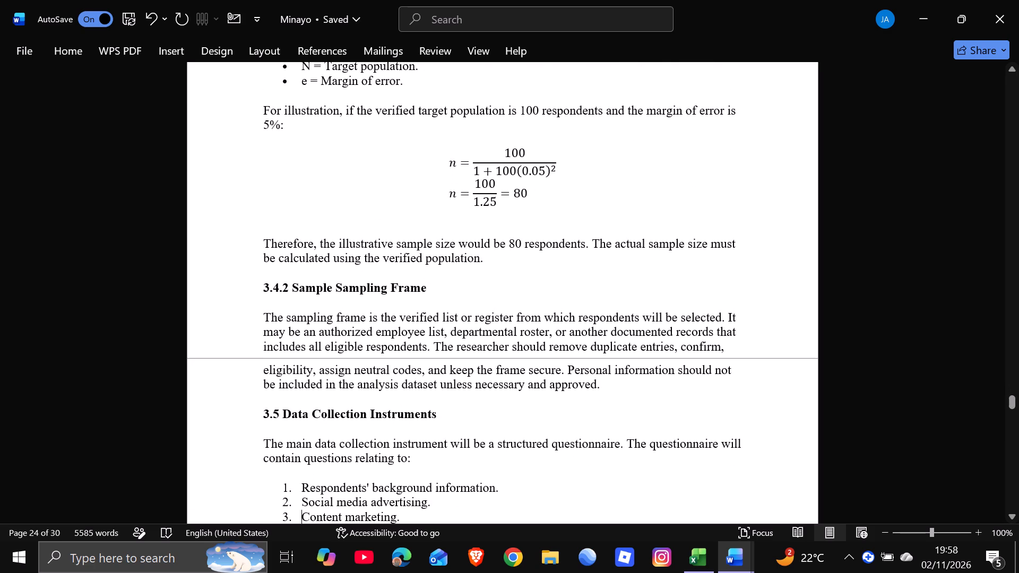
pyautogui.press('Down')
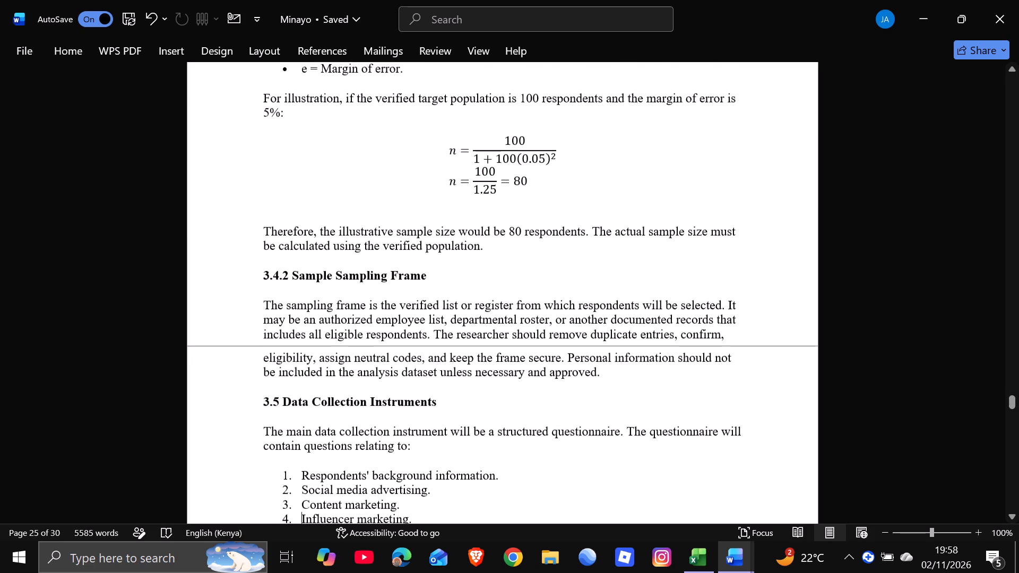
pyautogui.press('Down')
pyautogui.press('Down')
pyautogui.press('Down')
pyautogui.press('Down')
pyautogui.press('Down')
pyautogui.press('Down')
pyautogui.press('Down')
pyautogui.press('Down')
pyautogui.press('Down')
pyautogui.press('Down')
pyautogui.press('Down')
pyautogui.press('Down')
pyautogui.press('Down')
pyautogui.press('Down')
pyautogui.press('Down')
pyautogui.press('Down')
pyautogui.press('Down')
pyautogui.press('Down')
pyautogui.press('Down')
pyautogui.press('Down')
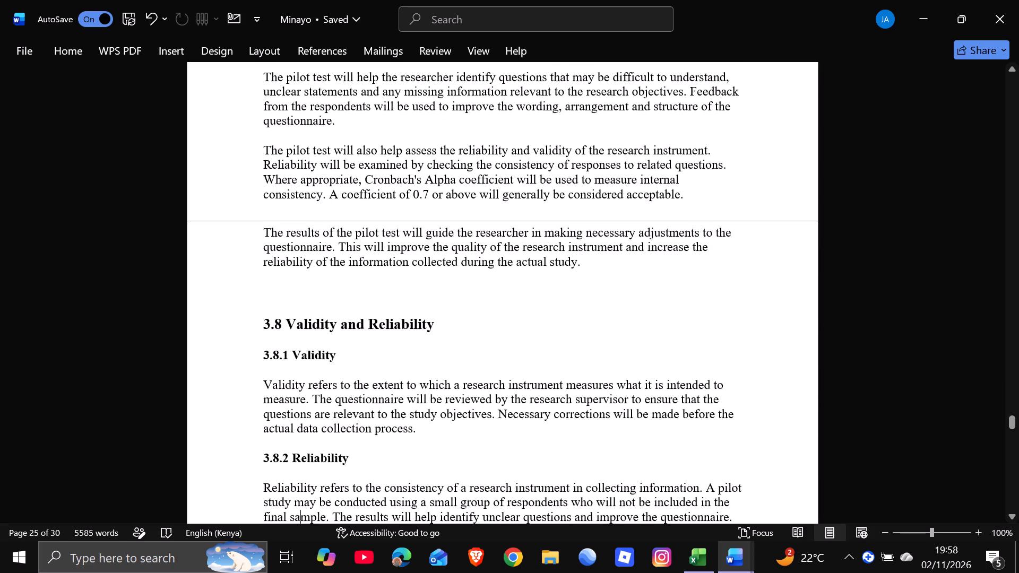
# Remove the two blank lines above "These may include:" in section 3.3.
pyautogui.press('Up')
pyautogui.press('Up')
pyautogui.press('Up')
pyautogui.press('Up')
pyautogui.press('Up')
pyautogui.press('Up')
pyautogui.press('Up')
pyautogui.press('Up')
pyautogui.press('Up')
pyautogui.press('Up')
pyautogui.press('Up')
pyautogui.press('Up')
pyautogui.press('Up')
pyautogui.press('Up')
pyautogui.press('Up')
pyautogui.press('Up')
pyautogui.press('Up')
pyautogui.press('Up')
pyautogui.press('Up')
pyautogui.press('Up')
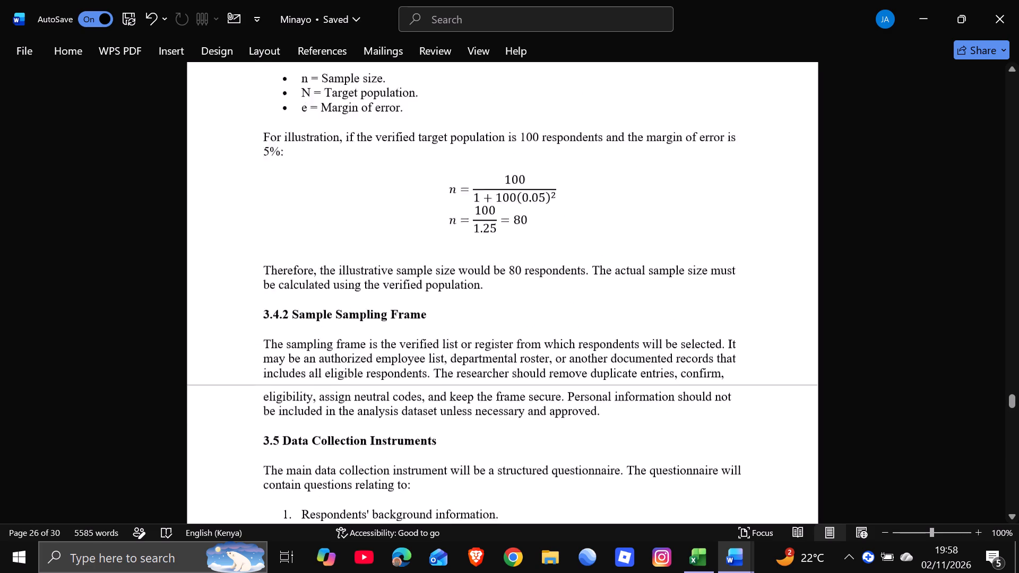
pyautogui.press('Up')
pyautogui.press('Up')
pyautogui.press('Up')
pyautogui.press('Up')
pyautogui.press('Up')
pyautogui.press('Up')
pyautogui.press('Up')
pyautogui.press('Up')
pyautogui.press('Up')
pyautogui.press('Up')
pyautogui.press('Up')
pyautogui.press('Up')
pyautogui.press('Up')
pyautogui.press('Up')
pyautogui.press('Up')
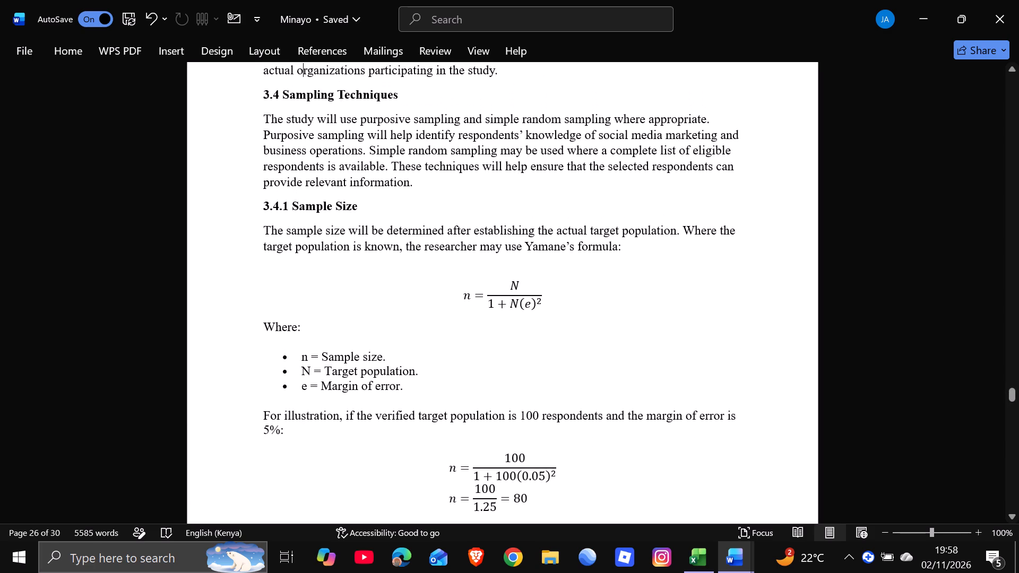
pyautogui.press('Up')
pyautogui.press('Up')
pyautogui.press('Up')
pyautogui.press('Up')
pyautogui.press('Up')
pyautogui.press('Up')
pyautogui.press('Up')
pyautogui.press('Up')
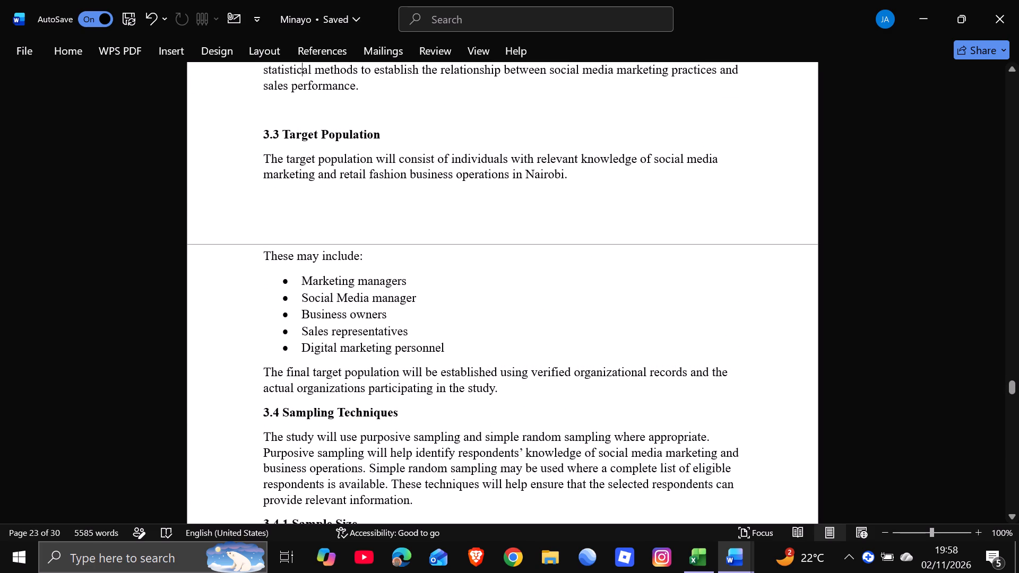
pyautogui.click(264, 249)
pyautogui.press('BackSpace')
pyautogui.press('BackSpace')
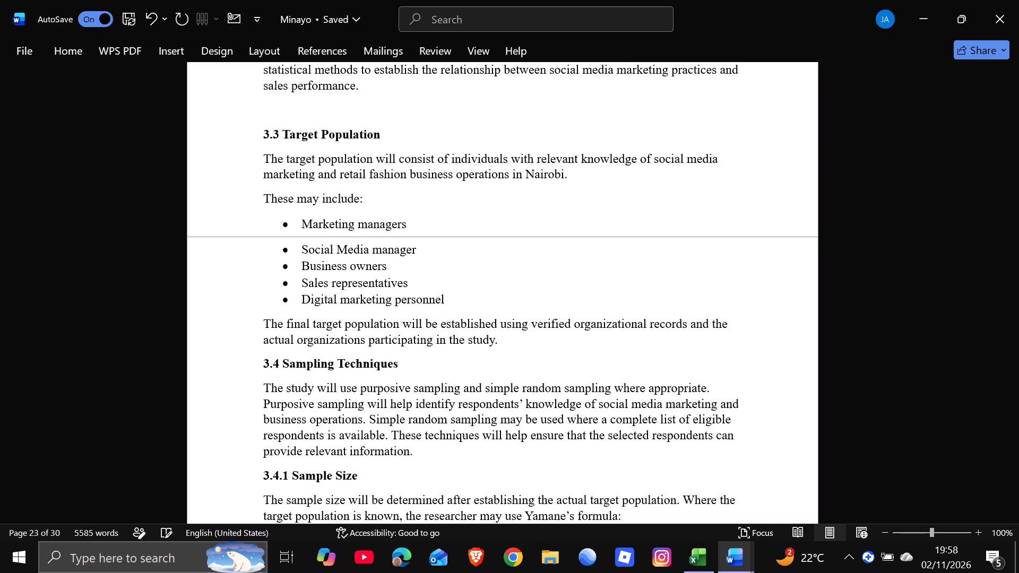
# Examine the page breaks and spacing from section 3.3 Target Population through section 3.10 to the start of Chapter Four.
pyautogui.press('Down')
pyautogui.press('Down')
pyautogui.press('Down')
pyautogui.press('Down')
pyautogui.press('Down')
pyautogui.press('Down')
pyautogui.press('Down')
pyautogui.press('Down')
pyautogui.press('Down')
pyautogui.press('Down')
pyautogui.press('Down')
pyautogui.press('Down')
pyautogui.press('Down')
pyautogui.press('Down')
pyautogui.press('Down')
pyautogui.press('Down')
pyautogui.press('Down')
pyautogui.press('Down')
pyautogui.press('Down')
pyautogui.press('Down')
pyautogui.press('Down')
pyautogui.press('Down')
pyautogui.press('Down')
pyautogui.press('Down')
pyautogui.press('Down')
pyautogui.press('Down')
pyautogui.press('Down')
pyautogui.press('Down')
pyautogui.press('Down')
pyautogui.press('Down')
pyautogui.press('Down')
pyautogui.press('Down')
pyautogui.press('Down')
pyautogui.press('Down')
pyautogui.press('Down')
pyautogui.press('Down')
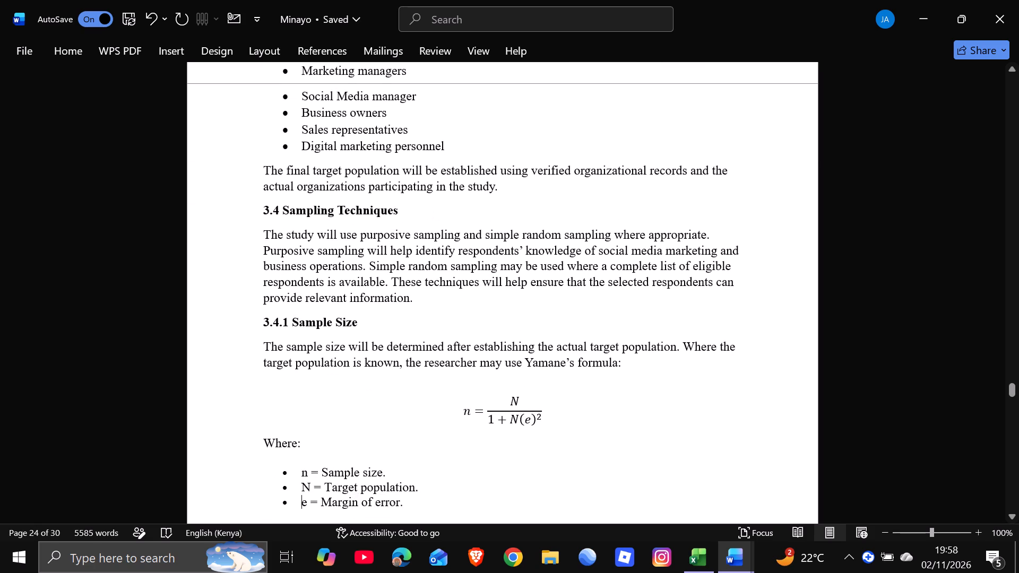
pyautogui.press('Down')
pyautogui.press('Down')
pyautogui.press('Down')
pyautogui.press('Down')
pyautogui.press('Down')
pyautogui.press('Down')
pyautogui.press('Down')
pyautogui.press('Down')
pyautogui.press('Down')
pyautogui.press('Down')
pyautogui.press('Down')
pyautogui.press('Down')
pyautogui.press('Down')
pyautogui.press('Down')
pyautogui.press('Down')
pyautogui.press('Down')
pyautogui.press('Down')
pyautogui.press('Down')
pyautogui.press('Down')
pyautogui.press('Down')
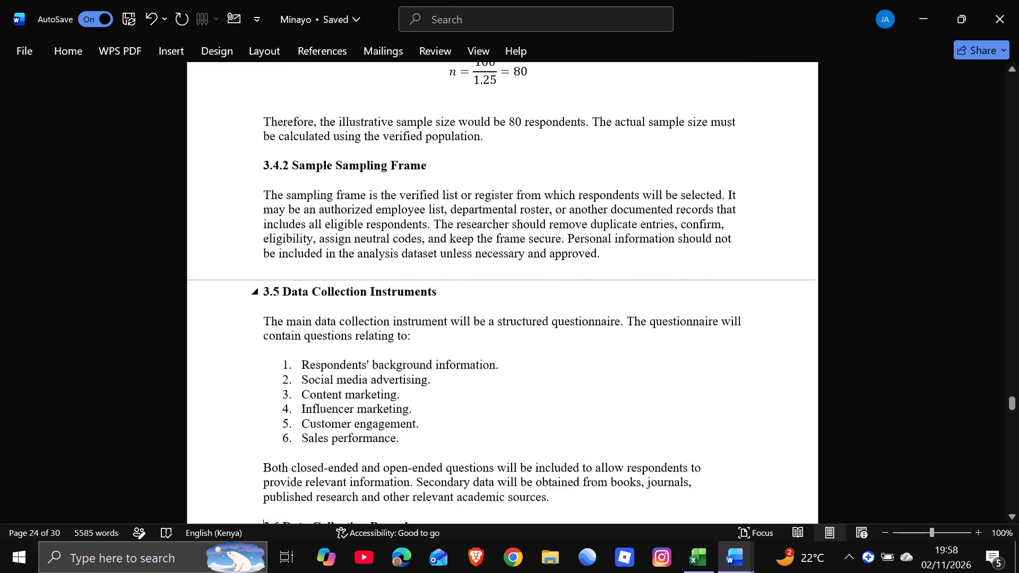
pyautogui.press('Down')
pyautogui.press('Down')
pyautogui.press('Down')
pyautogui.press('Down')
pyautogui.press('Down')
pyautogui.press('Down')
pyautogui.press('Down')
pyautogui.press('Down')
pyautogui.press('Down')
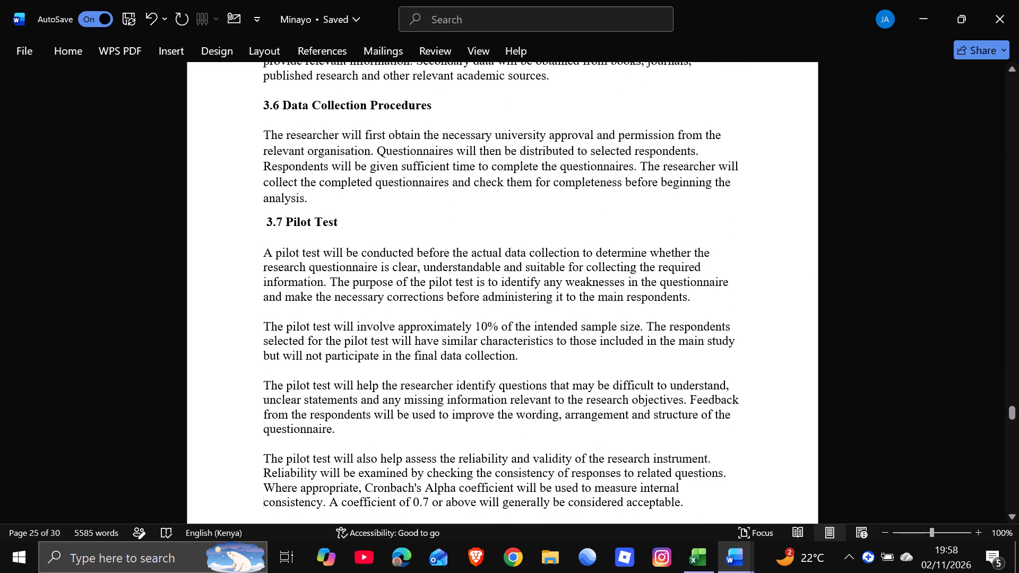
pyautogui.press('Up')
pyautogui.press('Up')
pyautogui.press('Up')
pyautogui.press('Up')
pyautogui.press('Up')
pyautogui.press('Up')
pyautogui.press('Up')
pyautogui.press('Up')
pyautogui.press('Up')
pyautogui.press('Up')
pyautogui.press('Up')
pyautogui.press('Up')
pyautogui.press('Up')
pyautogui.press('Up')
pyautogui.press('Up')
pyautogui.press('Down')
pyautogui.press('Down')
pyautogui.press('Down')
pyautogui.press('Down')
pyautogui.press('Down')
pyautogui.press('Down')
pyautogui.press('Down')
pyautogui.press('Down')
pyautogui.press('Down')
pyautogui.press('Down')
pyautogui.press('Down')
pyautogui.press('Down')
pyautogui.press('Down')
pyautogui.press('Down')
pyautogui.press('Down')
pyautogui.press('Down')
pyautogui.press('Down')
pyautogui.press('Down')
pyautogui.press('Down')
pyautogui.press('Down')
pyautogui.press('Down')
pyautogui.press('Down')
pyautogui.press('Down')
pyautogui.press('Down')
pyautogui.press('Down')
pyautogui.press('Down')
pyautogui.press('Down')
pyautogui.press('Down')
pyautogui.press('Down')
pyautogui.press('Down')
pyautogui.press('Down')
pyautogui.press('Down')
pyautogui.press('Down')
pyautogui.press('Down')
pyautogui.press('Down')
pyautogui.press('Down')
pyautogui.press('Down')
pyautogui.press('Down')
pyautogui.press('Down')
pyautogui.press('Down')
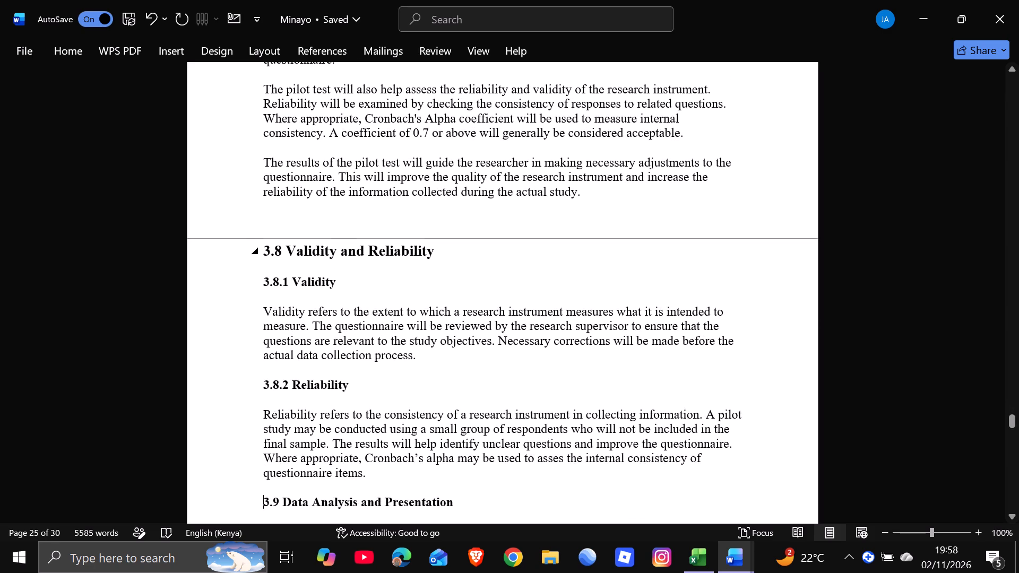
pyautogui.press('Down')
pyautogui.press('Down')
pyautogui.press('Down')
pyautogui.press('Down')
pyautogui.press('Down')
pyautogui.press('Down')
pyautogui.press('Down')
pyautogui.press('Down')
pyautogui.press('Down')
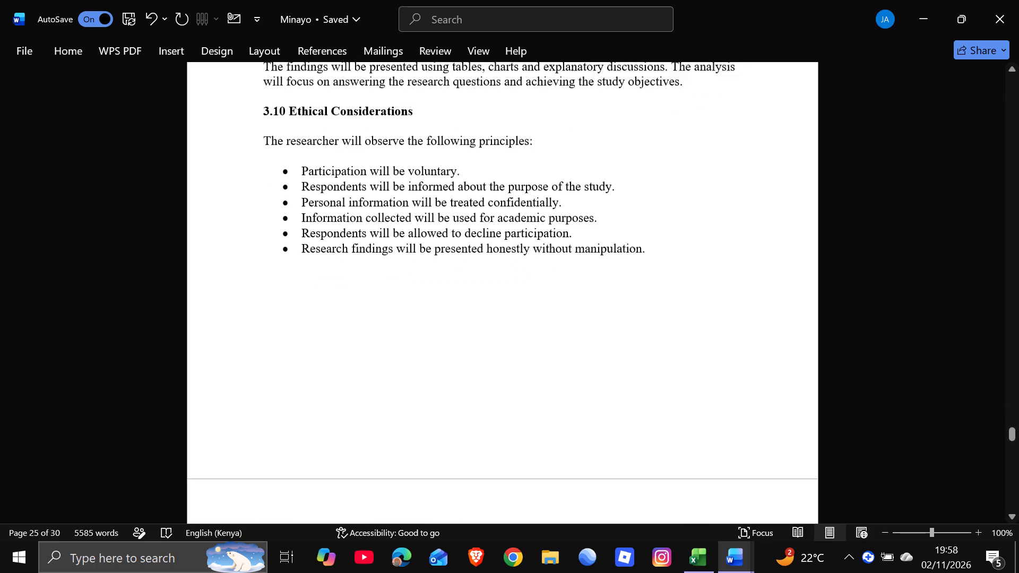
pyautogui.press('Down')
pyautogui.press('Down')
pyautogui.press('Down')
pyautogui.press('Down')
pyautogui.press('Down')
pyautogui.press('Down')
pyautogui.press('Down')
pyautogui.press('Down')
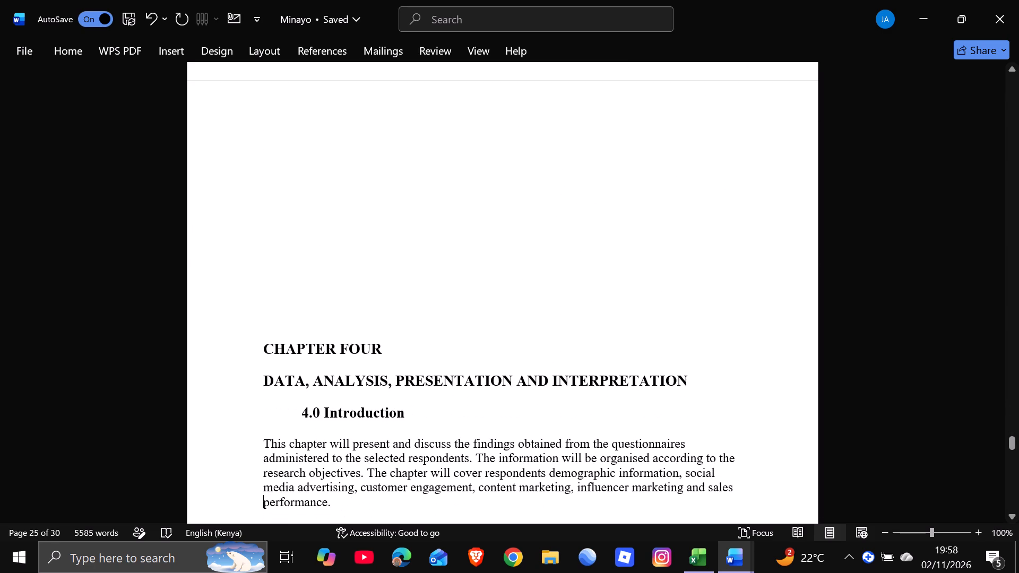
# Remove the blank lines above the "CHAPTER FOUR" heading so it starts at the top of its page.
pyautogui.click(258, 352)
pyautogui.press('BackSpace')
pyautogui.press('BackSpace')
pyautogui.press('BackSpace')
pyautogui.press('BackSpace')
pyautogui.press('BackSpace')
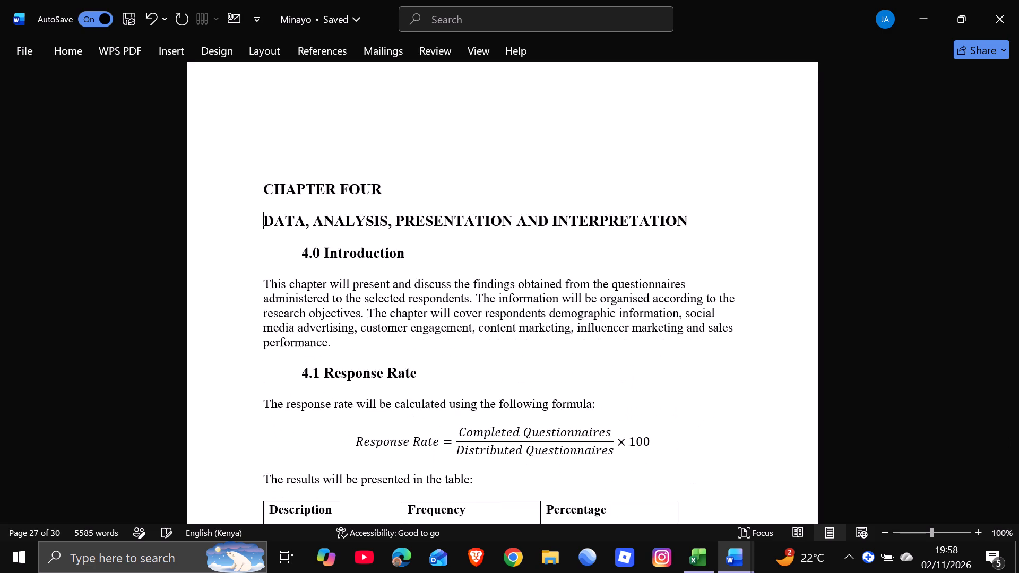
pyautogui.press('BackSpace')
pyautogui.press('BackSpace')
pyautogui.press('BackSpace')
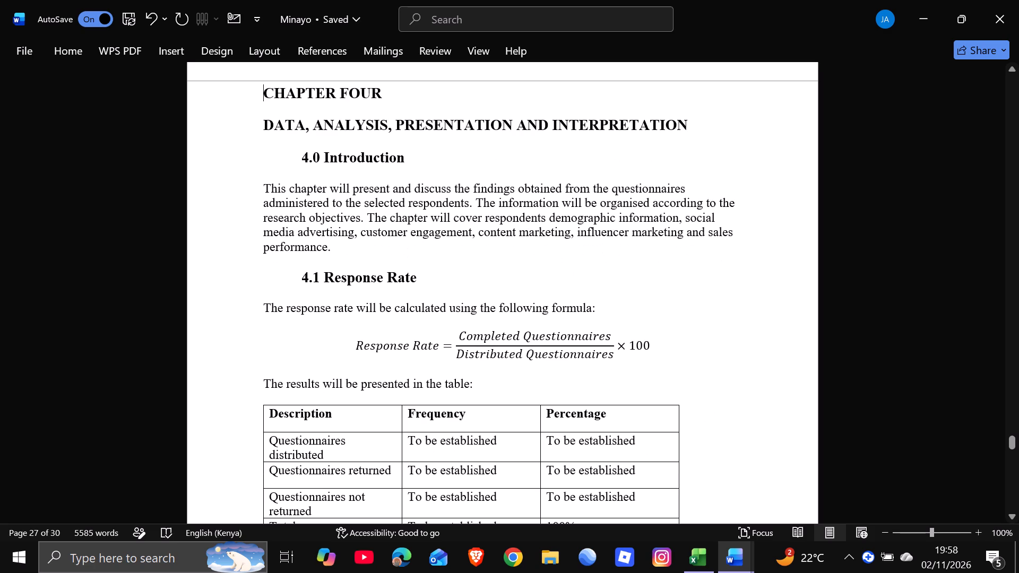
# Examine the formatting, tables and page breaks from the Chapter Four heading through section 4.2 Reliability Analysis to section 4.3 Demographic Statistics.
pyautogui.press('Down')
pyautogui.press('Down')
pyautogui.press('Down')
pyautogui.press('Down')
pyautogui.press('Down')
pyautogui.press('Down')
pyautogui.press('Down')
pyautogui.press('Down')
pyautogui.press('Down')
pyautogui.press('Down')
pyautogui.press('Down')
pyautogui.press('Down')
pyautogui.press('Down')
pyautogui.press('Down')
pyautogui.press('Down')
pyautogui.press('Down')
pyautogui.press('Down')
pyautogui.press('Down')
pyautogui.press('Down')
pyautogui.press('Down')
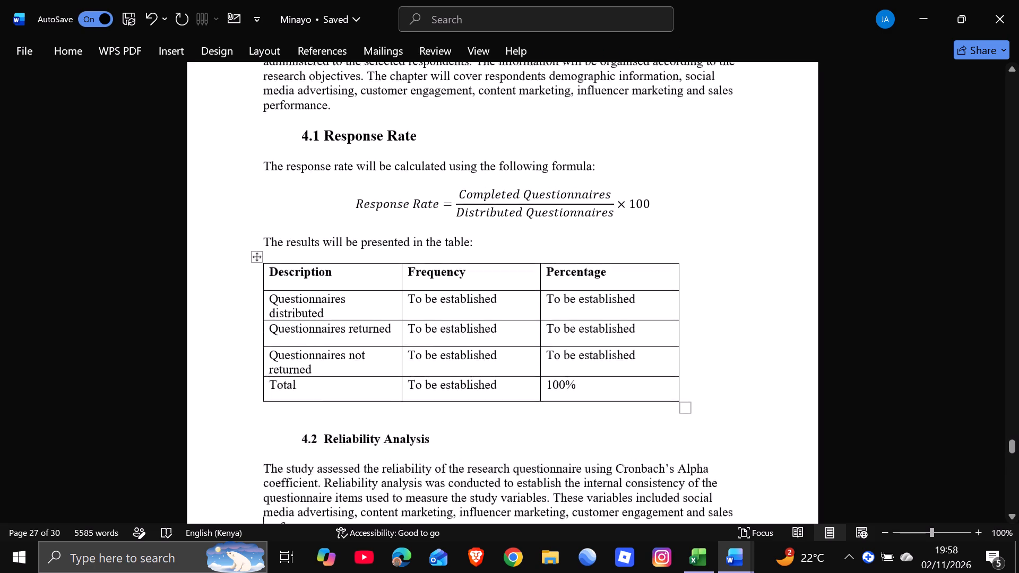
pyautogui.press('Down')
pyautogui.press('Down')
pyautogui.press('Down')
pyautogui.press('Down')
pyautogui.press('Down')
pyautogui.press('Down')
pyautogui.press('Down')
pyautogui.press('Down')
pyautogui.press('Down')
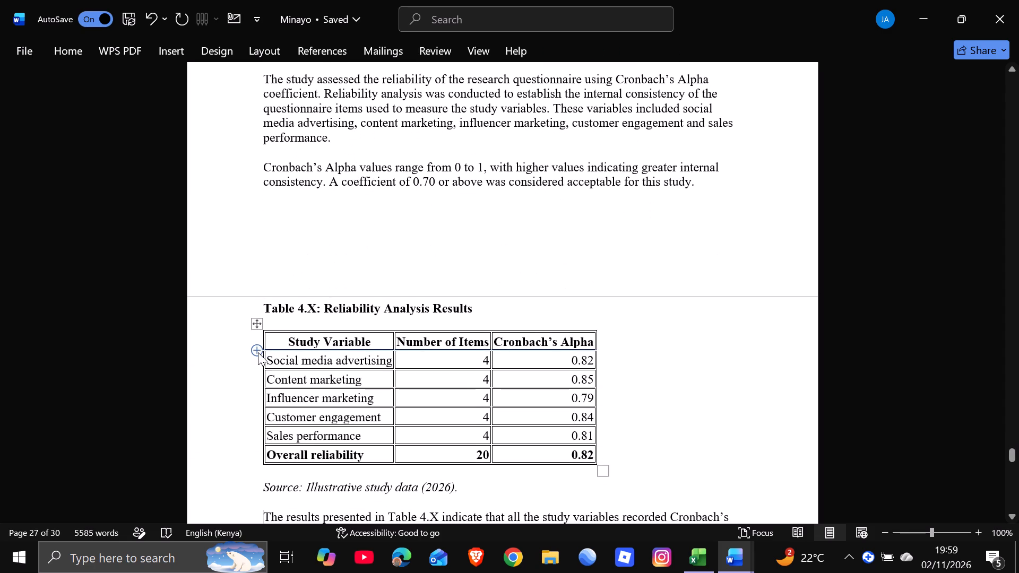
pyautogui.press('Down')
pyautogui.press('Down')
pyautogui.press('Down')
pyautogui.press('Down')
pyautogui.press('Down')
pyautogui.press('Down')
pyautogui.press('Down')
pyautogui.press('Down')
pyautogui.press('Down')
pyautogui.press('Down')
pyautogui.press('Down')
pyautogui.press('Down')
pyautogui.press('Down')
pyautogui.press('Down')
pyautogui.press('Down')
pyautogui.press('Down')
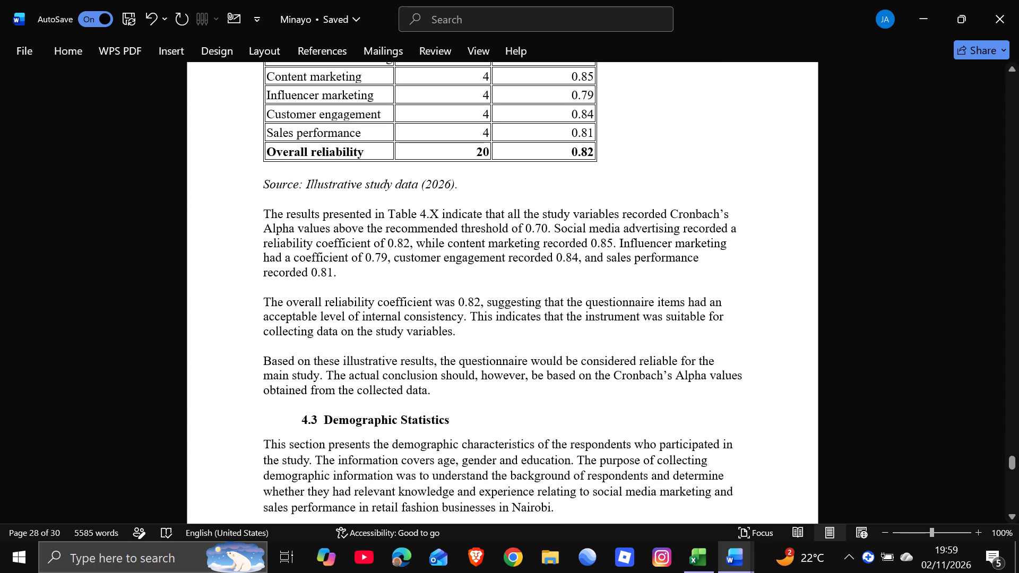
# Remove the italics from the "Source: Illustrative study data (2026" text below the Reliability Analysis Results table.
pyautogui.moveTo(457, 185); pyautogui.dragTo(261, 198)
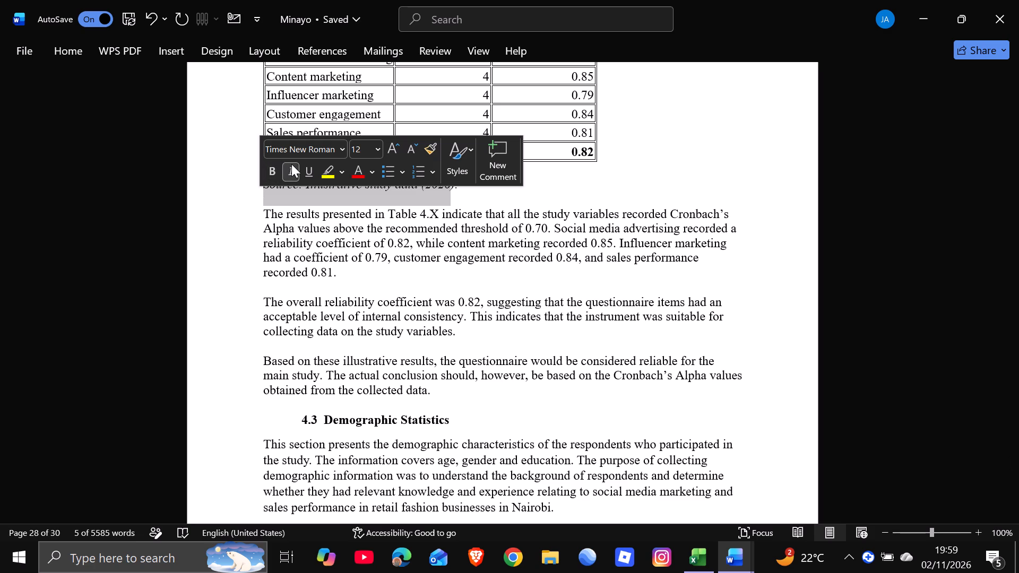
pyautogui.click(291, 164)
pyautogui.click(223, 352)
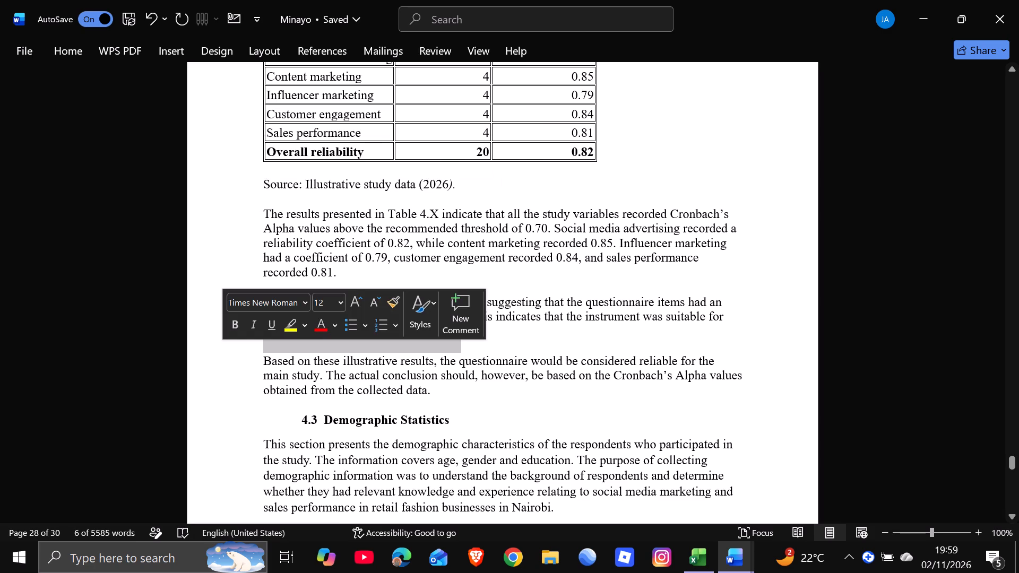
# Examine the spacing and page break from section 4.3 Demographic Statistics through the Table 4.2 age distribution table.
pyautogui.press('Down')
pyautogui.press('Down')
pyautogui.press('Down')
pyautogui.press('Down')
pyautogui.press('Down')
pyautogui.press('Down')
pyautogui.press('Down')
pyautogui.press('Down')
pyautogui.press('Down')
pyautogui.press('Down')
pyautogui.press('Down')
pyautogui.press('Down')
pyautogui.press('Down')
pyautogui.press('Down')
pyautogui.press('Down')
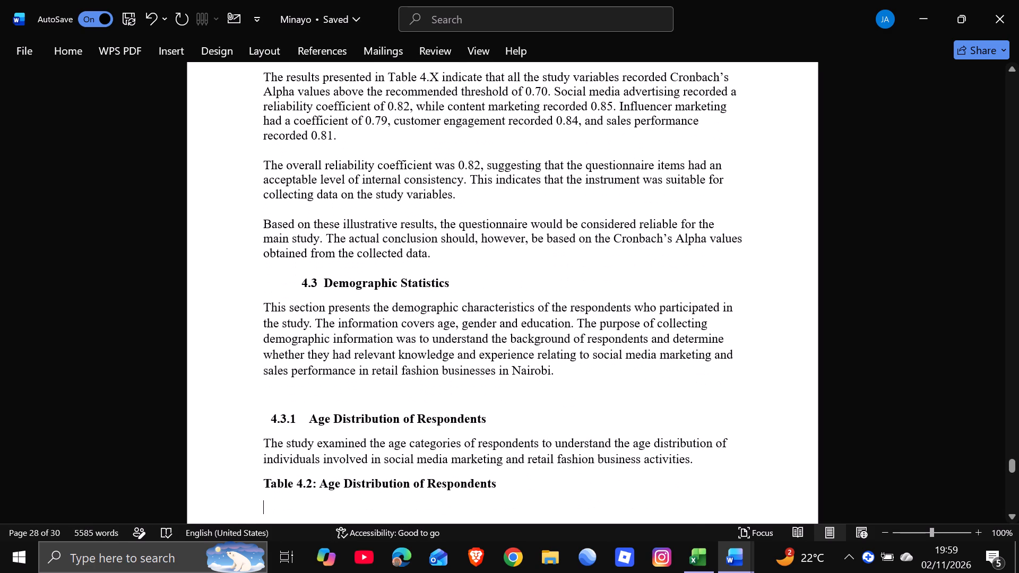
pyautogui.press('Down')
pyautogui.press('Down')
pyautogui.press('Down')
pyautogui.press('Down')
pyautogui.press('Down')
pyautogui.press('Down')
pyautogui.press('Down')
pyautogui.press('Down')
pyautogui.press('Down')
pyautogui.press('Down')
pyautogui.press('Down')
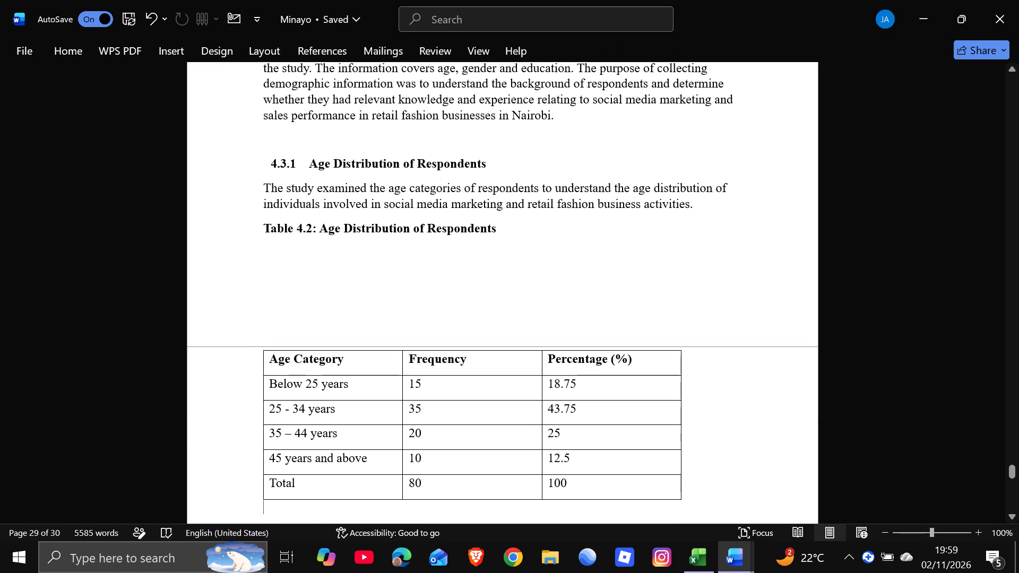
# Insert a blank line above the "Table 4.2: Age Distribution of Respondents" caption.
pyautogui.click(265, 228)
pyautogui.press('Return')
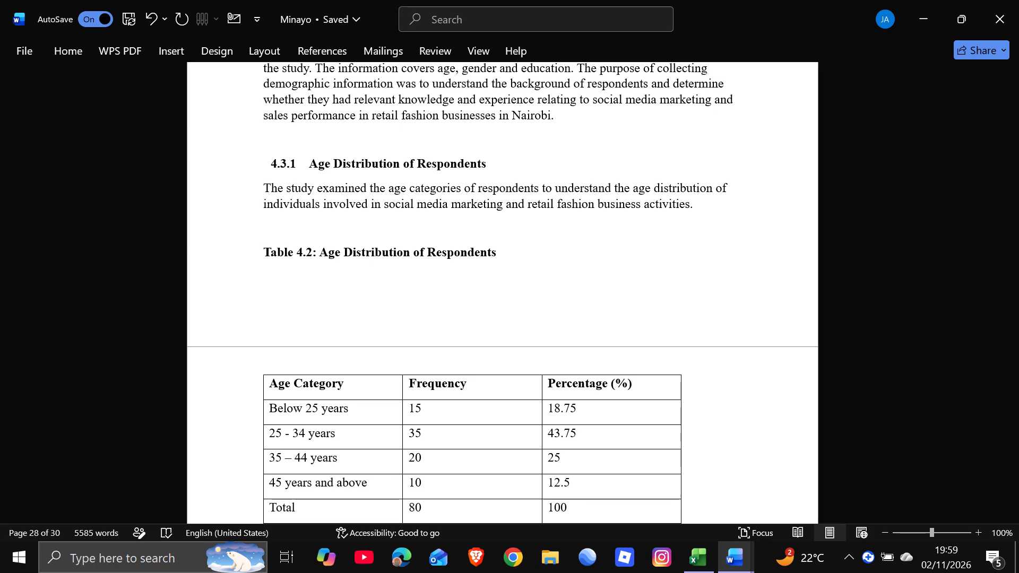
# Examine the spacing and page breaks from the age distribution table through sections 4.3.2 and 4.3.3 to the last Interpretation paragraph.
pyautogui.press('Down')
pyautogui.press('Down')
pyautogui.press('Down')
pyautogui.press('Down')
pyautogui.press('Down')
pyautogui.press('Down')
pyautogui.press('Down')
pyautogui.press('Down')
pyautogui.press('Down')
pyautogui.press('Down')
pyautogui.press('Down')
pyautogui.press('Down')
pyautogui.press('Down')
pyautogui.press('Down')
pyautogui.press('Down')
pyautogui.press('Down')
pyautogui.press('Down')
pyautogui.press('Down')
pyautogui.press('Down')
pyautogui.press('Down')
pyautogui.press('Down')
pyautogui.press('Down')
pyautogui.press('Down')
pyautogui.press('Down')
pyautogui.press('Down')
pyautogui.press('Down')
pyautogui.press('Down')
pyautogui.press('Down')
pyautogui.press('Down')
pyautogui.press('Down')
pyautogui.press('Down')
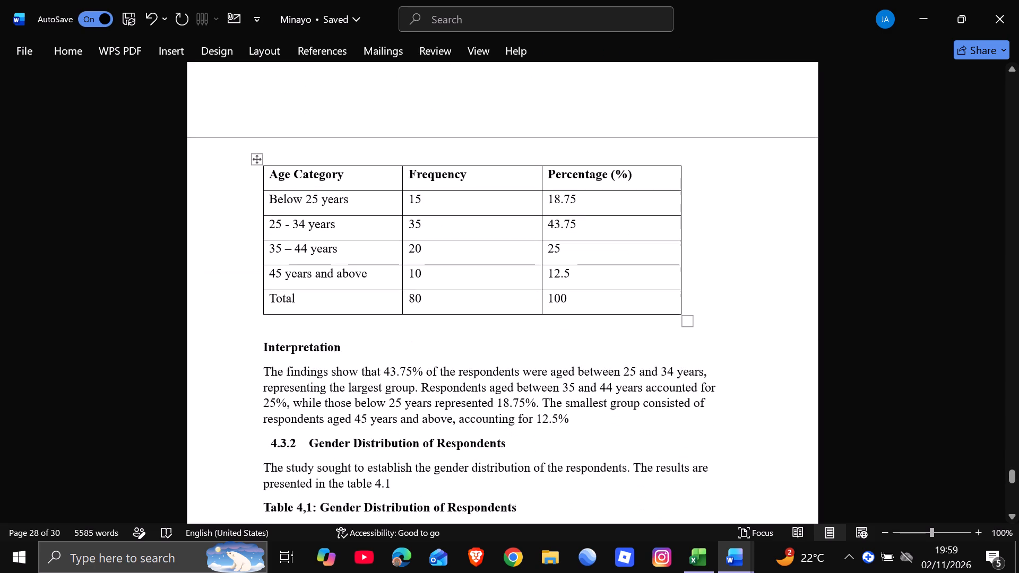
pyautogui.press('Down')
pyautogui.press('Down')
pyautogui.press('Down')
pyautogui.press('Down')
pyautogui.press('Down')
pyautogui.press('Down')
pyautogui.press('Down')
pyautogui.press('Down')
pyautogui.press('Down')
pyautogui.press('Down')
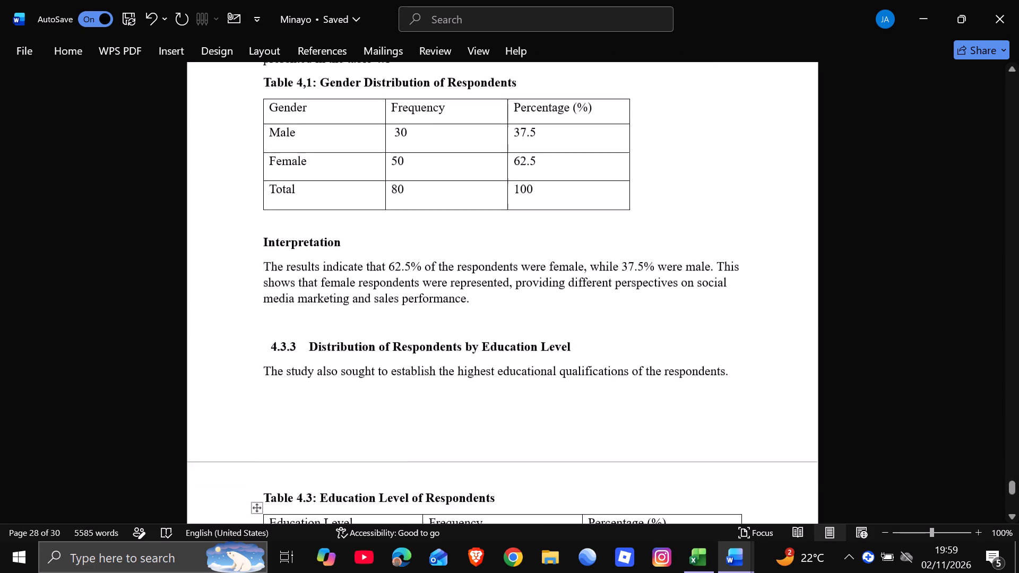
pyautogui.press('Down')
pyautogui.press('Down')
pyautogui.press('Down')
pyautogui.press('Down')
pyautogui.press('Down')
pyautogui.press('Down')
pyautogui.press('Down')
pyautogui.press('Down')
pyautogui.press('Down')
pyautogui.press('Down')
pyautogui.press('Down')
pyautogui.press('Down')
pyautogui.press('Down')
pyautogui.press('Down')
pyautogui.press('Down')
pyautogui.press('Down')
pyautogui.press('Down')
pyautogui.press('Down')
pyautogui.press('Down')
pyautogui.press('Down')
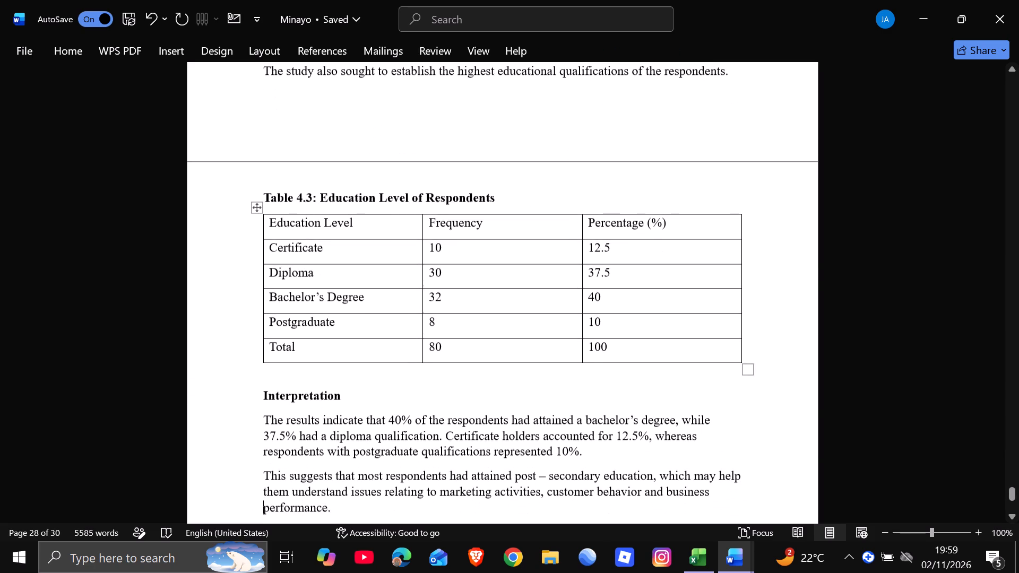
pyautogui.press('Down')
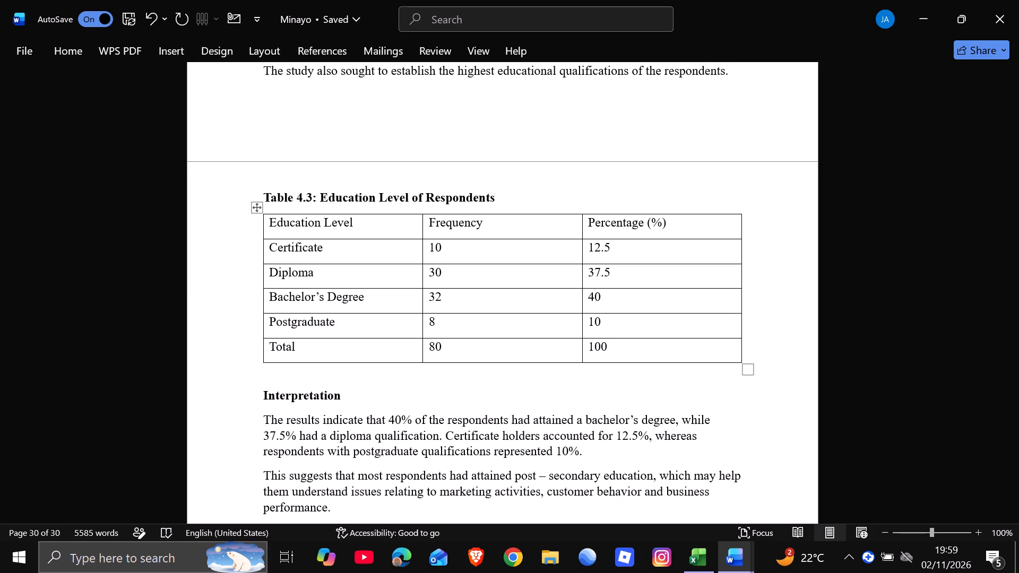
# Examine the layout of Chapter 4 backwards from the Table 4.3 education level table to the response rate formula.
pyautogui.press('Up')
pyautogui.press('Up')
pyautogui.press('Up')
pyautogui.press('Up')
pyautogui.press('Up')
pyautogui.press('Up')
pyautogui.press('Up')
pyautogui.press('Up')
pyautogui.press('Up')
pyautogui.press('Up')
pyautogui.press('Up')
pyautogui.press('Up')
pyautogui.press('Up')
pyautogui.press('Up')
pyautogui.press('Up')
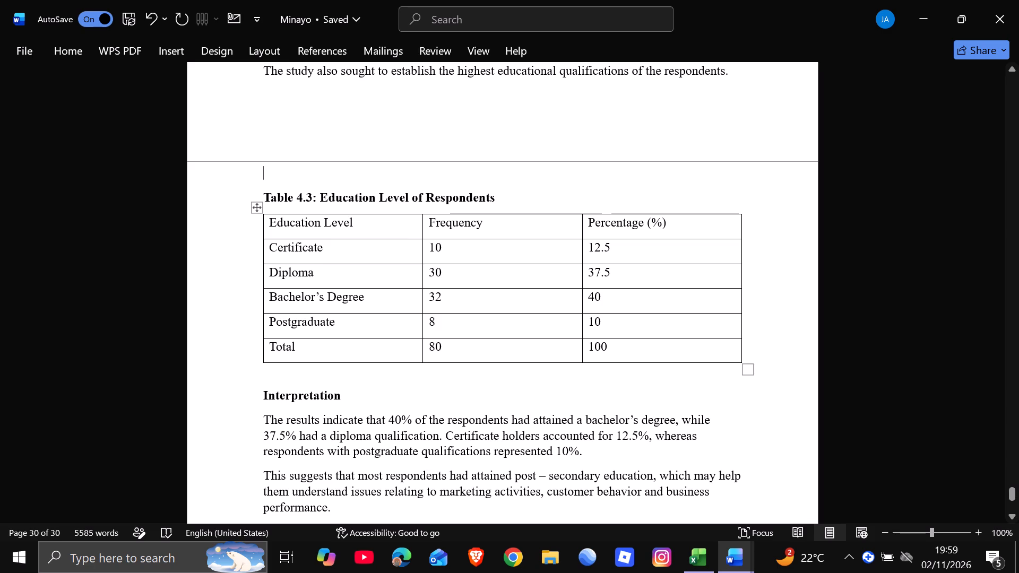
pyautogui.press('Up')
pyautogui.press('Up')
pyautogui.press('Up')
pyautogui.press('Up')
pyautogui.press('Up')
pyautogui.press('Up')
pyautogui.press('Up')
pyautogui.press('Up')
pyautogui.press('Up')
pyautogui.press('Up')
pyautogui.press('Up')
pyautogui.press('Up')
pyautogui.press('Up')
pyautogui.press('Up')
pyautogui.press('Up')
pyautogui.press('Up')
pyautogui.press('Up')
pyautogui.press('Up')
pyautogui.press('Up')
pyautogui.press('Up')
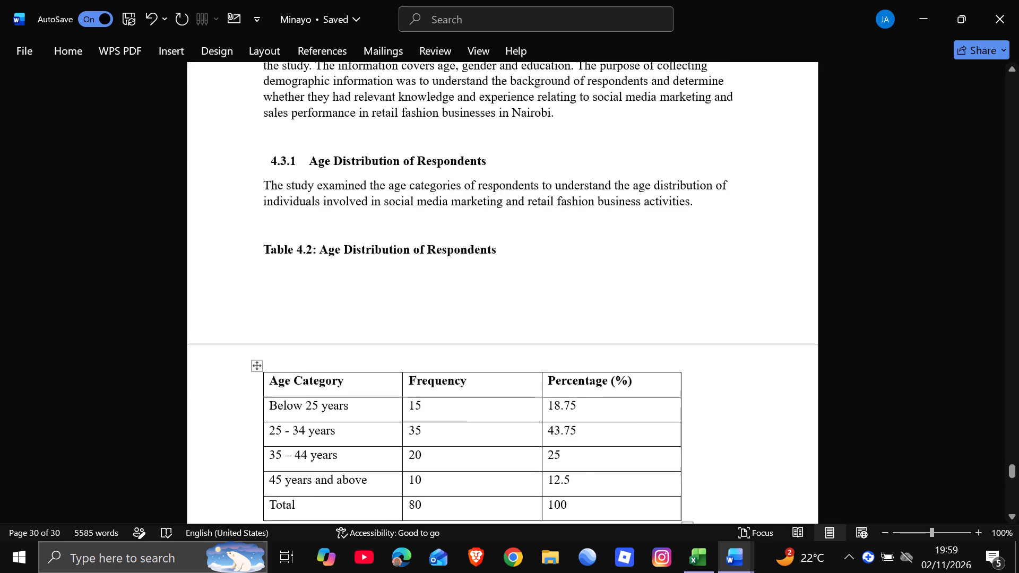
pyautogui.press('Up')
pyautogui.press('Up')
pyautogui.press('Up')
pyautogui.press('Up')
pyautogui.press('Up')
pyautogui.press('Up')
pyautogui.press('Up')
pyautogui.press('Up')
pyautogui.press('Up')
pyautogui.press('Up')
pyautogui.press('Up')
pyautogui.press('Up')
pyautogui.press('Up')
pyautogui.press('Up')
pyautogui.press('Up')
pyautogui.press('Up')
pyautogui.press('Up')
pyautogui.press('Up')
pyautogui.press('Up')
pyautogui.press('Up')
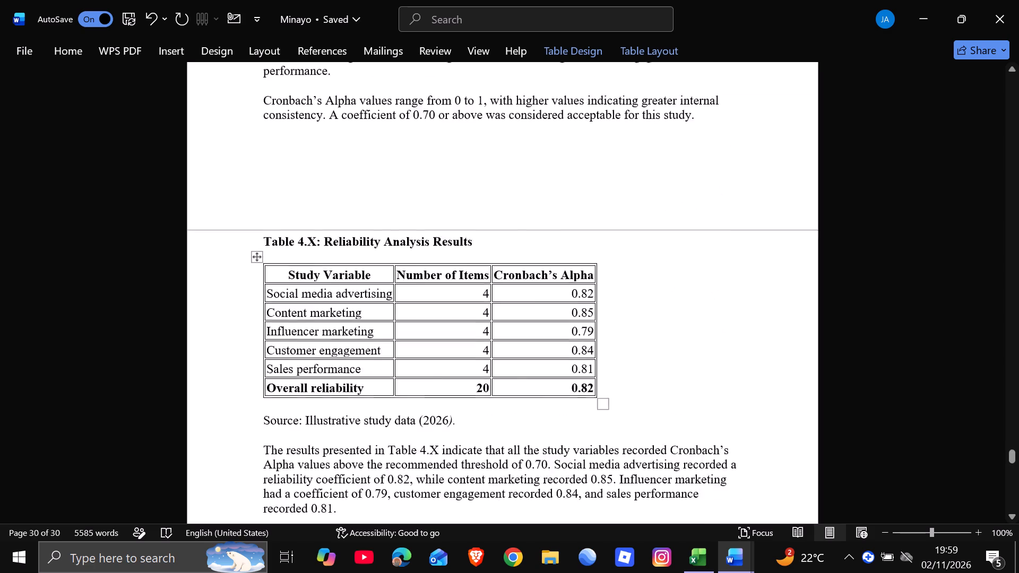
pyautogui.press('Up')
pyautogui.press('Up')
pyautogui.press('Up')
pyautogui.press('Up')
pyautogui.press('Up')
pyautogui.press('Up')
pyautogui.press('Up')
pyautogui.press('Up')
pyautogui.press('Up')
pyautogui.press('Up')
pyautogui.press('Up')
pyautogui.press('Up')
pyautogui.press('Up')
pyautogui.press('Up')
pyautogui.press('Up')
pyautogui.press('Up')
pyautogui.press('Up')
pyautogui.press('Up')
pyautogui.press('Up')
pyautogui.press('Up')
pyautogui.press('Up')
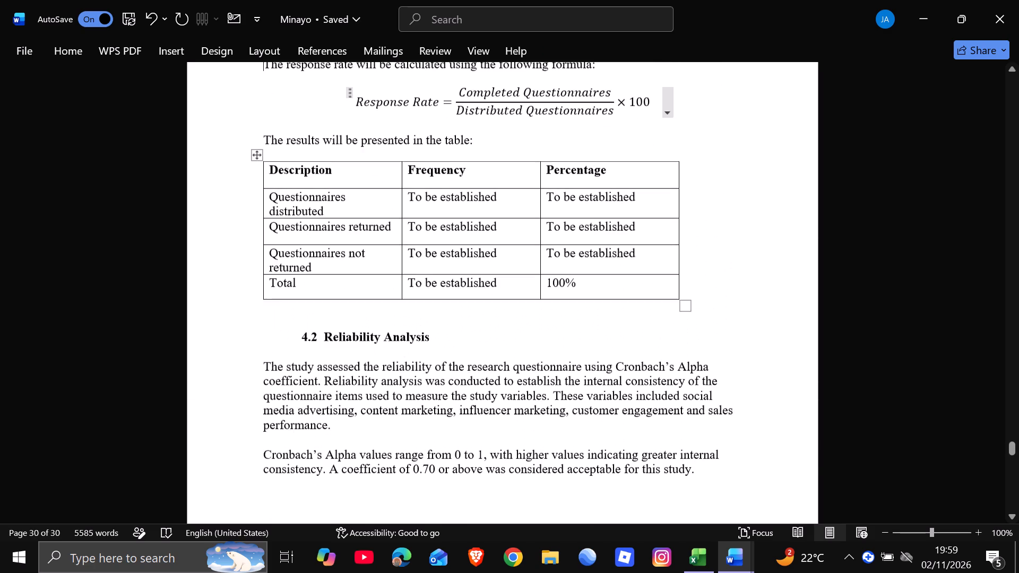
# Examine the spacing and page breaks backwards from the response rate section through Chapter Three to the page preceding its heading.
pyautogui.press('Up')
pyautogui.press('Up')
pyautogui.press('Up')
pyautogui.press('Up')
pyautogui.press('Up')
pyautogui.press('Up')
pyautogui.press('Up')
pyautogui.press('Up')
pyautogui.press('Up')
pyautogui.press('Up')
pyautogui.press('Up')
pyautogui.press('Up')
pyautogui.press('Up')
pyautogui.press('Up')
pyautogui.press('Up')
pyautogui.press('Up')
pyautogui.press('Up')
pyautogui.press('Up')
pyautogui.press('Up')
pyautogui.press('Up')
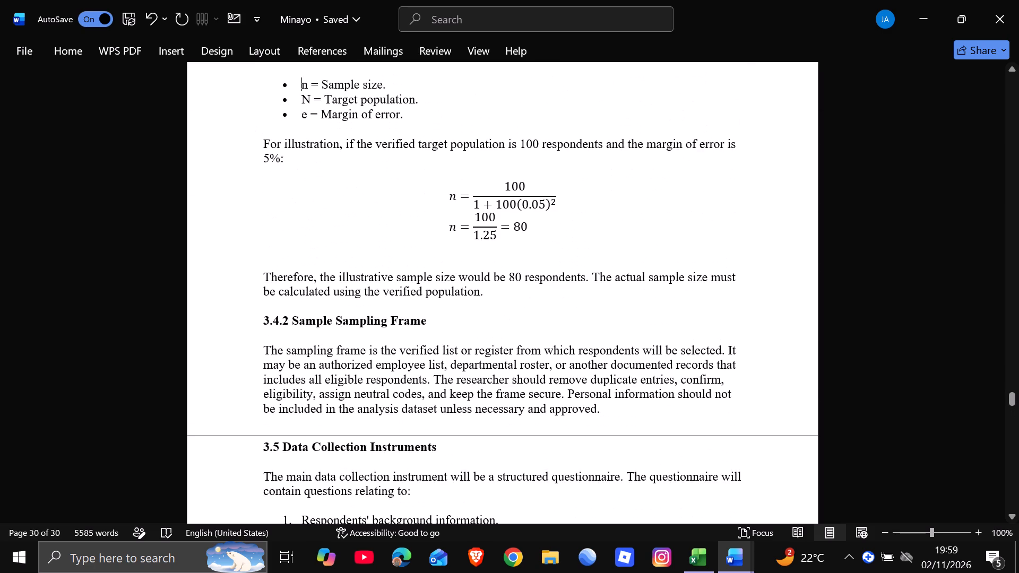
pyautogui.press('Up')
pyautogui.press('Up')
pyautogui.press('Up')
pyautogui.press('Up')
pyautogui.press('Up')
pyautogui.press('Up')
pyautogui.press('Up')
pyautogui.press('Up')
pyautogui.press('Up')
pyautogui.press('Up')
pyautogui.press('Up')
pyautogui.press('Up')
pyautogui.press('Up')
pyautogui.press('Up')
pyautogui.press('Up')
pyautogui.press('Up')
pyautogui.press('Up')
pyautogui.press('Up')
pyautogui.press('Up')
pyautogui.press('Up')
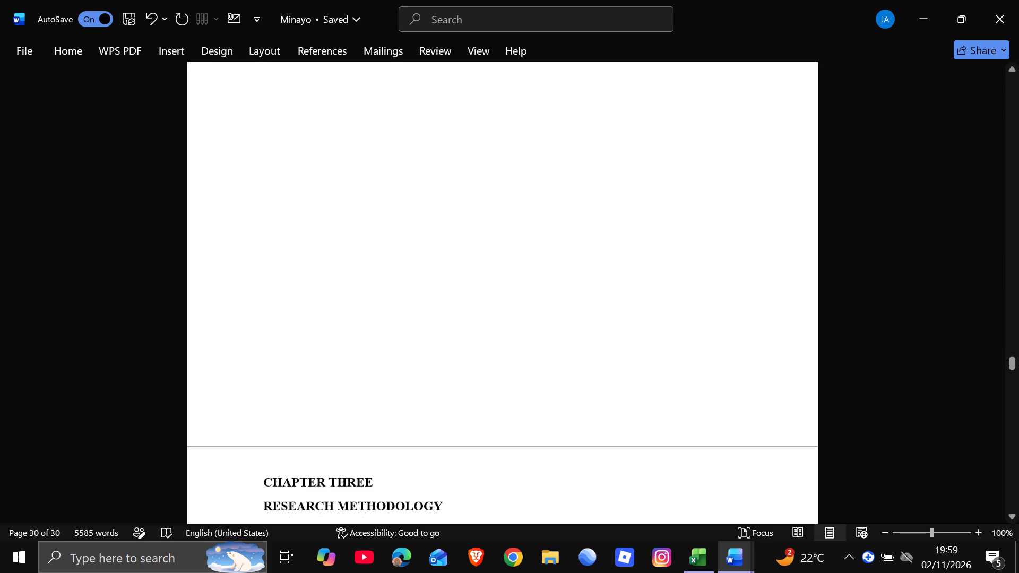
# Delete the blank line above the CHAPTER THREE heading at the start of its page.
pyautogui.press('Down')
pyautogui.press('Down')
pyautogui.press('Down')
pyautogui.press('Down')
pyautogui.press('Down')
pyautogui.press('Down')
pyautogui.press('Down')
pyautogui.press('Down')
pyautogui.press('Down')
pyautogui.press('Down')
pyautogui.press('Down')
pyautogui.press('Down')
pyautogui.press('Down')
pyautogui.press('Down')
pyautogui.press('Down')
pyautogui.press('Down')
pyautogui.press('Down')
pyautogui.press('Down')
pyautogui.press('Down')
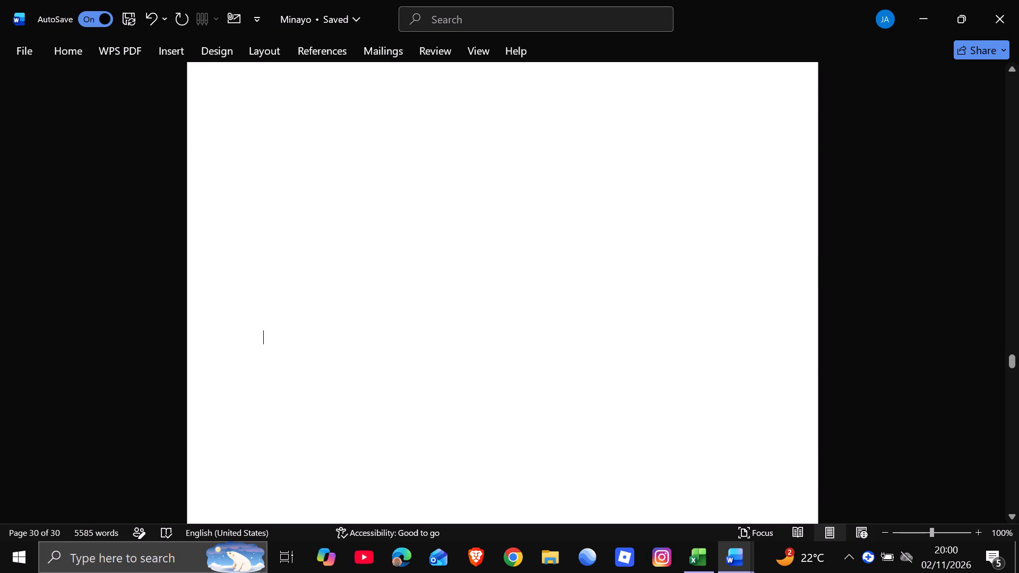
pyautogui.press('Down')
pyautogui.press('Down')
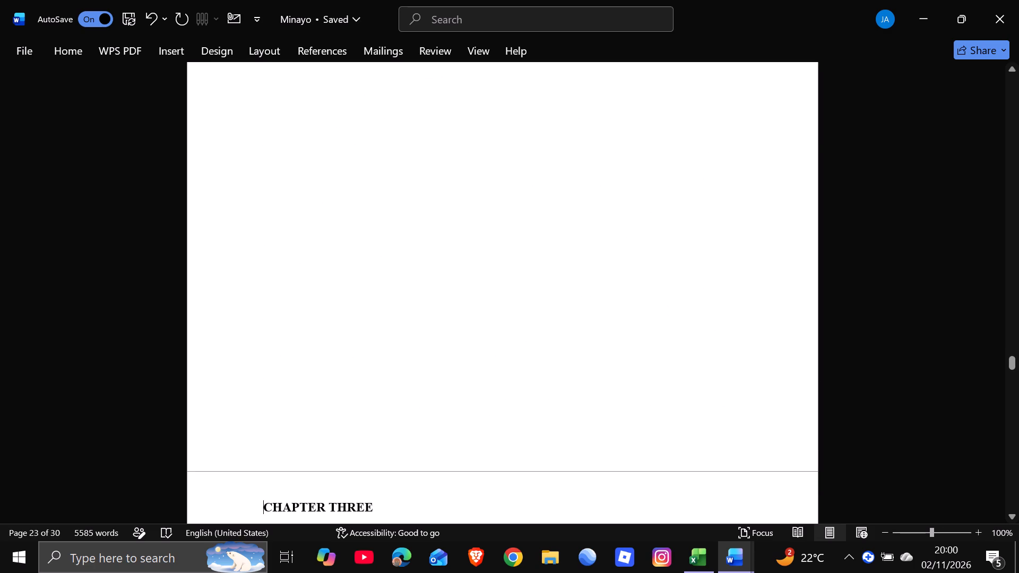
pyautogui.press('BackSpace')
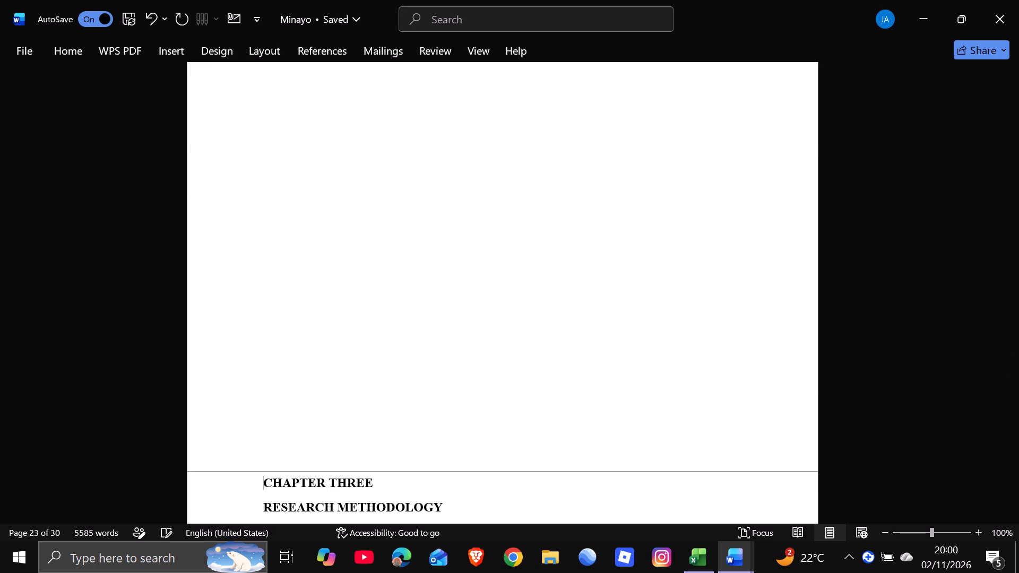
# Examine the spacing and page breaks backwards from the CHAPTER THREE heading through section 2.5 to the 2.3 Conceptual Framework table.
pyautogui.press('Up')
pyautogui.press('Up')
pyautogui.press('Up')
pyautogui.press('Up')
pyautogui.press('Up')
pyautogui.press('Up')
pyautogui.press('Up')
pyautogui.press('Up')
pyautogui.press('Up')
pyautogui.press('Up')
pyautogui.press('Up')
pyautogui.press('Up')
pyautogui.press('Up')
pyautogui.press('Up')
pyautogui.press('Up')
pyautogui.press('Up')
pyautogui.press('Up')
pyautogui.press('Up')
pyautogui.press('Up')
pyautogui.press('Up')
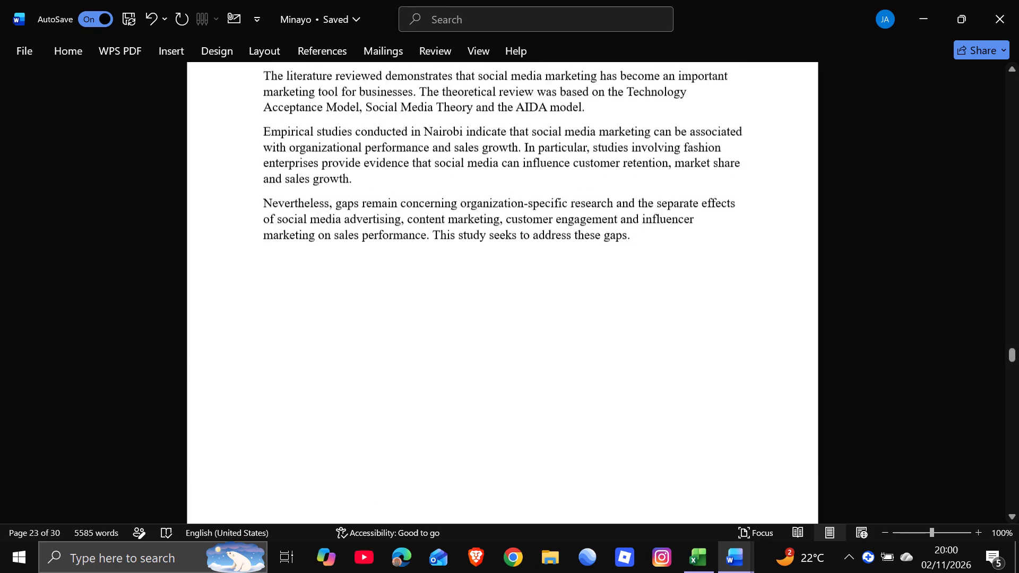
pyautogui.press('Up')
pyautogui.press('Up')
pyautogui.press('Up')
pyautogui.press('Up')
pyautogui.press('Up')
pyautogui.press('Up')
pyautogui.press('Up')
pyautogui.press('Up')
pyautogui.press('Up')
pyautogui.press('Up')
pyautogui.press('Up')
pyautogui.press('Up')
pyautogui.press('Up')
pyautogui.press('Up')
pyautogui.press('Up')
pyautogui.press('Up')
pyautogui.press('Up')
pyautogui.press('Up')
pyautogui.press('Up')
pyautogui.press('Up')
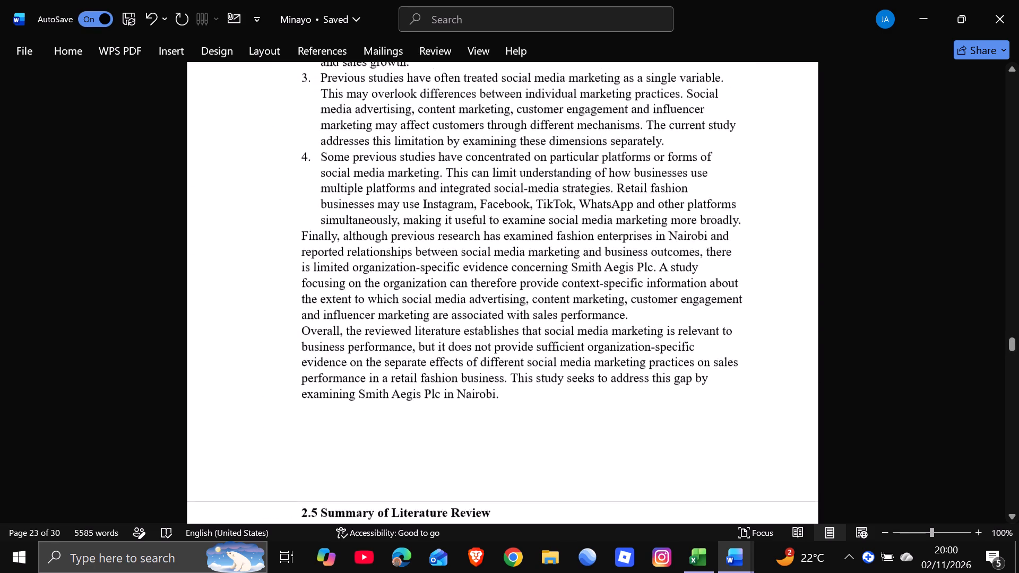
pyautogui.press('Up')
pyautogui.press('Up')
pyautogui.press('Up')
pyautogui.press('Up')
pyautogui.press('Up')
pyautogui.press('Up')
pyautogui.press('Up')
pyautogui.press('Up')
pyautogui.press('Up')
pyautogui.press('Up')
pyautogui.press('Up')
pyautogui.press('Up')
pyautogui.press('Up')
pyautogui.press('Up')
pyautogui.press('Up')
pyautogui.press('Up')
pyautogui.press('Up')
pyautogui.press('Up')
pyautogui.press('Up')
pyautogui.press('Up')
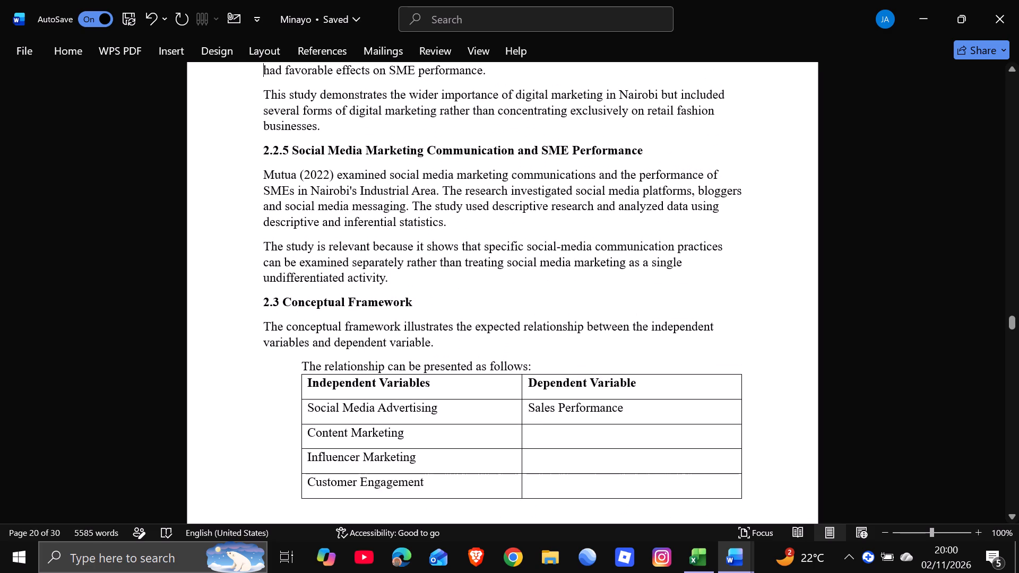
# Examine the layout of Chapter Two backwards from section 2.2.5 to its heading and the end of section 1.8.
pyautogui.press('Up')
pyautogui.press('Up')
pyautogui.press('Up')
pyautogui.press('Up')
pyautogui.press('Up')
pyautogui.press('Up')
pyautogui.press('Up')
pyautogui.press('Up')
pyautogui.press('Up')
pyautogui.press('Up')
pyautogui.press('Up')
pyautogui.press('Up')
pyautogui.press('Up')
pyautogui.press('Up')
pyautogui.press('Up')
pyautogui.press('Up')
pyautogui.press('Up')
pyautogui.press('Up')
pyautogui.press('Up')
pyautogui.press('Up')
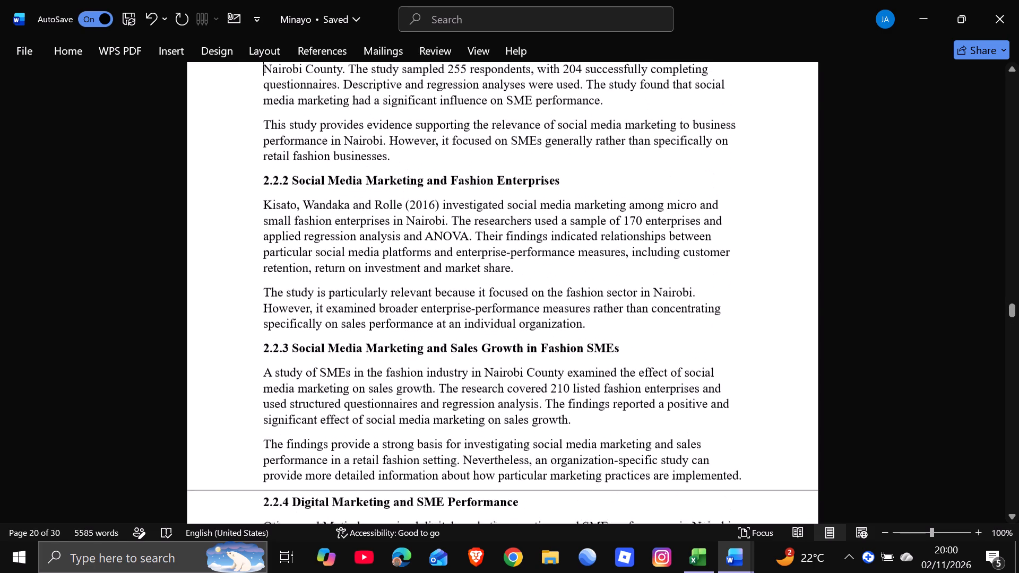
pyautogui.press('Up')
pyautogui.press('Up')
pyautogui.press('Up')
pyautogui.press('Up')
pyautogui.press('Up')
pyautogui.press('Up')
pyautogui.press('Up')
pyautogui.press('Up')
pyautogui.press('Up')
pyautogui.press('Up')
pyautogui.press('Up')
pyautogui.press('Up')
pyautogui.press('Up')
pyautogui.press('Up')
pyautogui.press('Up')
pyautogui.press('Up')
pyautogui.press('Up')
pyautogui.press('Up')
pyautogui.press('Up')
pyautogui.press('Up')
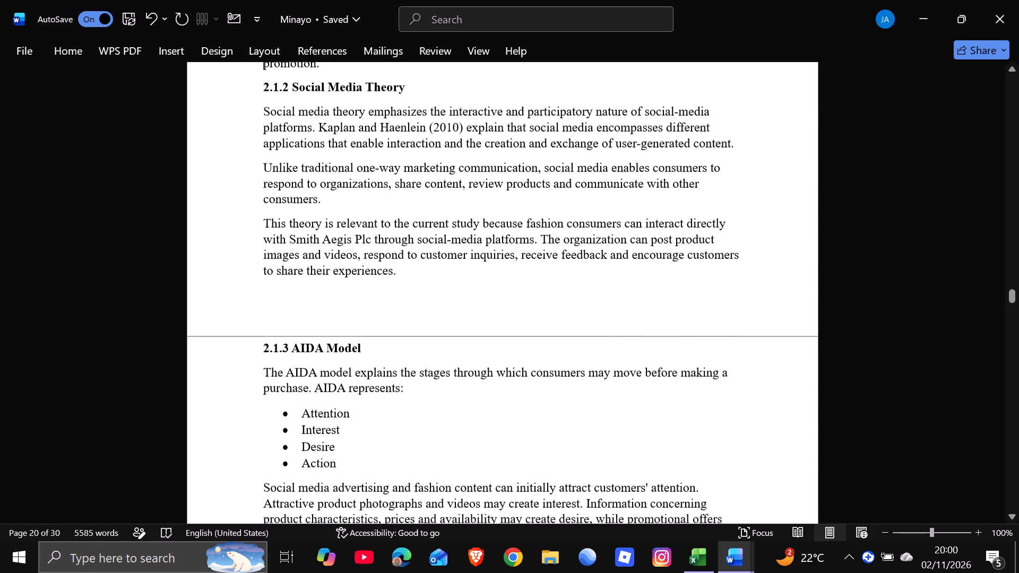
pyautogui.press('Up')
pyautogui.press('Up')
pyautogui.press('Up')
pyautogui.press('Up')
pyautogui.press('Up')
pyautogui.press('Up')
pyautogui.press('Up')
pyautogui.press('Up')
pyautogui.press('Up')
pyautogui.press('Up')
pyautogui.press('Up')
pyautogui.press('Up')
pyautogui.press('Up')
pyautogui.press('Up')
pyautogui.press('Up')
pyautogui.press('Up')
pyautogui.press('Up')
pyautogui.press('Up')
pyautogui.press('Up')
pyautogui.press('Up')
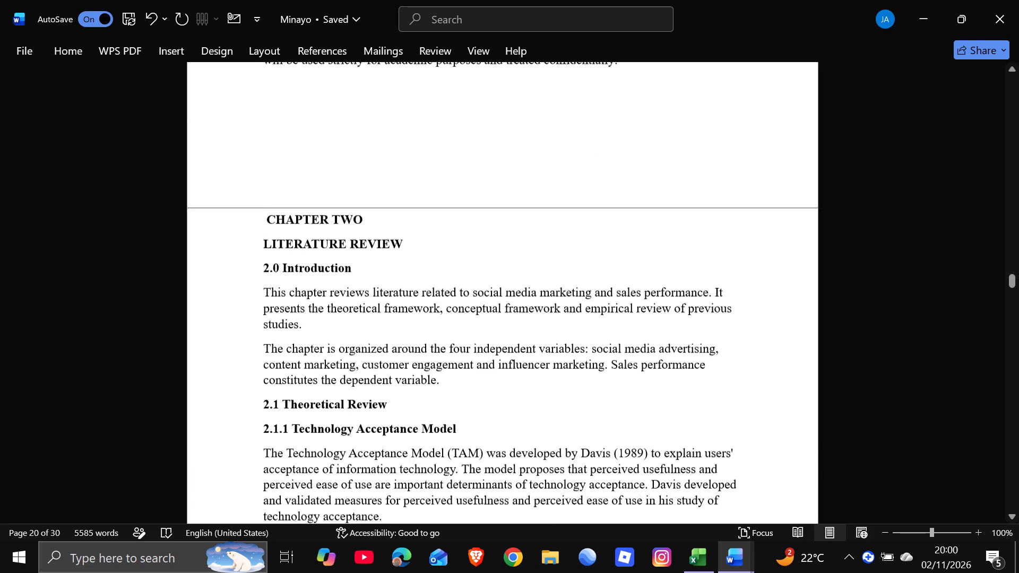
pyautogui.press('Up')
pyautogui.press('Up')
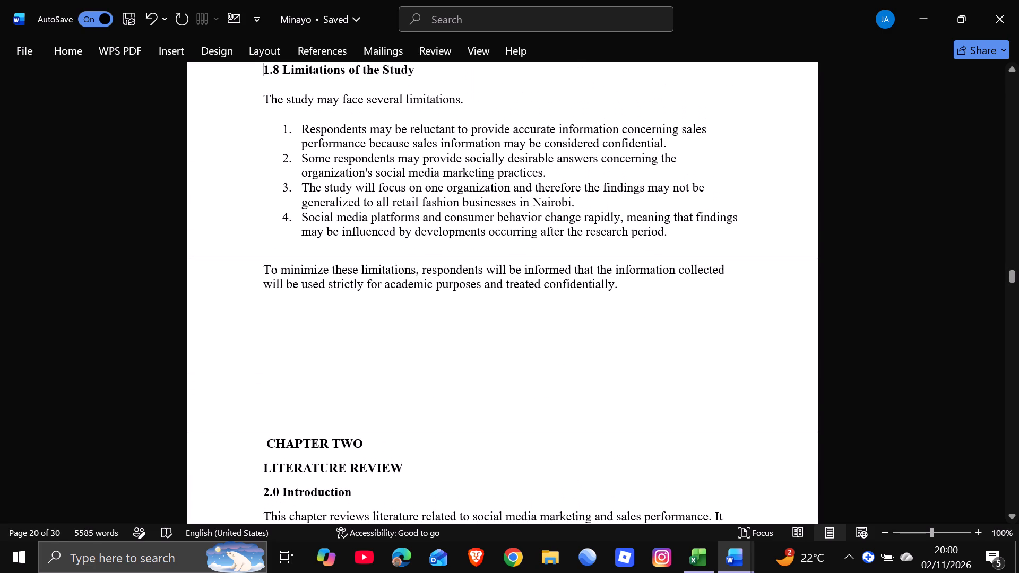
# Delete the blank line above the 1.8 Limitations of the Study heading, after the Policy Makers paragraph.
pyautogui.press('Up')
pyautogui.press('Up')
pyautogui.press('Up')
pyautogui.press('Up')
pyautogui.press('Up')
pyautogui.press('Up')
pyautogui.press('Up')
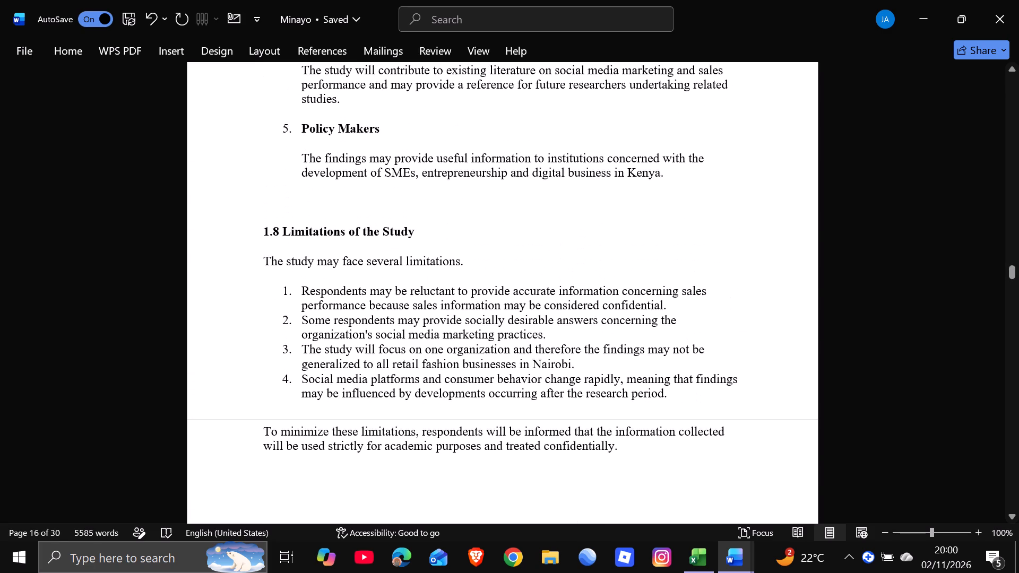
pyautogui.click(262, 228)
pyautogui.press('BackSpace')
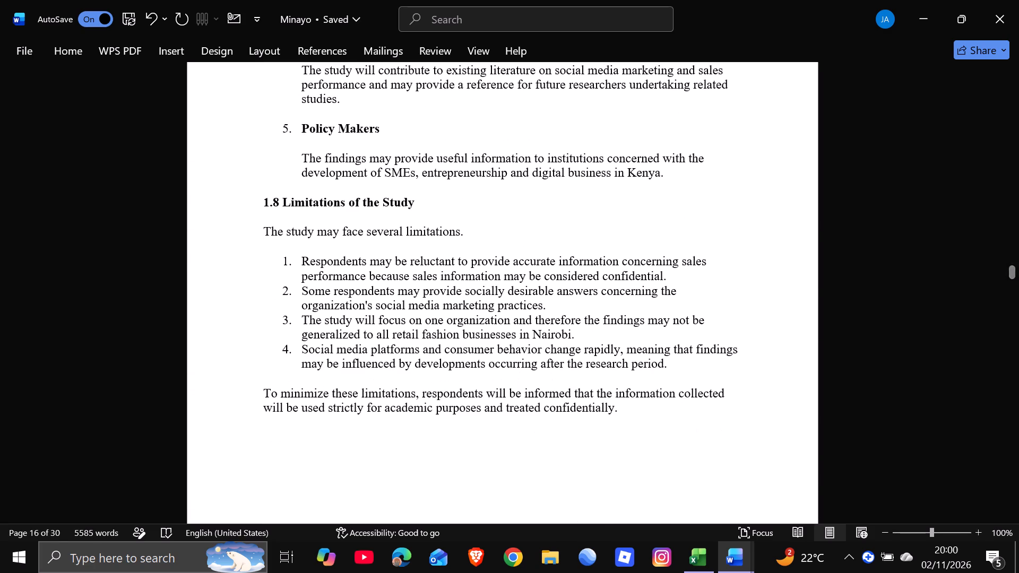
# Delete the blank lines forming the empty page between the end of section 1.8 and the CHAPTER TWO heading.
pyautogui.press('Down')
pyautogui.press('Down')
pyautogui.press('Down')
pyautogui.press('Down')
pyautogui.press('Down')
pyautogui.press('Down')
pyautogui.press('Down')
pyautogui.press('Down')
pyautogui.press('Down')
pyautogui.press('Down')
pyautogui.press('Down')
pyautogui.press('Down')
pyautogui.press('Down')
pyautogui.press('Down')
pyautogui.press('Down')
pyautogui.press('Down')
pyautogui.press('Down')
pyautogui.press('Down')
pyautogui.press('Down')
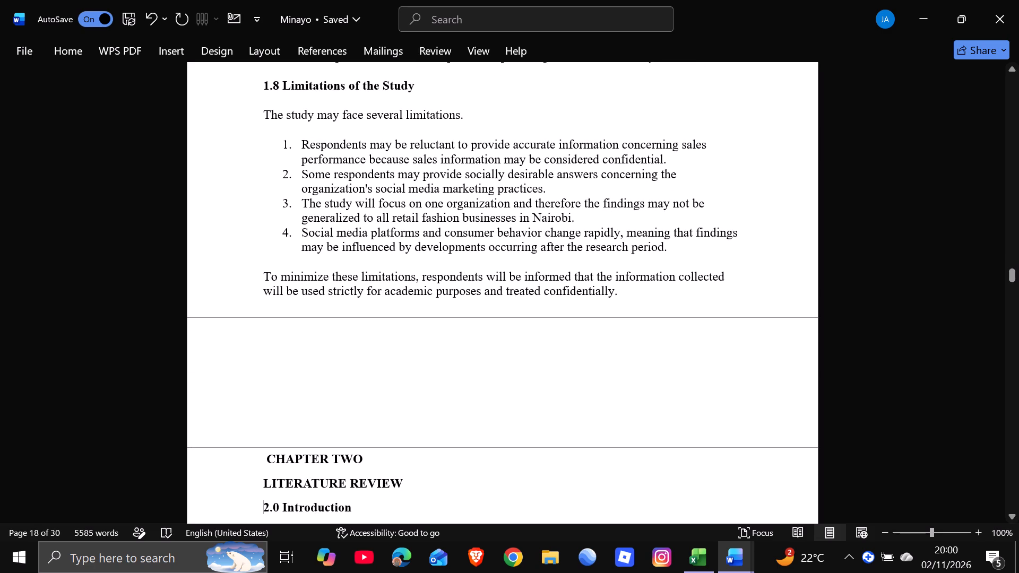
pyautogui.click(258, 462)
pyautogui.press('BackSpace')
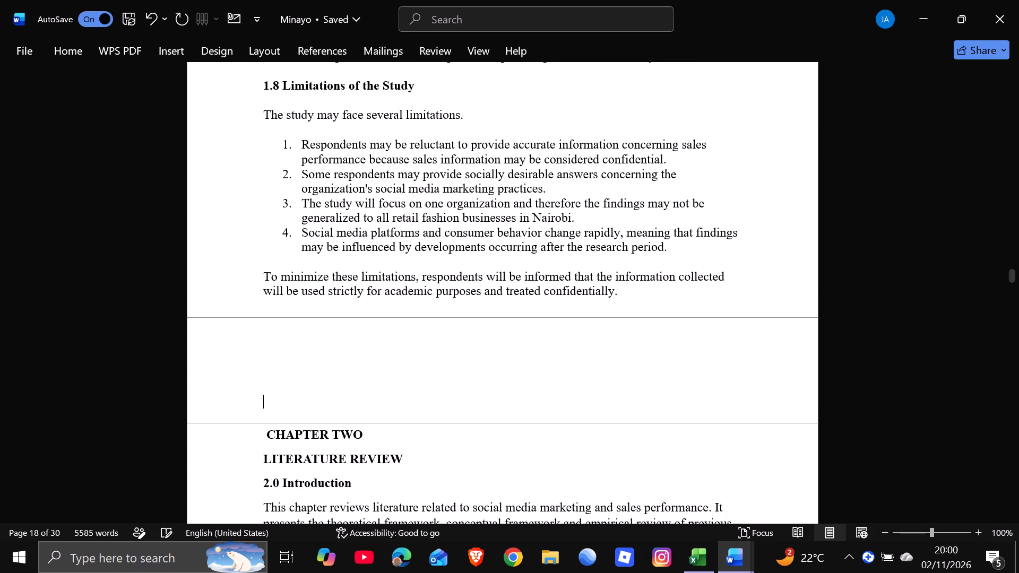
pyautogui.press('BackSpace')
pyautogui.press('BackSpace')
pyautogui.press('BackSpace')
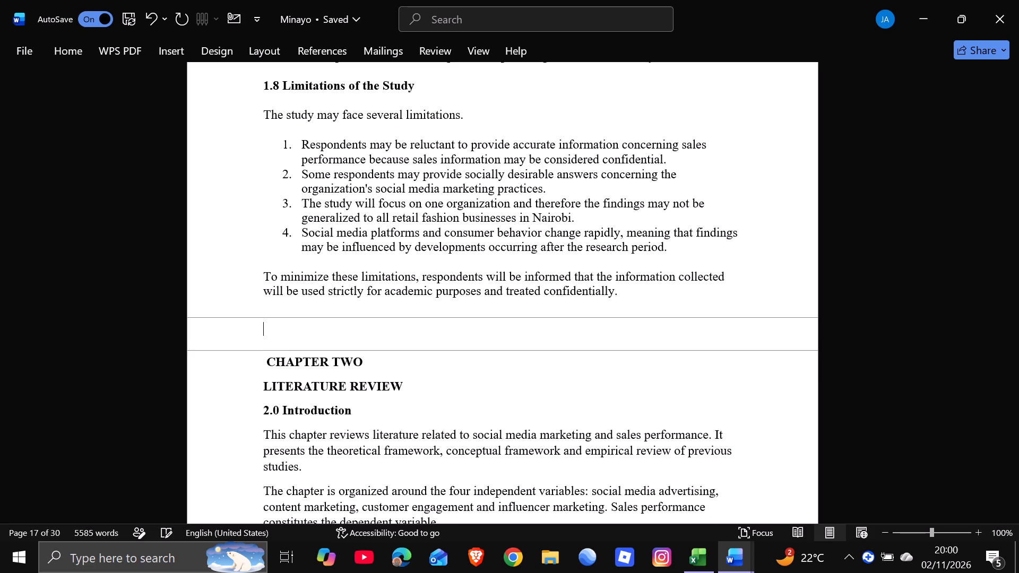
pyautogui.press('BackSpace')
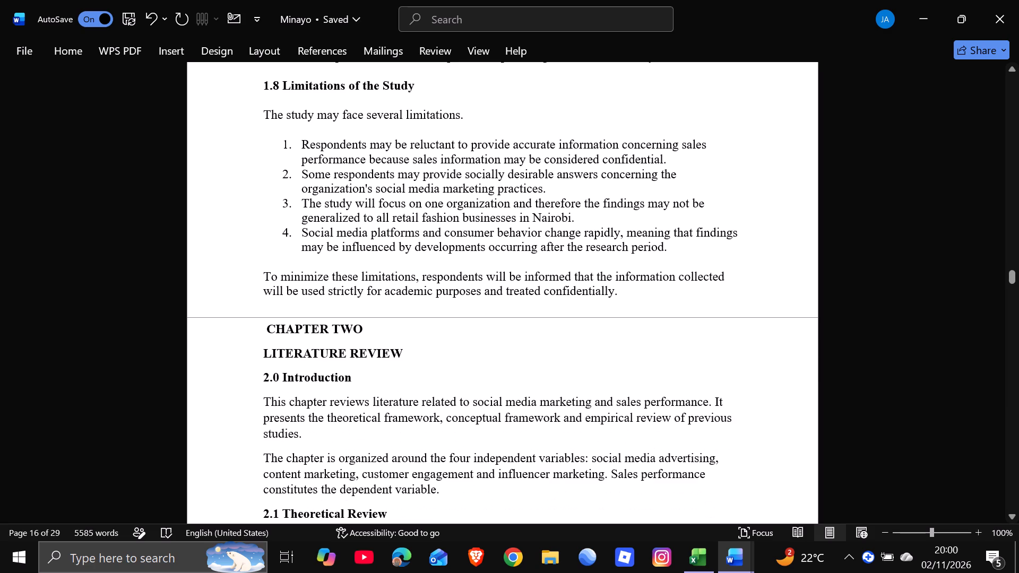
# Examine the spacing and page breaks backwards from the start of Chapter Two through section 1.8 to the 1.7 heading.
pyautogui.press('Up')
pyautogui.press('Up')
pyautogui.press('Up')
pyautogui.press('Up')
pyautogui.press('Up')
pyautogui.press('Up')
pyautogui.press('Up')
pyautogui.press('Up')
pyautogui.press('Up')
pyautogui.press('Up')
pyautogui.press('Up')
pyautogui.press('Up')
pyautogui.press('Up')
pyautogui.press('Up')
pyautogui.press('Up')
pyautogui.press('Up')
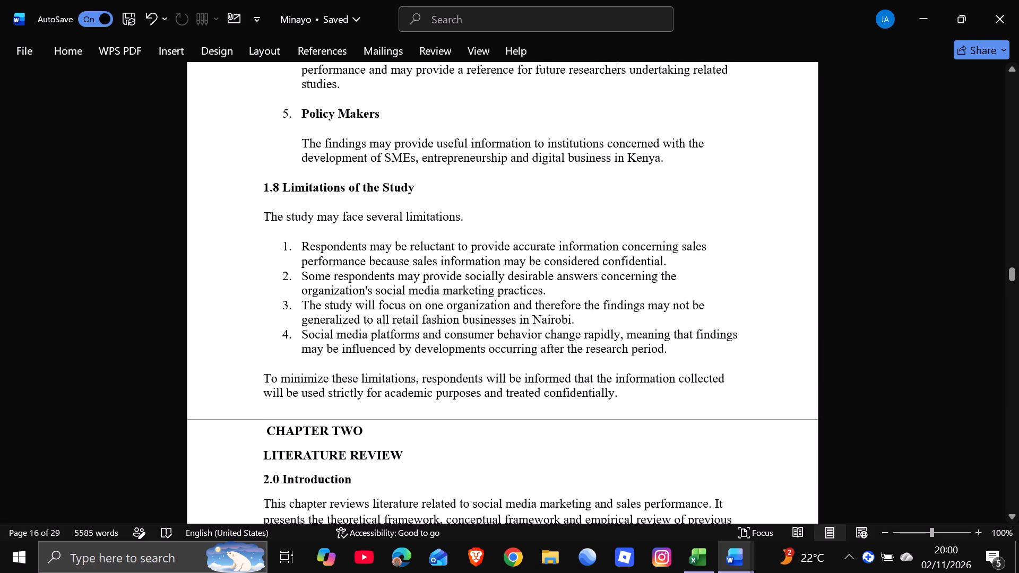
pyautogui.press('Up')
pyautogui.press('Up')
pyautogui.press('Up')
pyautogui.press('Up')
pyautogui.press('Up')
pyautogui.press('Up')
pyautogui.press('Up')
pyautogui.press('Up')
pyautogui.press('Up')
pyautogui.press('Up')
pyautogui.press('Up')
pyautogui.press('Up')
pyautogui.press('Up')
pyautogui.press('Up')
pyautogui.press('Up')
pyautogui.press('Up')
pyautogui.press('Up')
pyautogui.press('Up')
pyautogui.press('Up')
pyautogui.press('Up')
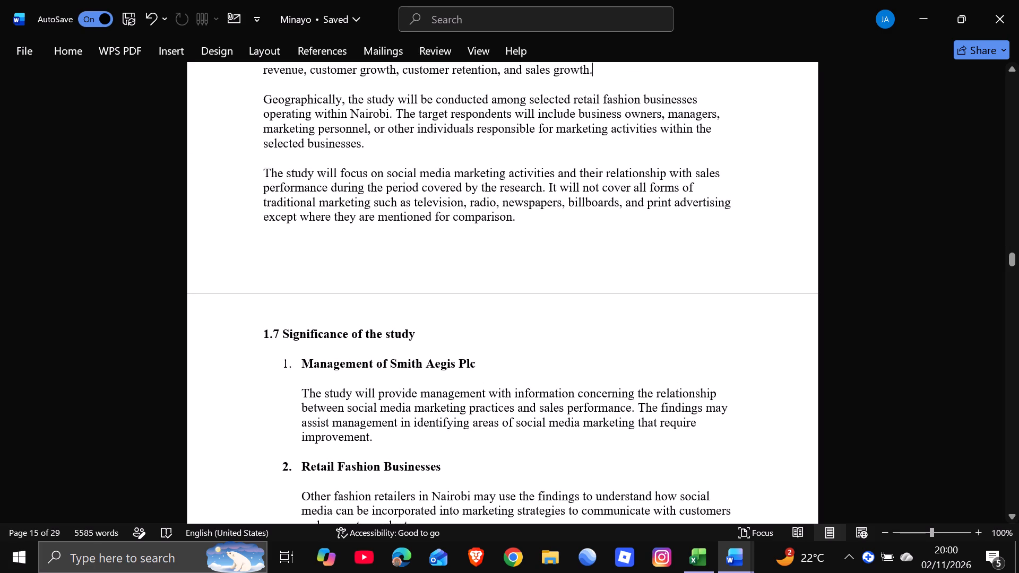
# Remove the blank line above the Significance of the study heading and re-enter the heading number as 1.7.
pyautogui.click(263, 328)
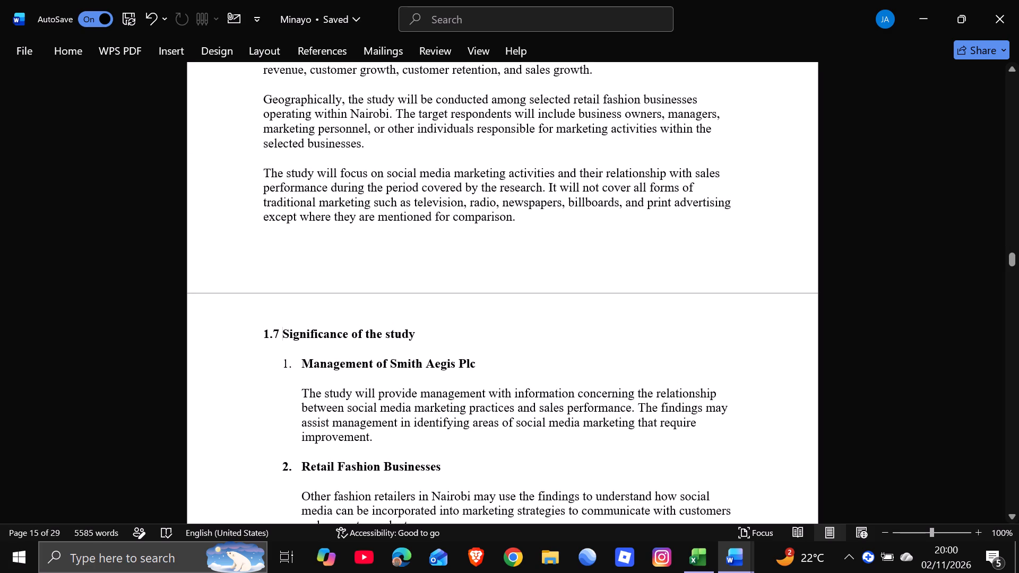
pyautogui.click(261, 334)
pyautogui.press('BackSpace')
pyautogui.press('BackSpace')
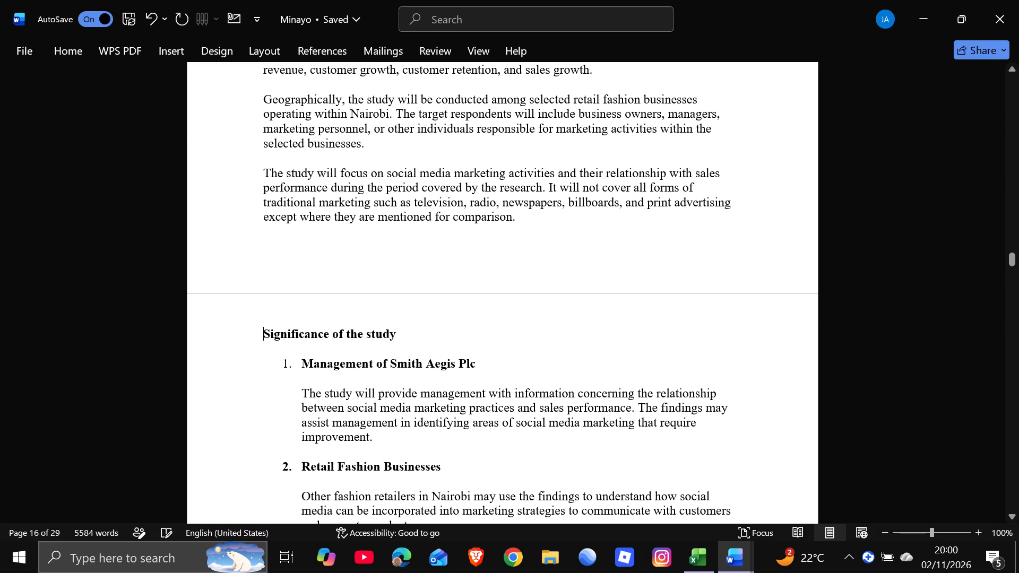
pyautogui.press('BackSpace')
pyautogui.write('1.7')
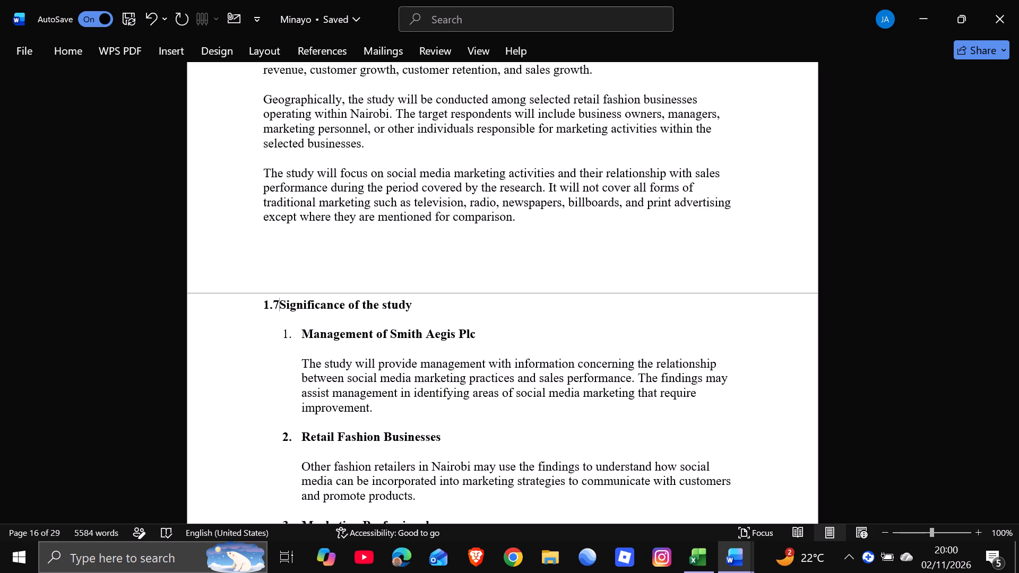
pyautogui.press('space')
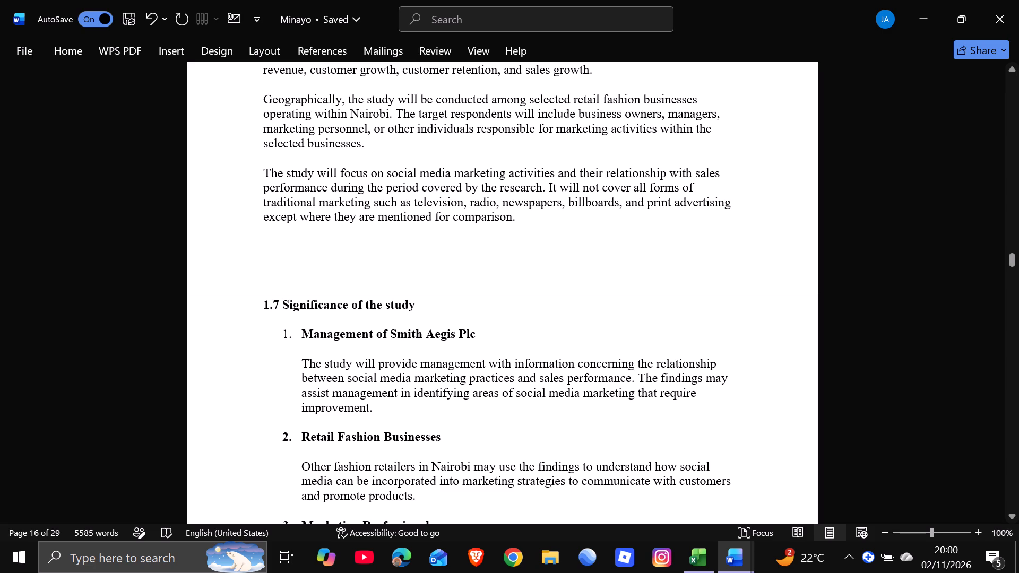
# Examine the spacing and page breaks from the 1.7 heading through section 1.8 to the start of Chapter Two.
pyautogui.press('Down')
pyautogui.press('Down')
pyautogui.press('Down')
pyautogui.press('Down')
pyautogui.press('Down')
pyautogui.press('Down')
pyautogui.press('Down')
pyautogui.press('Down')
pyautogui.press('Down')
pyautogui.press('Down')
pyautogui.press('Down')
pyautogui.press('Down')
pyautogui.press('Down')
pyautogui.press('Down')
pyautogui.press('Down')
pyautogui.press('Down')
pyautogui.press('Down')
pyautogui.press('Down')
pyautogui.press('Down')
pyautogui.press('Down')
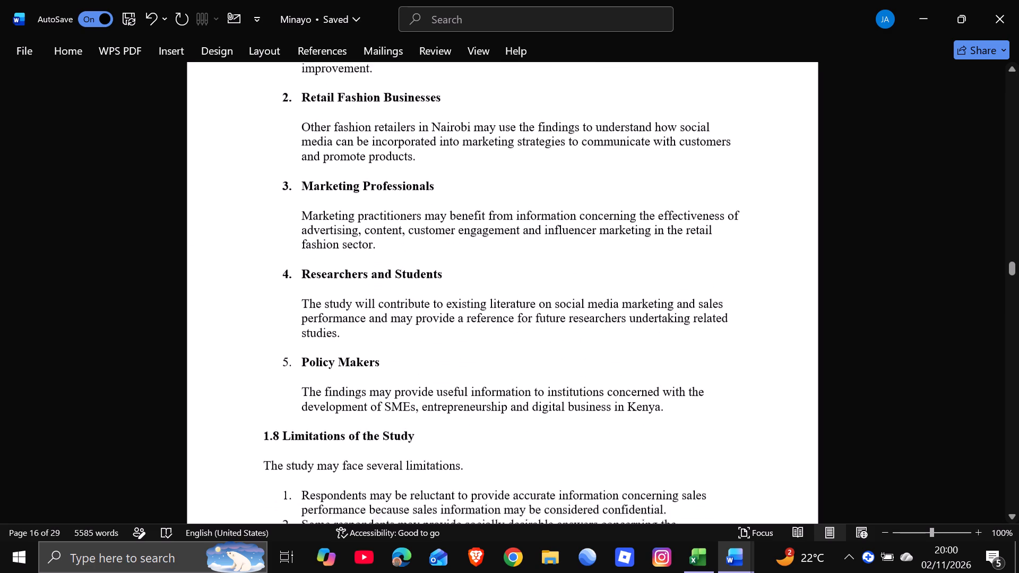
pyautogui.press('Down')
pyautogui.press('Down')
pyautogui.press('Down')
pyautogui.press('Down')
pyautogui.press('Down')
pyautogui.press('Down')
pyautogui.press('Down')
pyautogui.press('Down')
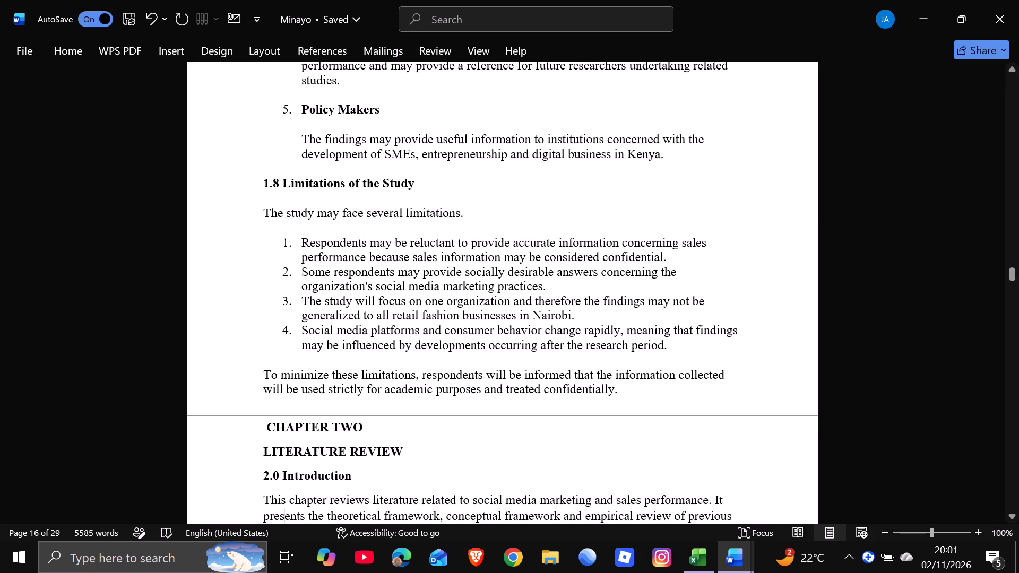
# Delete the blank lines above the 1.6 SCOPE OF THE STUDY heading, after the list of research questions.
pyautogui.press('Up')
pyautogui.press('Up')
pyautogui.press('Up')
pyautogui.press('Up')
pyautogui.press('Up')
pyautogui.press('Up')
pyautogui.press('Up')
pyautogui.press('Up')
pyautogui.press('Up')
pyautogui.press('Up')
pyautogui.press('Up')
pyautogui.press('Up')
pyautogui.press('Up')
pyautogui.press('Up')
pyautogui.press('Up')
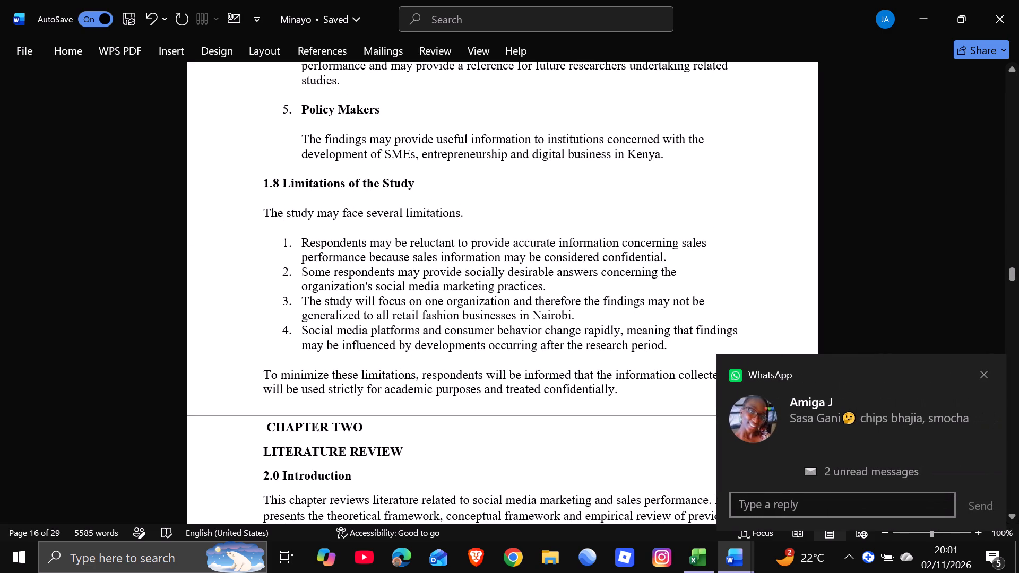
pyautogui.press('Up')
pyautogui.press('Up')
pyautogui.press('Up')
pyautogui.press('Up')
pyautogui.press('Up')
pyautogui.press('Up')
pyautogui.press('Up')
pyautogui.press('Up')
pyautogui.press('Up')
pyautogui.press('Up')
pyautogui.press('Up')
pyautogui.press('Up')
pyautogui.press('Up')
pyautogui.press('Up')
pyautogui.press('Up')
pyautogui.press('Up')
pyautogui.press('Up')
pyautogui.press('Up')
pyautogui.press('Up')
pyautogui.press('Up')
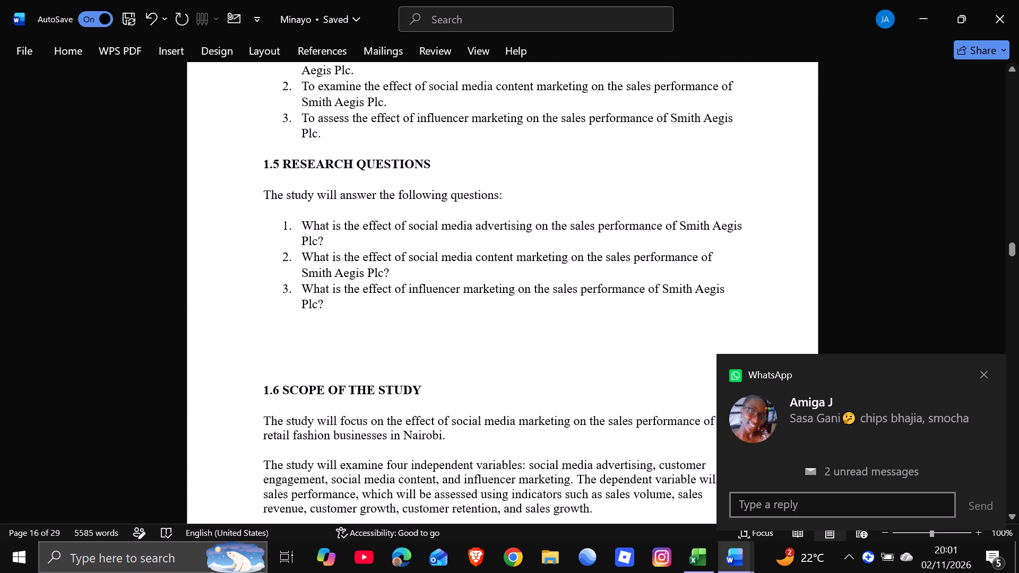
pyautogui.click(260, 386)
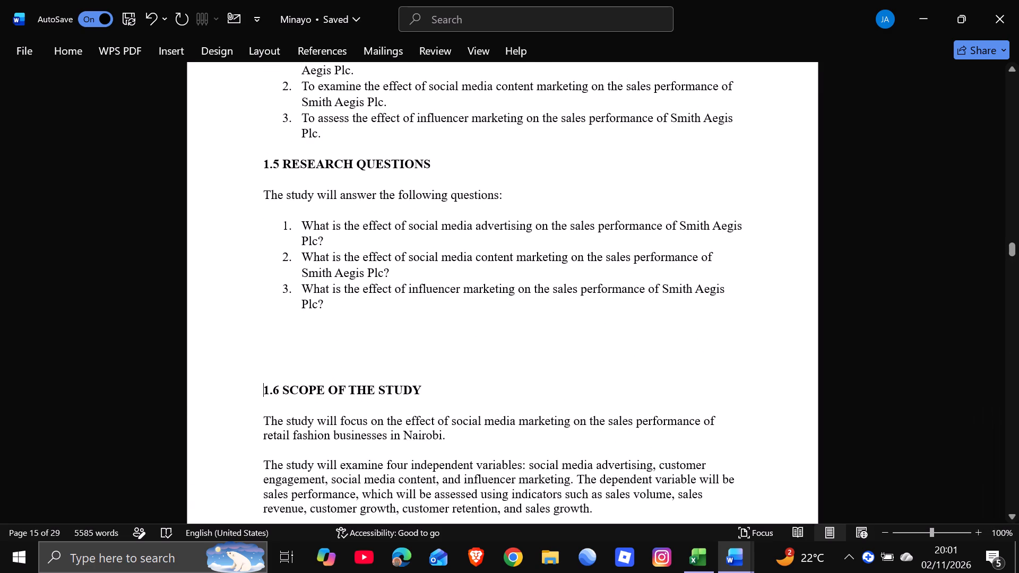
pyautogui.press('BackSpace')
pyautogui.press('BackSpace')
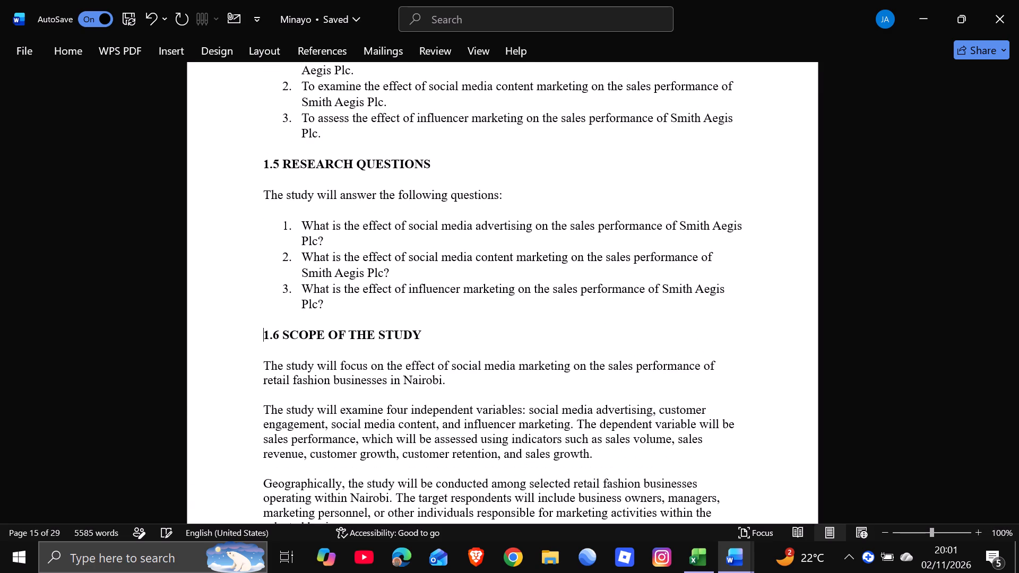
# Insert line breaks before the 1.7 Significance of the study heading text to move it onto the following page.
pyautogui.press('Down')
pyautogui.press('Down')
pyautogui.press('Down')
pyautogui.press('Down')
pyautogui.press('Down')
pyautogui.press('Down')
pyautogui.press('Down')
pyautogui.press('Down')
pyautogui.press('Down')
pyautogui.press('Down')
pyautogui.press('Down')
pyautogui.press('Down')
pyautogui.press('Down')
pyautogui.press('Down')
pyautogui.press('Down')
pyautogui.press('Down')
pyautogui.press('Down')
pyautogui.press('Down')
pyautogui.press('Down')
pyautogui.press('Down')
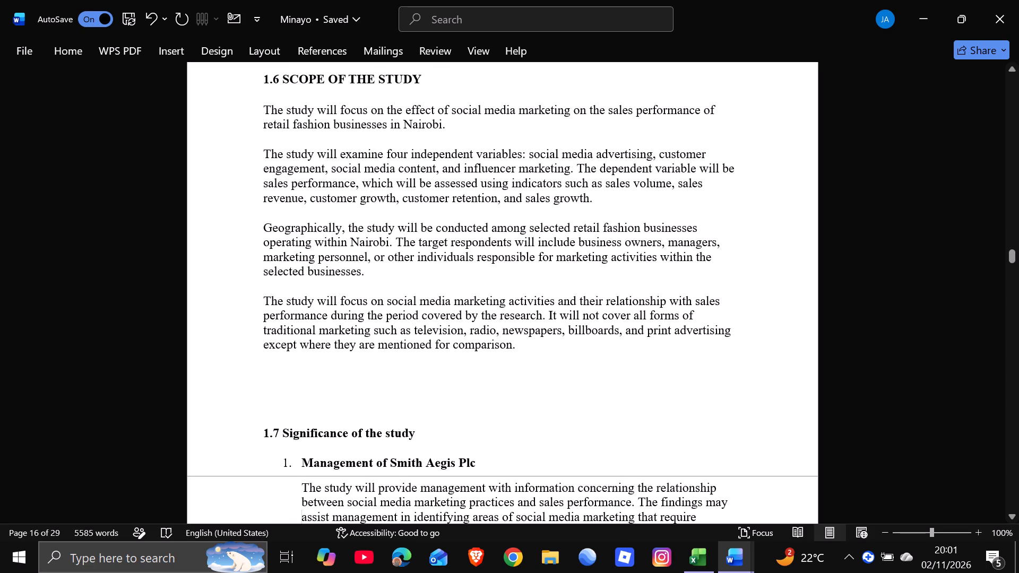
pyautogui.click(261, 430)
# Insert three line breaks before the 1.7 Significance of the study heading text to push it onto the following page.
pyautogui.press('Return')
pyautogui.press('Return')
pyautogui.press('Return')
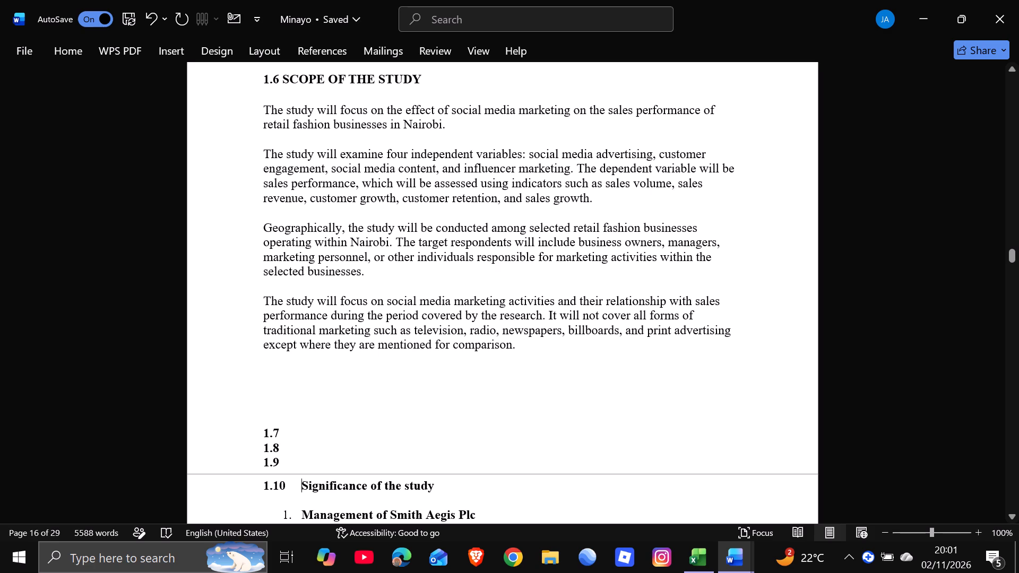
# Replace the automatic number on the Significance of the study heading with a manually entered 1.7.
pyautogui.press('BackSpace')
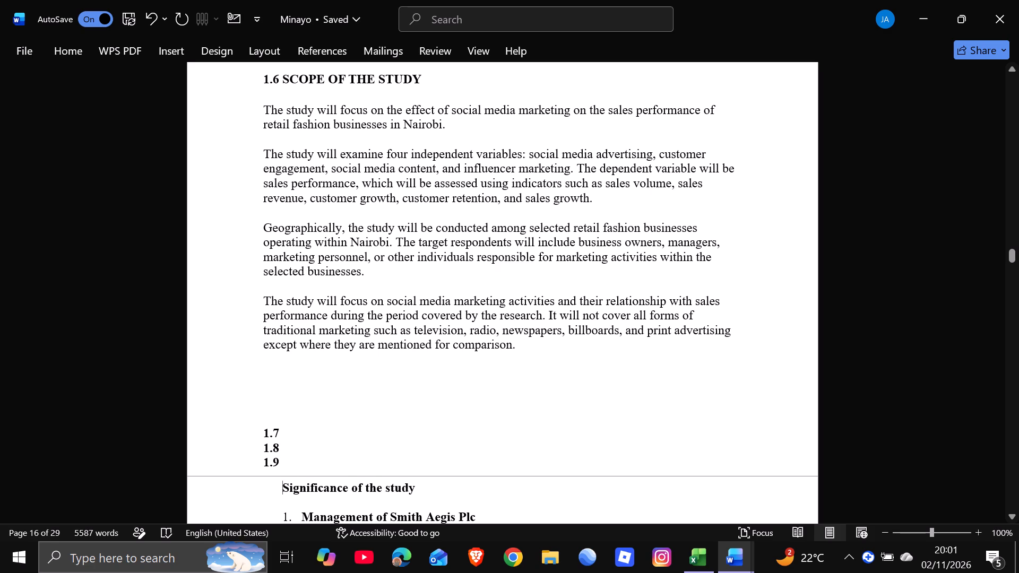
pyautogui.press('`')
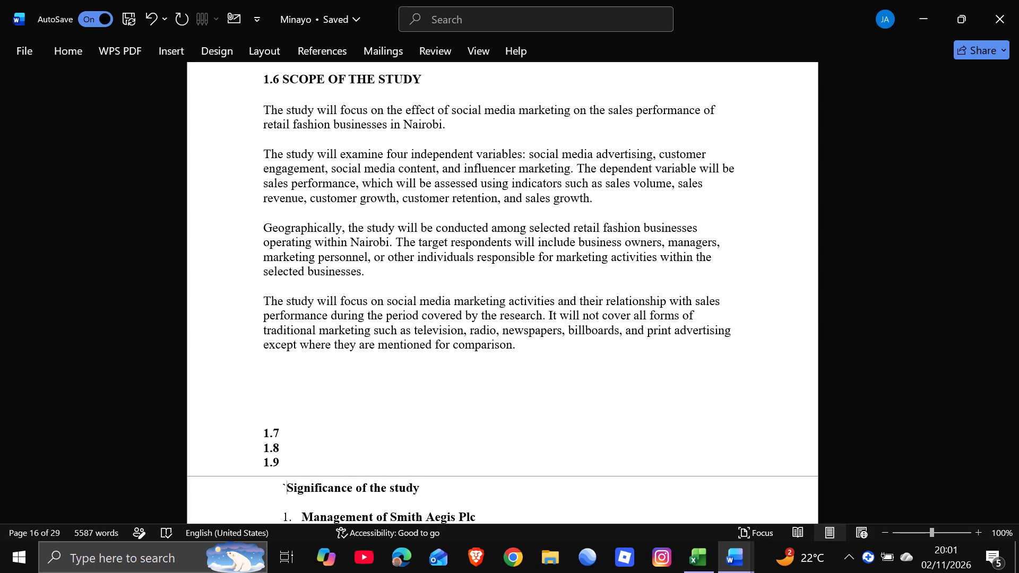
pyautogui.press('BackSpace')
pyautogui.press('1')
pyautogui.press('.')
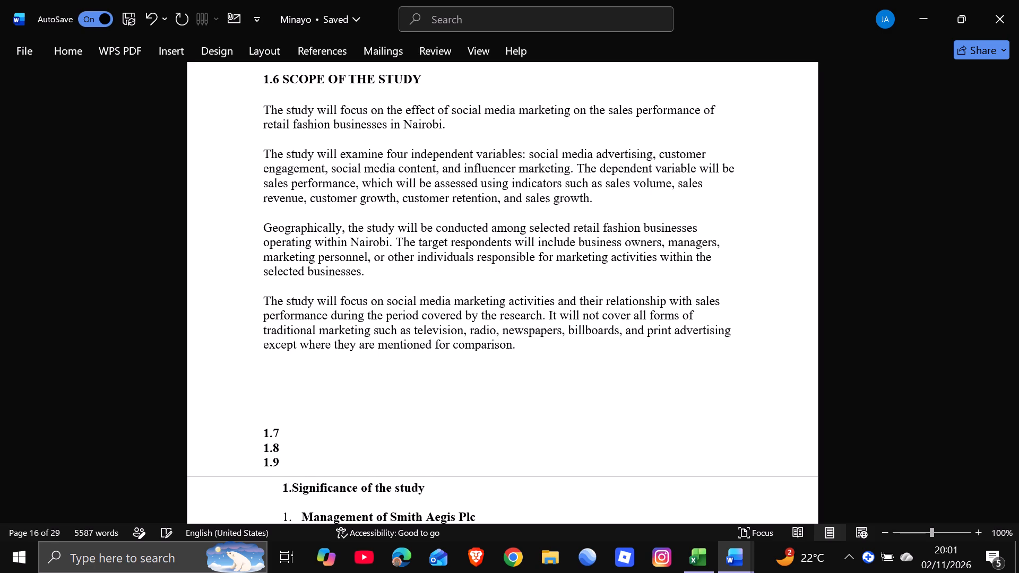
pyautogui.press('7')
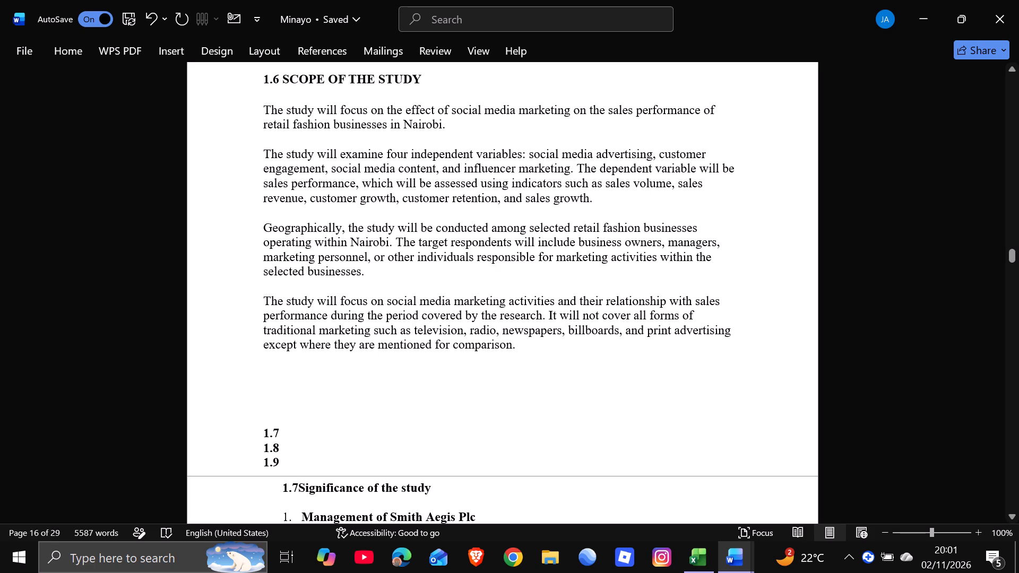
# Remove the stray automatic numbers 1.9, 1.8 and 1.7 from the empty lines above the Significance of the study heading.
pyautogui.click(290, 466)
pyautogui.press('BackSpace')
pyautogui.press('BackSpace')
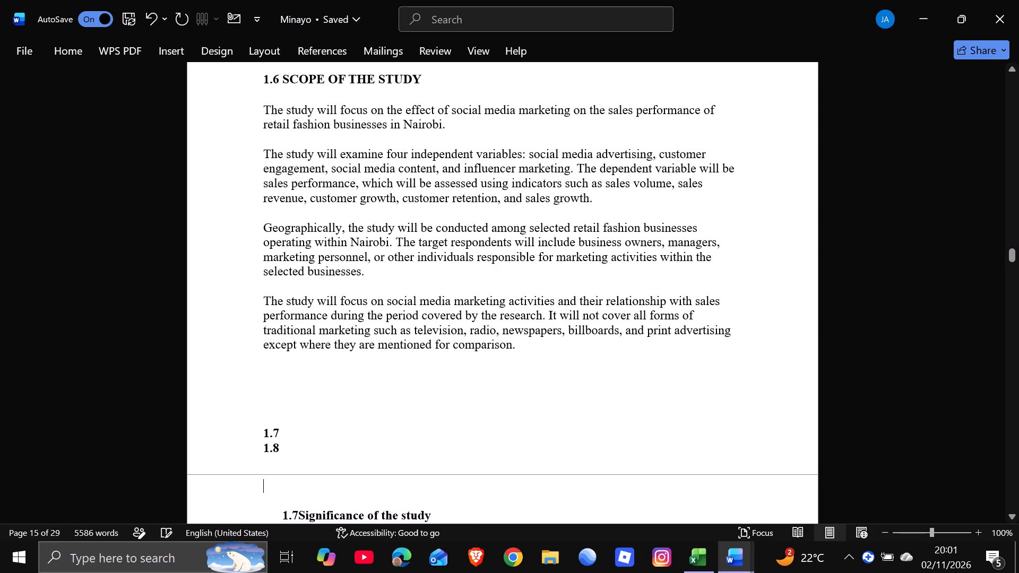
pyautogui.press('BackSpace')
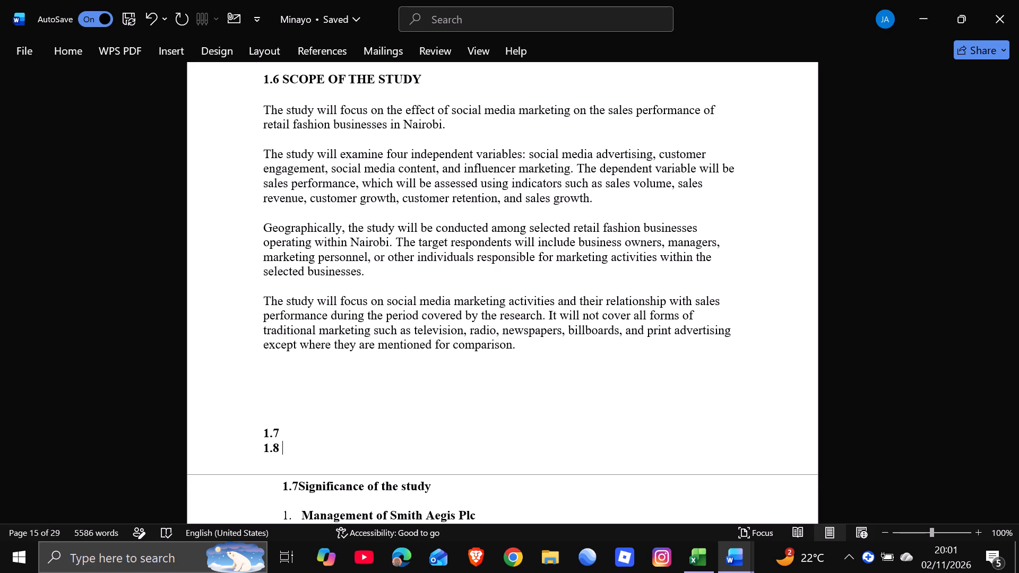
pyautogui.press('BackSpace')
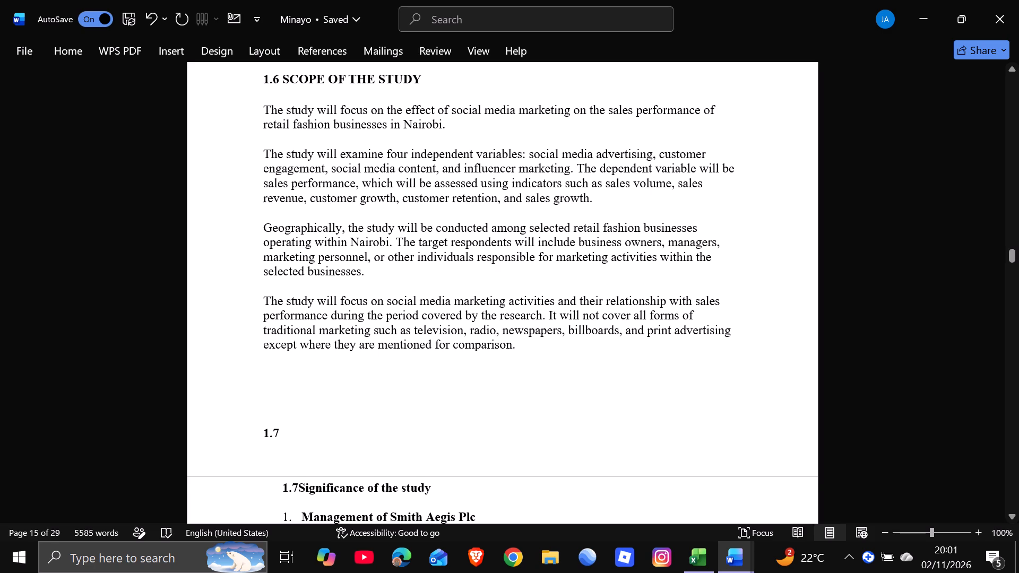
pyautogui.click(287, 432)
pyautogui.press('BackSpace')
# Remove the indent of the 1.7 Significance of the study heading so it aligns with the page's text margin.
pyautogui.click(280, 489)
pyautogui.press('BackSpace')
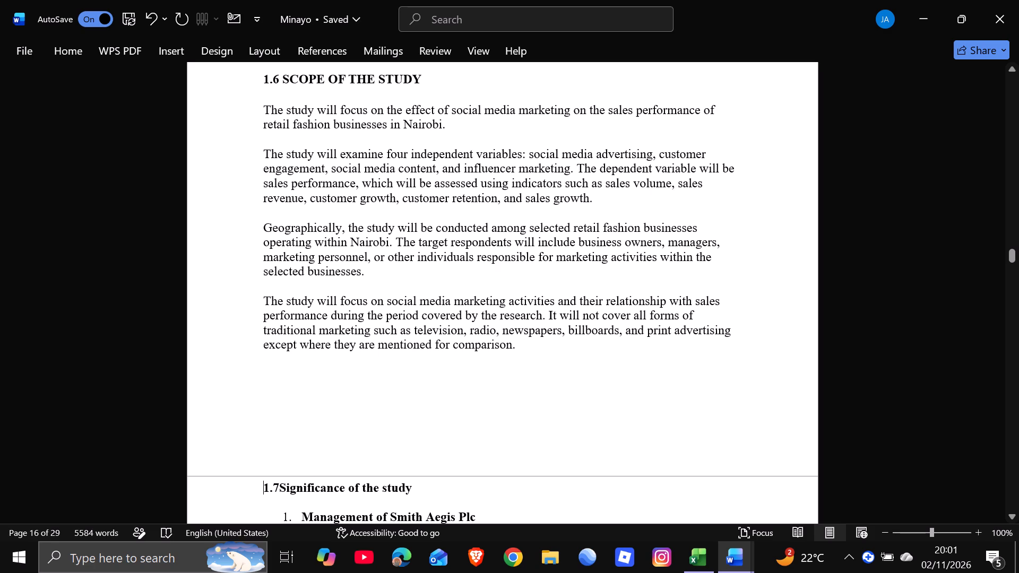
# Examine the spacing and page breaks of Chapter One backwards from the 1.7 heading to the background text before section 1.1.
pyautogui.press('Up')
pyautogui.press('Up')
pyautogui.press('Up')
pyautogui.press('Up')
pyautogui.press('Up')
pyautogui.press('Up')
pyautogui.press('Up')
pyautogui.press('Up')
pyautogui.press('Up')
pyautogui.press('Up')
pyautogui.press('Up')
pyautogui.press('Up')
pyautogui.press('Up')
pyautogui.press('Up')
pyautogui.press('Up')
pyautogui.press('Up')
pyautogui.press('Up')
pyautogui.press('Up')
pyautogui.press('Up')
pyautogui.press('Up')
pyautogui.press('Up')
pyautogui.press('Up')
pyautogui.press('Up')
pyautogui.press('Up')
pyautogui.press('Up')
pyautogui.press('Up')
pyautogui.press('Up')
pyautogui.press('Up')
pyautogui.press('Up')
pyautogui.press('Up')
pyautogui.press('Up')
pyautogui.press('Up')
pyautogui.press('Up')
pyautogui.press('Up')
pyautogui.press('Up')
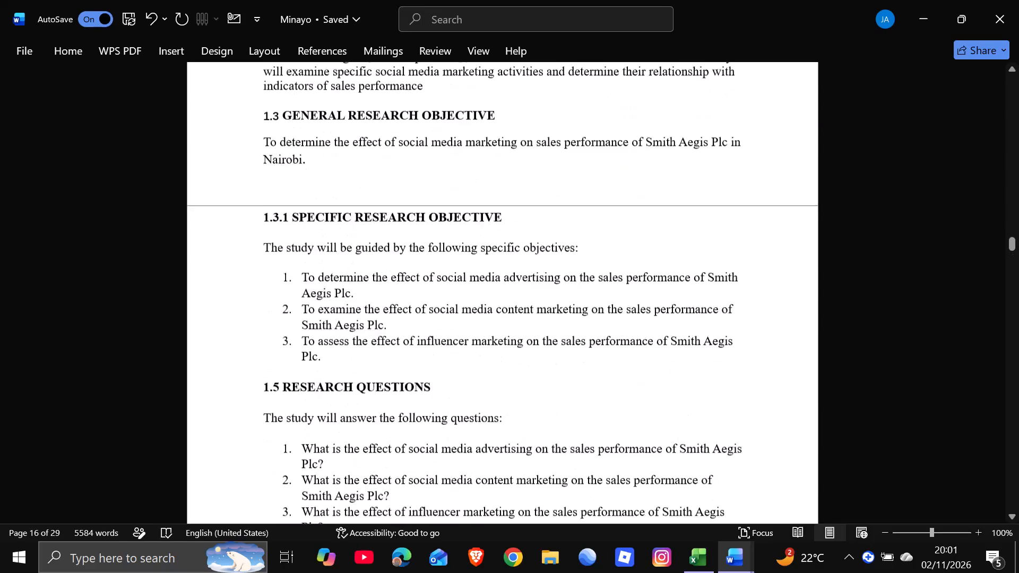
pyautogui.press('Up')
pyautogui.press('Up')
pyautogui.press('Up')
pyautogui.press('Up')
pyautogui.press('Up')
pyautogui.press('Up')
pyautogui.press('Up')
pyautogui.press('Up')
pyautogui.press('Up')
pyautogui.press('Up')
pyautogui.press('Up')
pyautogui.press('Up')
pyautogui.press('Up')
pyautogui.press('Up')
pyautogui.press('Up')
pyautogui.press('Up')
pyautogui.press('Up')
pyautogui.press('Up')
pyautogui.press('Up')
pyautogui.press('Up')
pyautogui.press('Up')
pyautogui.press('Up')
pyautogui.press('Up')
pyautogui.press('Up')
pyautogui.press('Up')
pyautogui.press('Up')
pyautogui.press('Up')
pyautogui.press('Up')
pyautogui.press('Up')
pyautogui.press('Up')
pyautogui.press('Up')
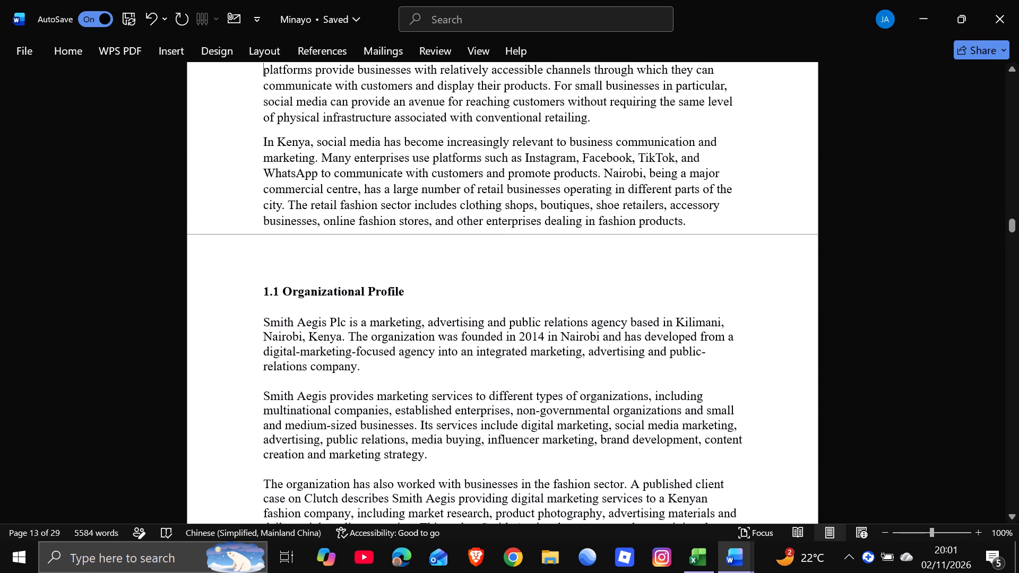
# Delete the blank space above the 1.1 Organizational Profile heading so it starts at the top of its page.
pyautogui.click(261, 293)
pyautogui.press('BackSpace')
pyautogui.press('BackSpace')
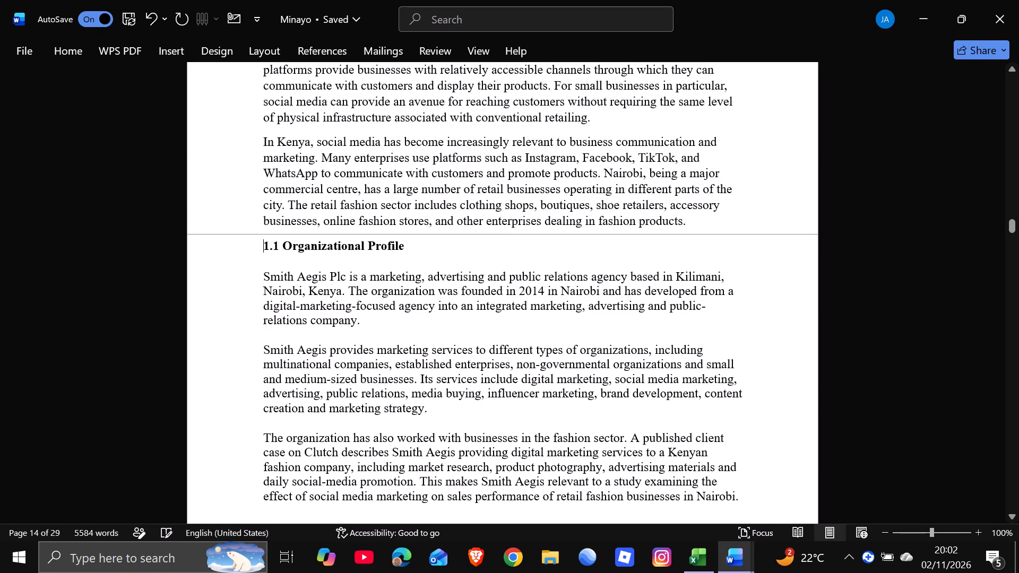
# Insert two blank lines above the 1.3.1 SPECIFIC RESEARCH OBJECTIVE heading to push it onto the page with its objectives list.
pyautogui.press('Down')
pyautogui.press('Down')
pyautogui.press('Down')
pyautogui.press('Down')
pyautogui.press('Down')
pyautogui.press('Down')
pyautogui.press('Down')
pyautogui.press('Down')
pyautogui.press('Down')
pyautogui.press('Down')
pyautogui.press('Down')
pyautogui.press('Down')
pyautogui.press('Down')
pyautogui.press('Down')
pyautogui.press('Down')
pyautogui.press('Down')
pyautogui.press('Down')
pyautogui.press('Down')
pyautogui.press('Down')
pyautogui.press('Down')
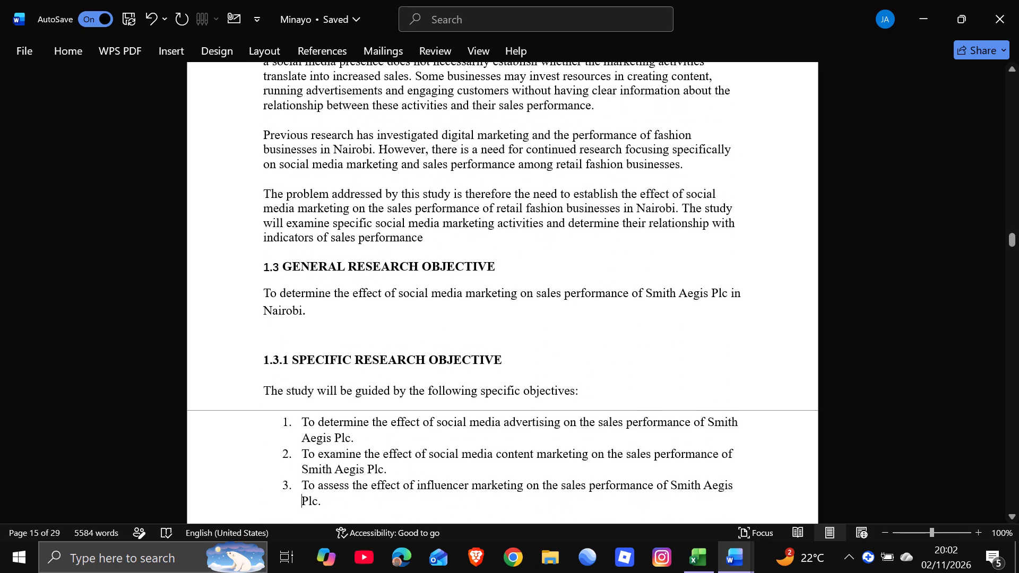
pyautogui.click(256, 362)
pyautogui.press('Return')
pyautogui.press('Return')
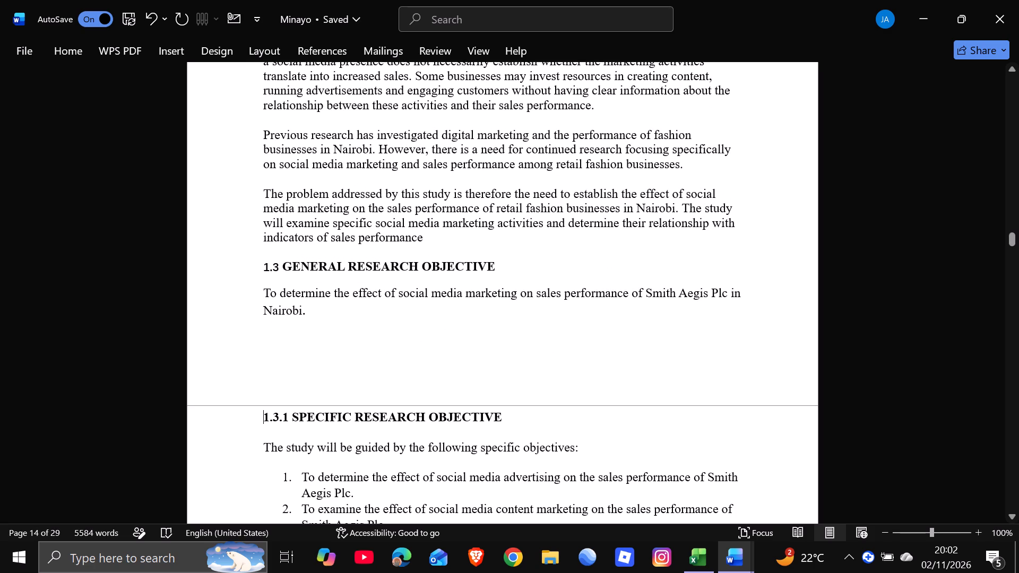
# Examine the spacing and page breaks of Chapter One from the 1.3.1 objectives heading down to section 1.7 Significance of the study.
pyautogui.press('Down')
pyautogui.press('Down')
pyautogui.press('Down')
pyautogui.press('Down')
pyautogui.press('Down')
pyautogui.press('Down')
pyautogui.press('Down')
pyautogui.press('Down')
pyautogui.press('Down')
pyautogui.press('Down')
pyautogui.press('Down')
pyautogui.press('Down')
pyautogui.press('Down')
pyautogui.press('Down')
pyautogui.press('Down')
pyautogui.press('Down')
pyautogui.press('Down')
pyautogui.press('Down')
pyautogui.press('Down')
pyautogui.press('Down')
pyautogui.press('Down')
pyautogui.press('Down')
pyautogui.press('Down')
pyautogui.press('Down')
pyautogui.press('Down')
pyautogui.press('Down')
pyautogui.press('Down')
pyautogui.press('Down')
pyautogui.press('Down')
pyautogui.press('Down')
pyautogui.press('Down')
pyautogui.press('Down')
pyautogui.press('Down')
pyautogui.press('Down')
pyautogui.press('Down')
pyautogui.press('Down')
pyautogui.press('Down')
pyautogui.press('Down')
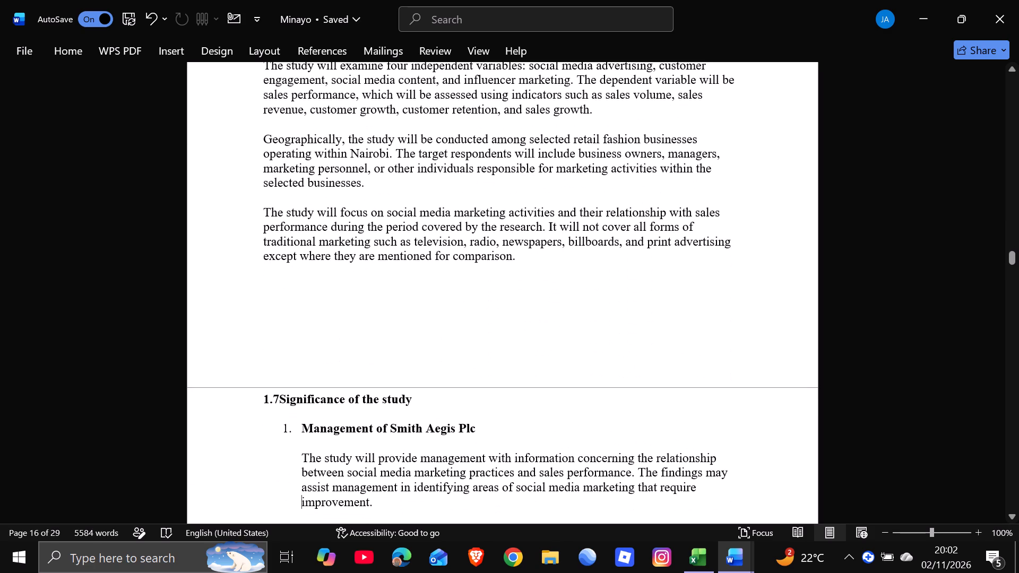
# Examine the layout of Chapter One backwards from section 1.7 to the CHAPTER ONE INTRODUCTION title.
pyautogui.press('Up')
pyautogui.press('Up')
pyautogui.press('Up')
pyautogui.press('Up')
pyautogui.press('Up')
pyautogui.press('Up')
pyautogui.press('Up')
pyautogui.press('Up')
pyautogui.press('Up')
pyautogui.press('Up')
pyautogui.press('Up')
pyautogui.press('Up')
pyautogui.press('Up')
pyautogui.press('Up')
pyautogui.press('Up')
pyautogui.press('Up')
pyautogui.press('Up')
pyautogui.press('Up')
pyautogui.press('Up')
pyautogui.press('Up')
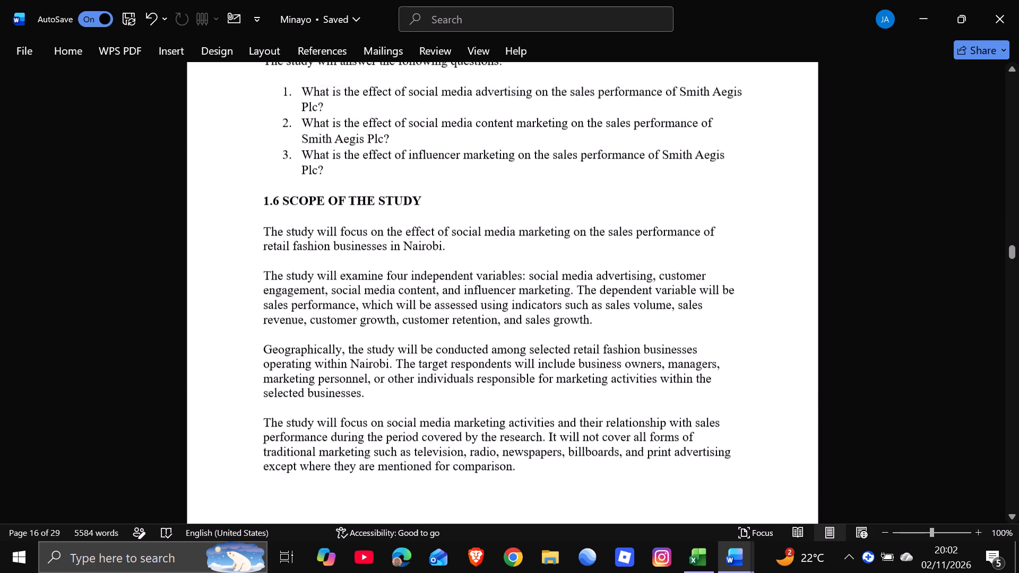
pyautogui.press('Up')
pyautogui.press('Up')
pyautogui.press('Up')
pyautogui.press('Up')
pyautogui.press('Up')
pyautogui.press('Up')
pyautogui.press('Up')
pyautogui.press('Up')
pyautogui.press('Up')
pyautogui.press('Up')
pyautogui.press('Up')
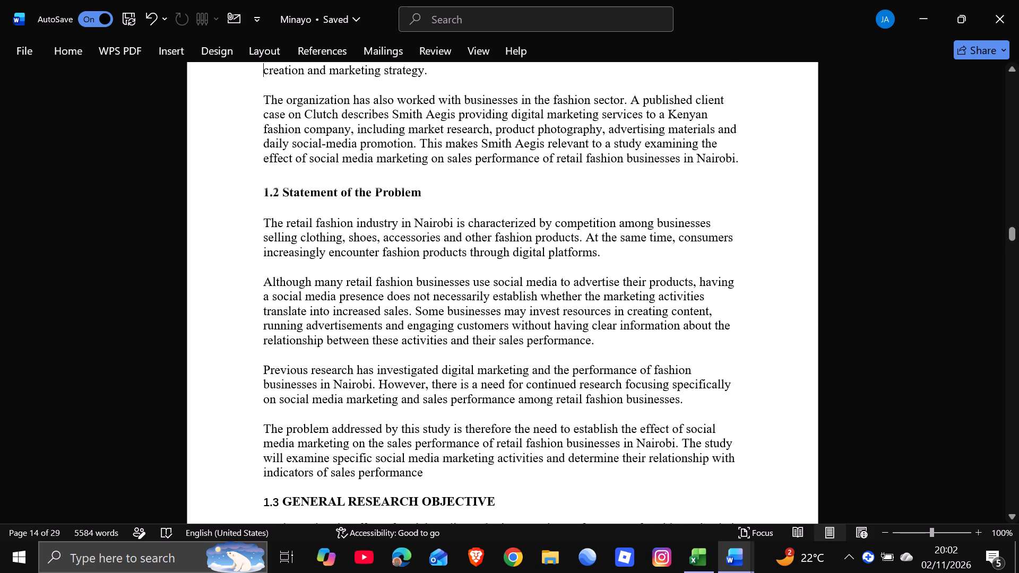
pyautogui.press('Up')
pyautogui.press('Up')
pyautogui.press('Up')
pyautogui.press('Up')
pyautogui.press('Up')
pyautogui.press('Up')
pyautogui.press('Up')
pyautogui.press('Up')
pyautogui.press('Up')
pyautogui.press('Up')
pyautogui.press('Up')
pyautogui.press('Up')
pyautogui.press('Up')
pyautogui.press('Up')
pyautogui.press('Up')
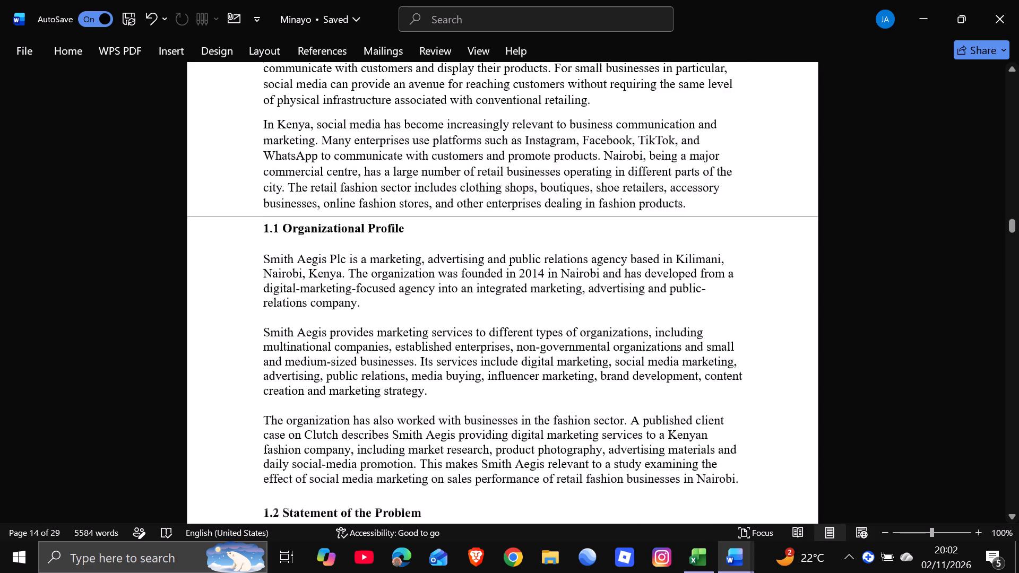
pyautogui.press('Up')
pyautogui.press('Up')
pyautogui.press('Up')
pyautogui.press('Up')
pyautogui.press('Up')
pyautogui.press('Up')
pyautogui.press('Up')
pyautogui.press('Up')
pyautogui.press('Up')
pyautogui.press('Up')
pyautogui.press('Up')
pyautogui.press('Up')
pyautogui.press('Up')
pyautogui.press('Up')
pyautogui.press('Up')
pyautogui.press('Up')
pyautogui.press('Up')
pyautogui.press('Up')
pyautogui.press('Up')
pyautogui.press('Up')
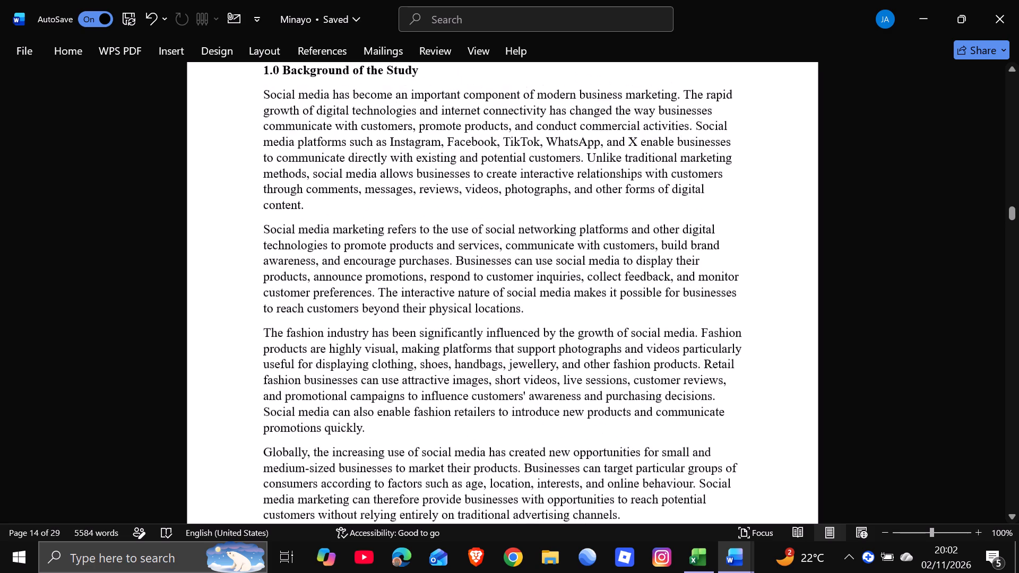
pyautogui.press('Up')
pyautogui.press('Up')
pyautogui.press('Up')
pyautogui.press('Up')
pyautogui.press('Up')
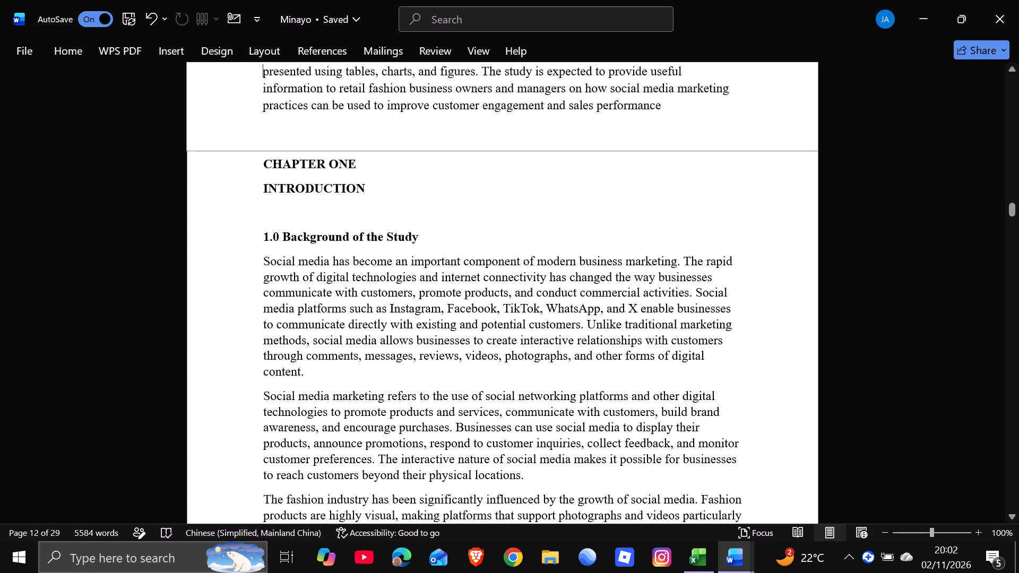
# Delete the blank line between the INTRODUCTION title and the 1.0 Background of the Study heading.
pyautogui.click(259, 238)
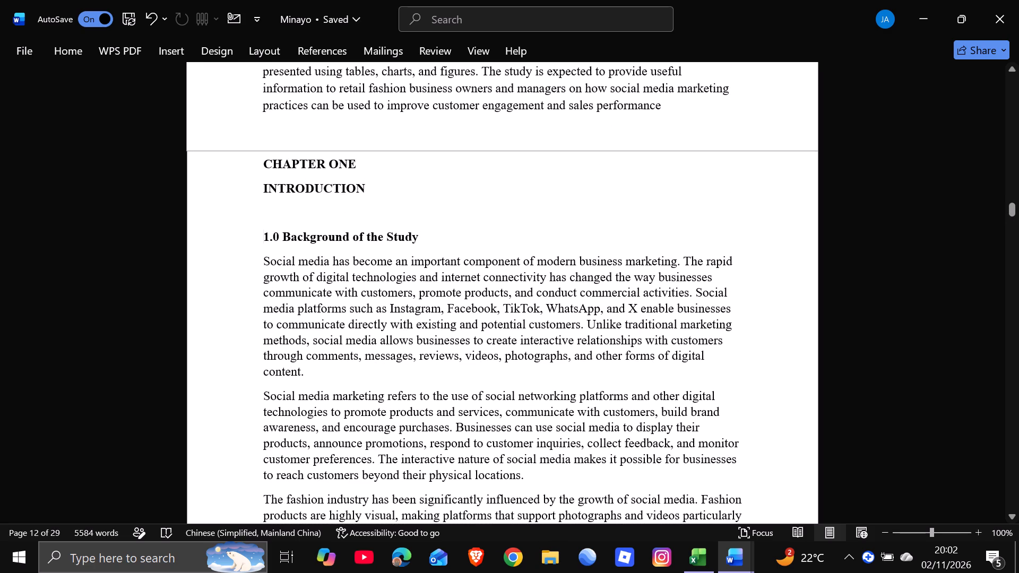
pyautogui.press('BackSpace')
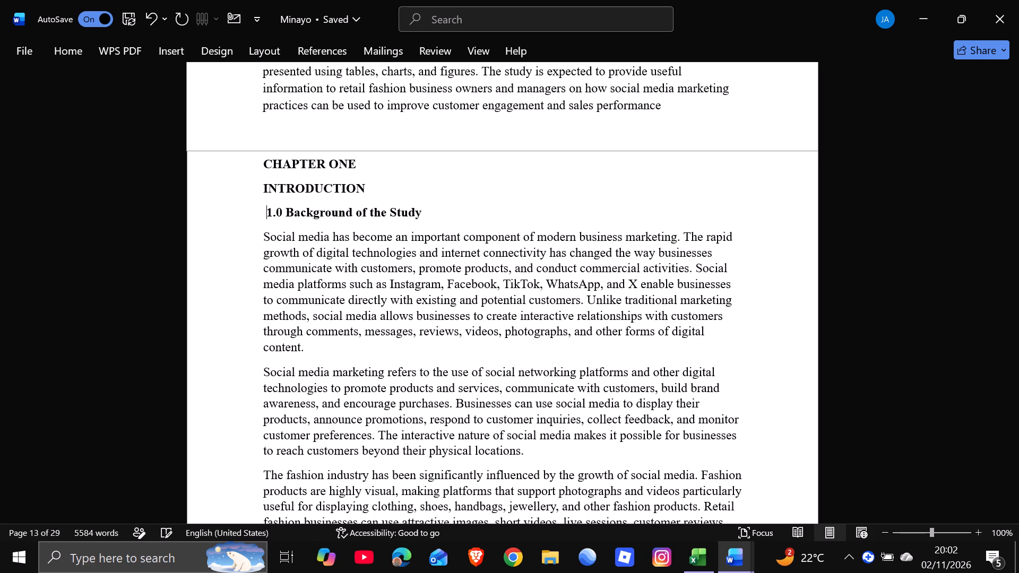
# Examine the front matter backwards from the Chapter One title through the abstract and operational definitions to the abbreviations page.
pyautogui.press('Up')
pyautogui.press('Up')
pyautogui.press('Up')
pyautogui.press('Up')
pyautogui.press('Up')
pyautogui.press('Up')
pyautogui.press('Up')
pyautogui.press('Up')
pyautogui.press('Up')
pyautogui.press('Up')
pyautogui.press('Up')
pyautogui.press('Up')
pyautogui.press('Up')
pyautogui.press('Up')
pyautogui.press('Up')
pyautogui.press('Up')
pyautogui.press('Up')
pyautogui.press('Up')
pyautogui.press('Up')
pyautogui.press('Up')
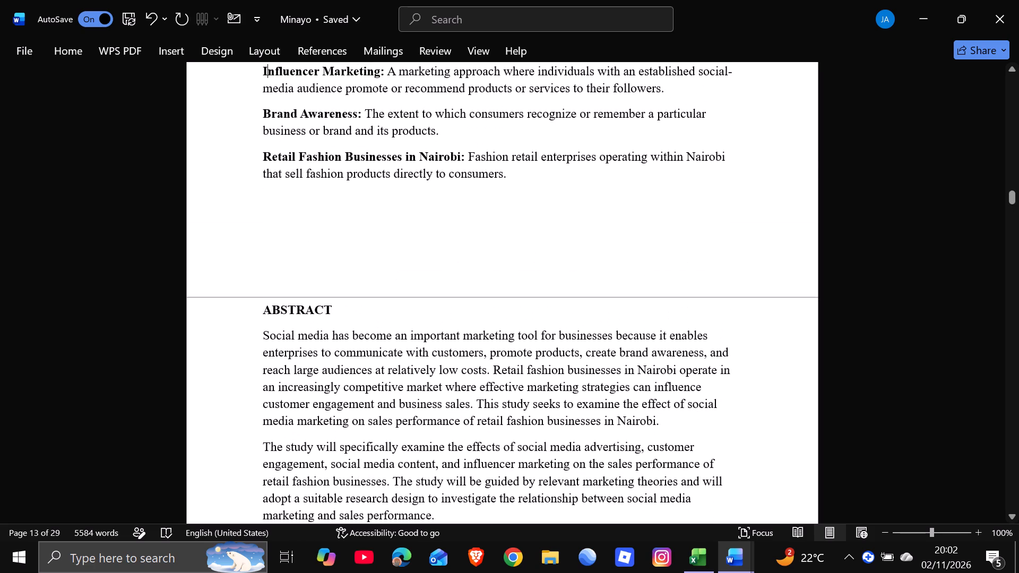
pyautogui.press('Up')
pyautogui.press('Up')
pyautogui.press('Up')
pyautogui.press('Up')
pyautogui.press('Up')
pyautogui.press('Up')
pyautogui.press('Up')
pyautogui.press('Up')
pyautogui.press('Up')
pyautogui.press('Up')
pyautogui.press('Up')
pyautogui.press('Up')
pyautogui.press('Up')
pyautogui.press('Up')
pyautogui.press('Up')
pyautogui.press('Up')
pyautogui.press('Up')
pyautogui.press('Up')
pyautogui.press('Up')
pyautogui.press('Up')
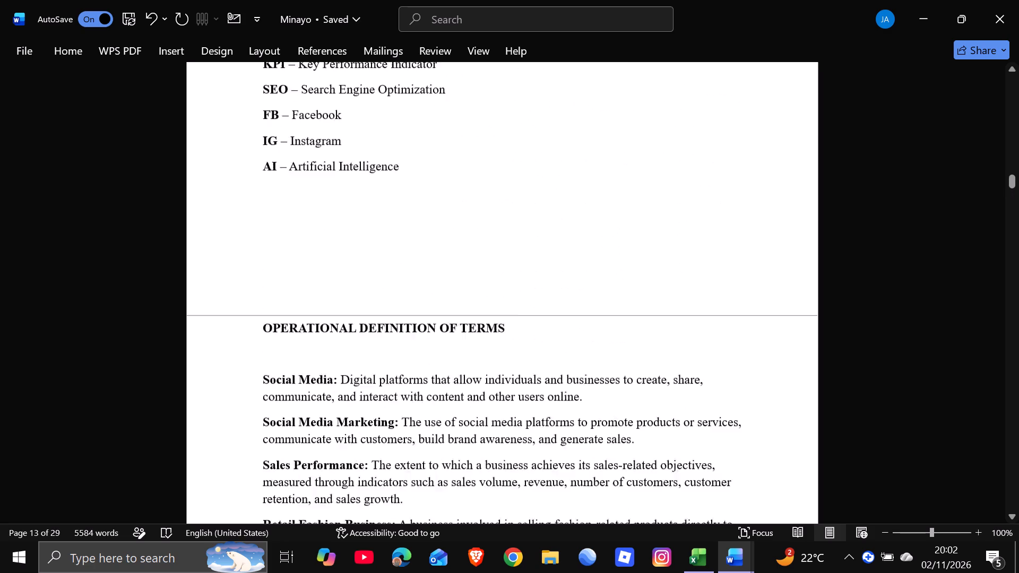
pyautogui.press('Up')
pyautogui.press('Up')
pyautogui.press('Up')
pyautogui.press('Up')
pyautogui.press('Up')
pyautogui.press('Up')
pyautogui.press('Up')
pyautogui.press('Up')
pyautogui.press('Up')
pyautogui.press('Up')
pyautogui.press('Up')
pyautogui.press('Up')
pyautogui.press('Up')
pyautogui.press('Up')
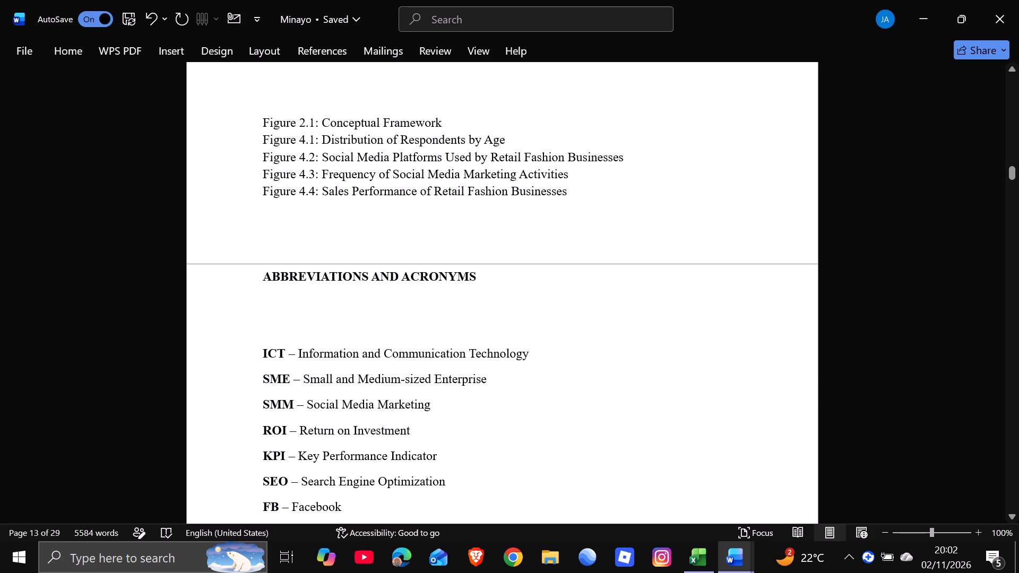
# Delete the two blank lines between the ABBREVIATIONS AND ACRONYMS heading and the ICT entry.
pyautogui.click(256, 352)
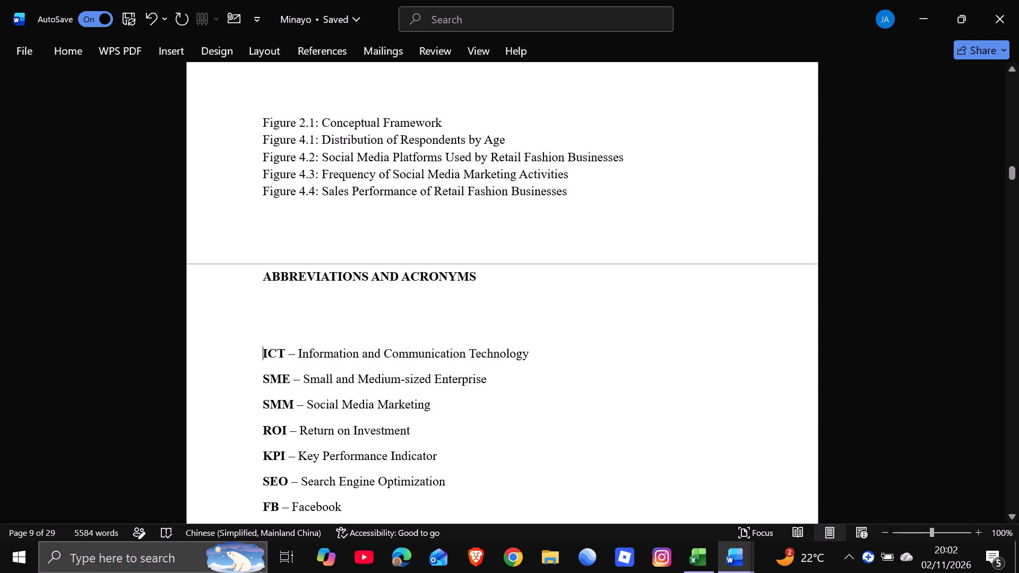
pyautogui.press('BackSpace')
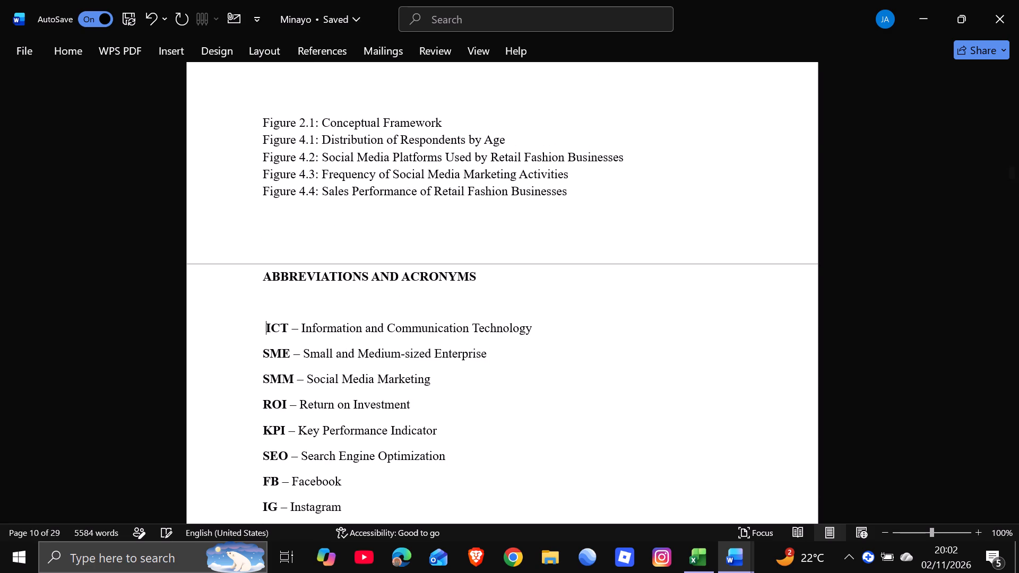
pyautogui.press('BackSpace')
pyautogui.press('BackSpace')
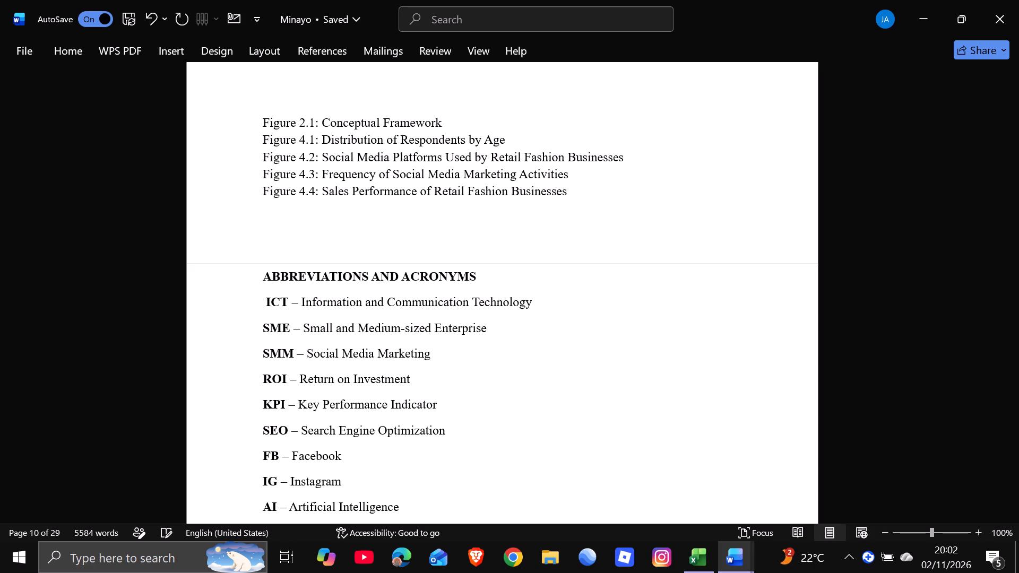
# Delete the blank line between the OPERATIONAL DEFINITION OF TERMS heading and the Social Media definition.
pyautogui.press('Down')
pyautogui.press('Down')
pyautogui.press('Down')
pyautogui.press('Down')
pyautogui.press('Down')
pyautogui.press('Down')
pyautogui.press('Down')
pyautogui.press('Down')
pyautogui.press('Down')
pyautogui.press('Down')
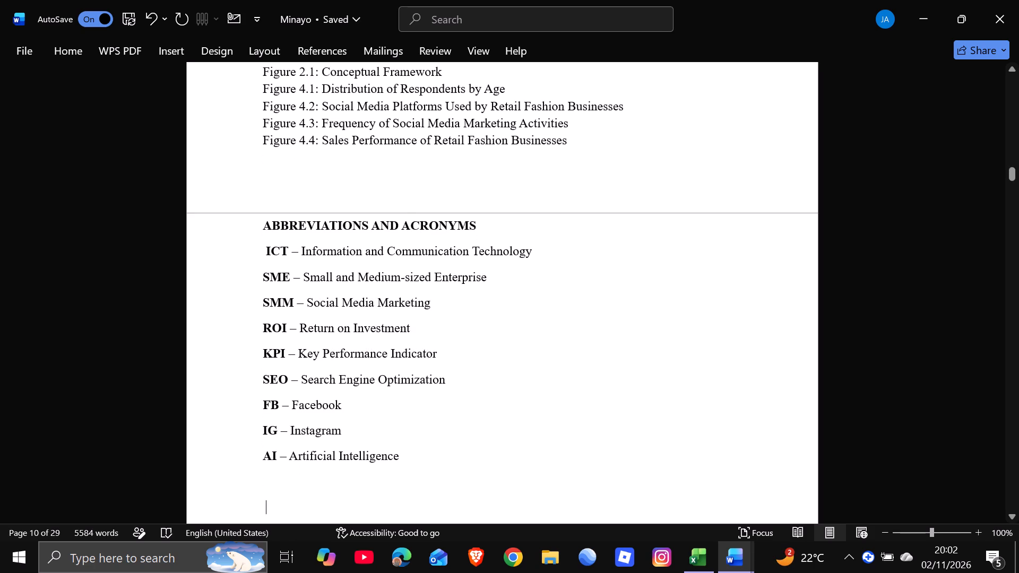
pyautogui.press('Down')
pyautogui.press('Down')
pyautogui.press('Down')
pyautogui.press('Down')
pyautogui.press('Down')
pyautogui.press('Down')
pyautogui.press('Down')
pyautogui.press('Down')
pyautogui.press('Down')
pyautogui.press('Down')
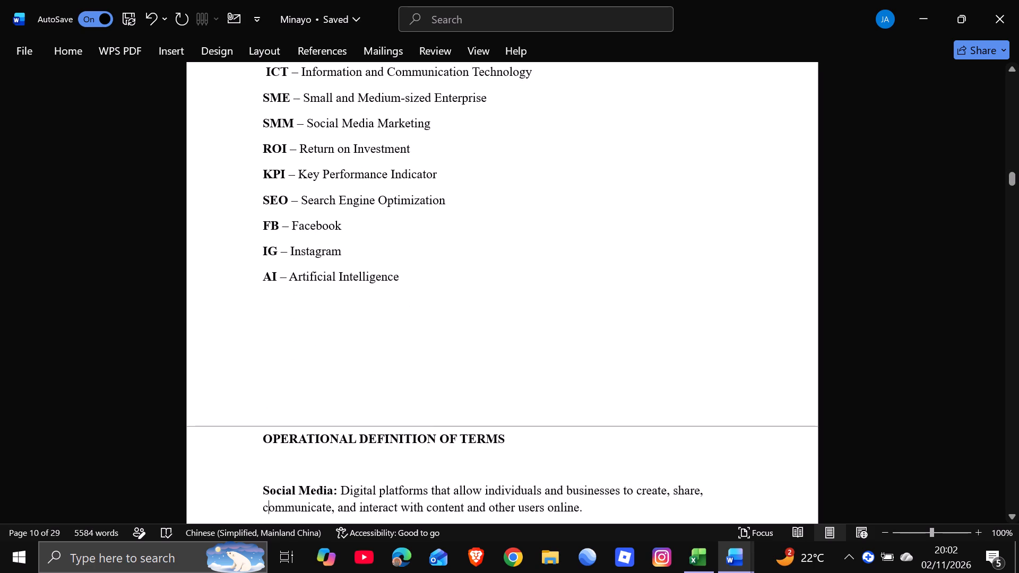
pyautogui.press('Down')
pyautogui.press('Down')
pyautogui.press('Down')
pyautogui.press('Down')
pyautogui.press('Down')
pyautogui.press('Down')
pyautogui.press('Down')
pyautogui.press('Down')
pyautogui.press('Down')
pyautogui.press('Down')
pyautogui.press('Down')
pyautogui.press('Down')
pyautogui.press('Down')
pyautogui.press('Up')
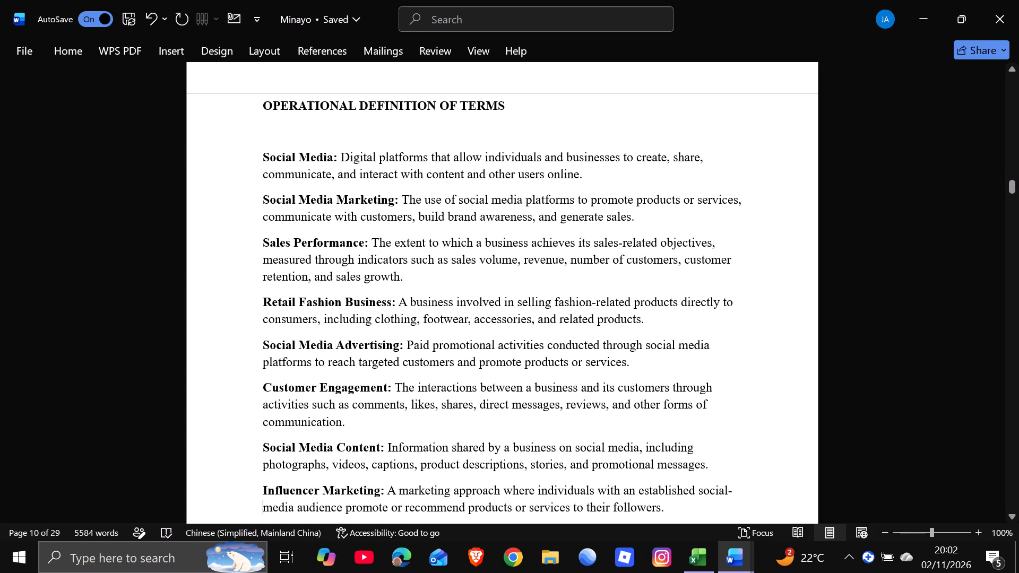
pyautogui.click(256, 154)
pyautogui.press('BackSpace')
# Examine the spacing of the remaining operational definitions down to the start of the ABSTRACT page.
pyautogui.press('Down')
pyautogui.press('Down')
pyautogui.press('Down')
pyautogui.press('Down')
pyautogui.press('Down')
pyautogui.press('Down')
pyautogui.press('Down')
pyautogui.press('Down')
pyautogui.press('Down')
pyautogui.press('Down')
pyautogui.press('Down')
pyautogui.press('Down')
pyautogui.press('Down')
pyautogui.press('Down')
pyautogui.press('Down')
pyautogui.press('Down')
pyautogui.press('Down')
pyautogui.press('Down')
pyautogui.press('Down')
pyautogui.press('Down')
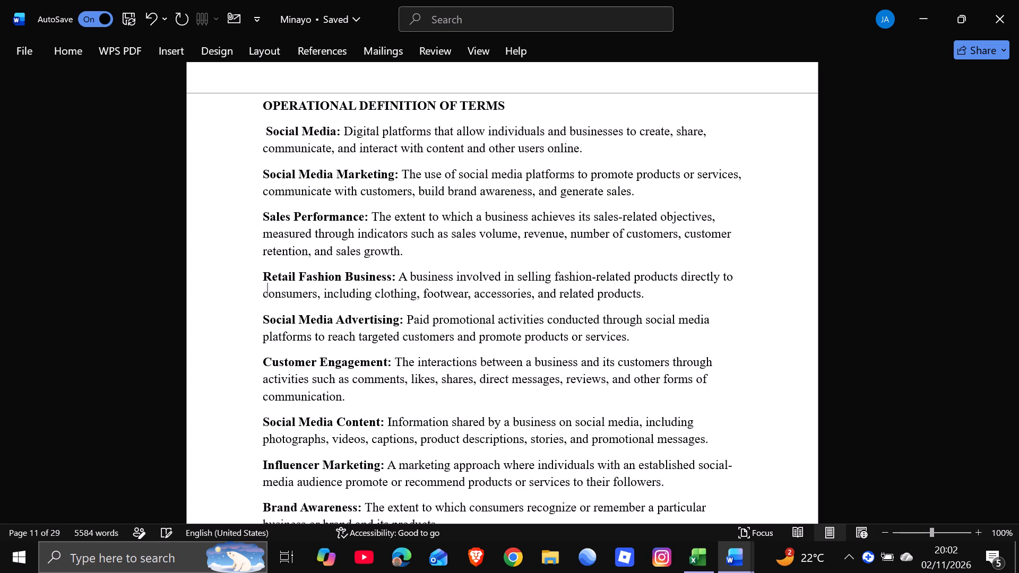
pyautogui.press('Down')
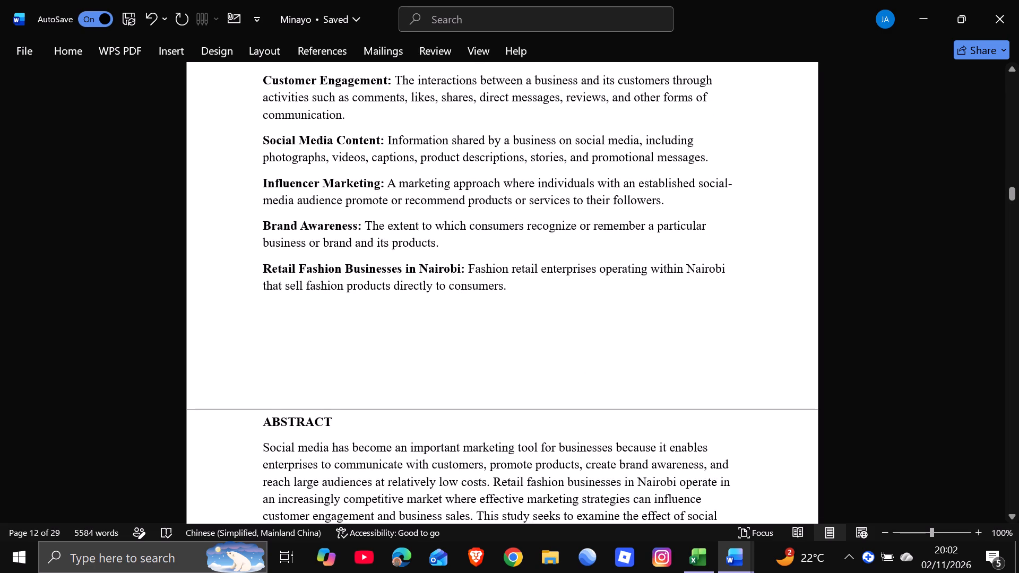
# Delete the two blank lines below the LIST OF FIGURE heading and the stray space before the Figure 2.1 entry.
pyautogui.press('Up')
pyautogui.press('Up')
pyautogui.press('Up')
pyautogui.press('Up')
pyautogui.press('Up')
pyautogui.press('Up')
pyautogui.press('Up')
pyautogui.press('Up')
pyautogui.press('Up')
pyautogui.press('Up')
pyautogui.press('Up')
pyautogui.press('Up')
pyautogui.press('Up')
pyautogui.press('Up')
pyautogui.press('Up')
pyautogui.press('Up')
pyautogui.press('Up')
pyautogui.press('Up')
pyautogui.press('Up')
pyautogui.press('Up')
pyautogui.press('Up')
pyautogui.press('Up')
pyautogui.press('Up')
pyautogui.press('Up')
pyautogui.press('Up')
pyautogui.press('Up')
pyautogui.press('Up')
pyautogui.press('Up')
pyautogui.press('Up')
pyautogui.press('Up')
pyautogui.press('Up')
pyautogui.press('Up')
pyautogui.press('Up')
pyautogui.press('Up')
pyautogui.press('Up')
pyautogui.press('Up')
pyautogui.press('Up')
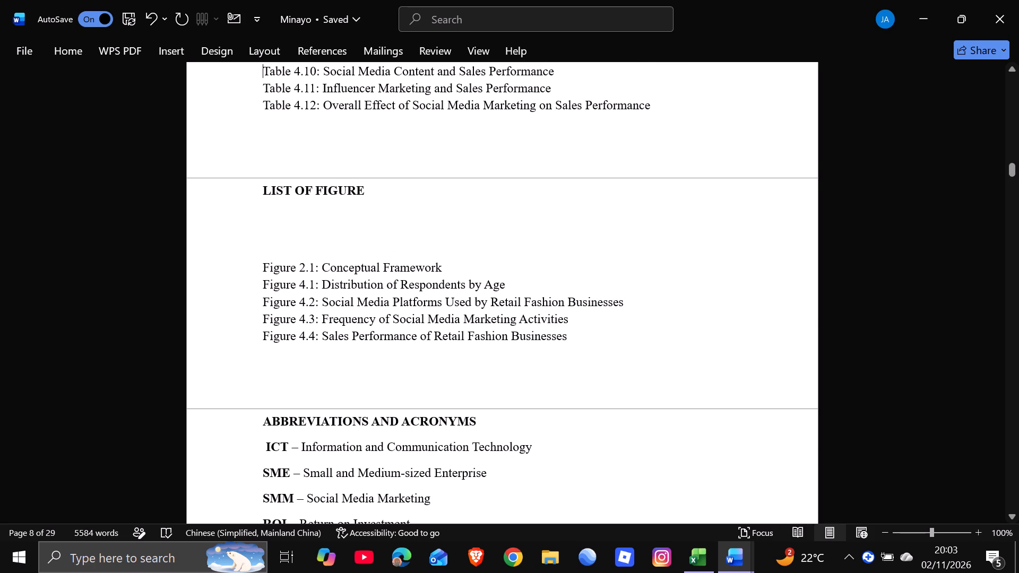
pyautogui.click(258, 266)
pyautogui.press('BackSpace')
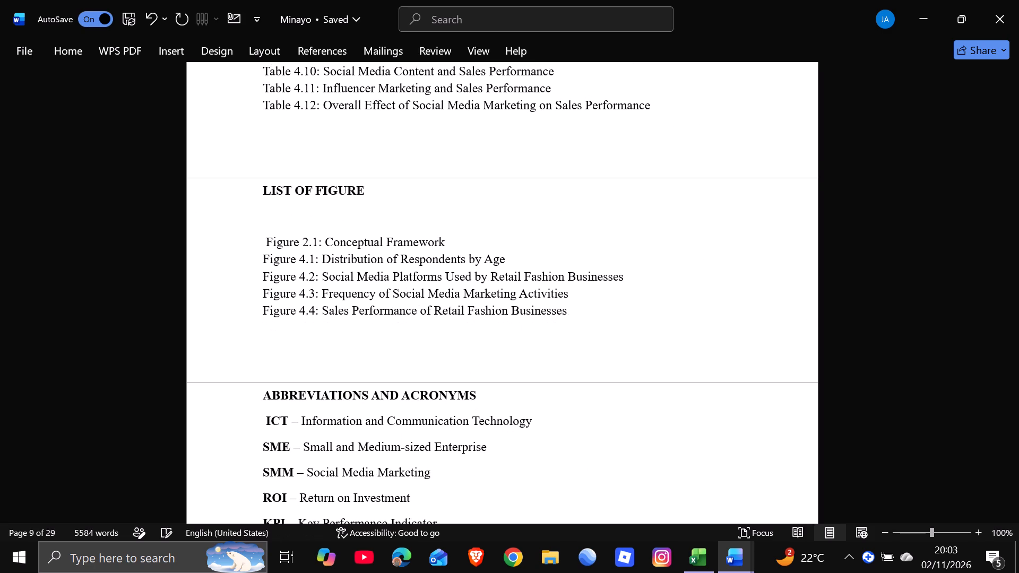
pyautogui.press('BackSpace')
pyautogui.press('BackSpace')
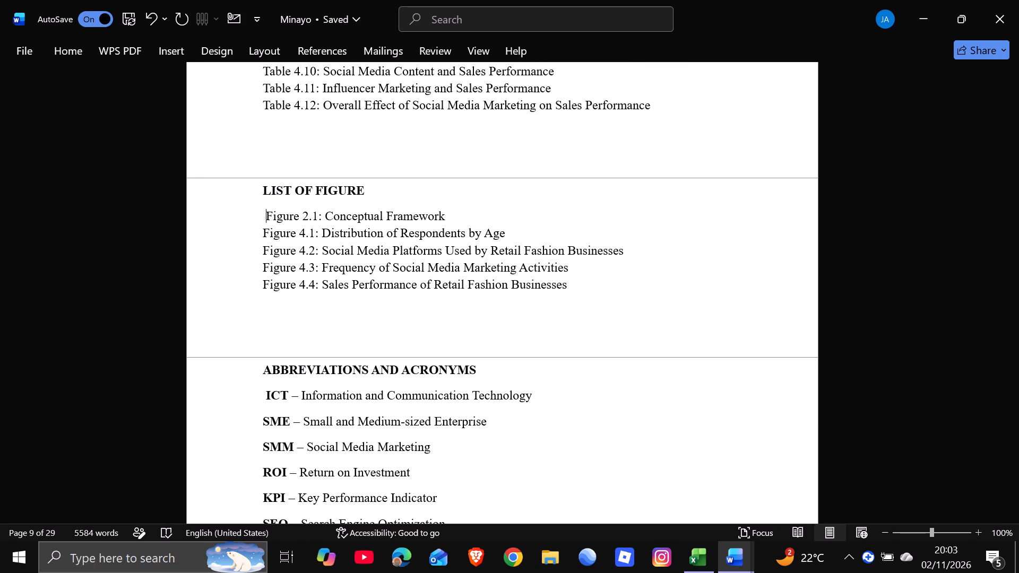
pyautogui.press('BackSpace')
pyautogui.press('BackSpace')
pyautogui.press('Return')
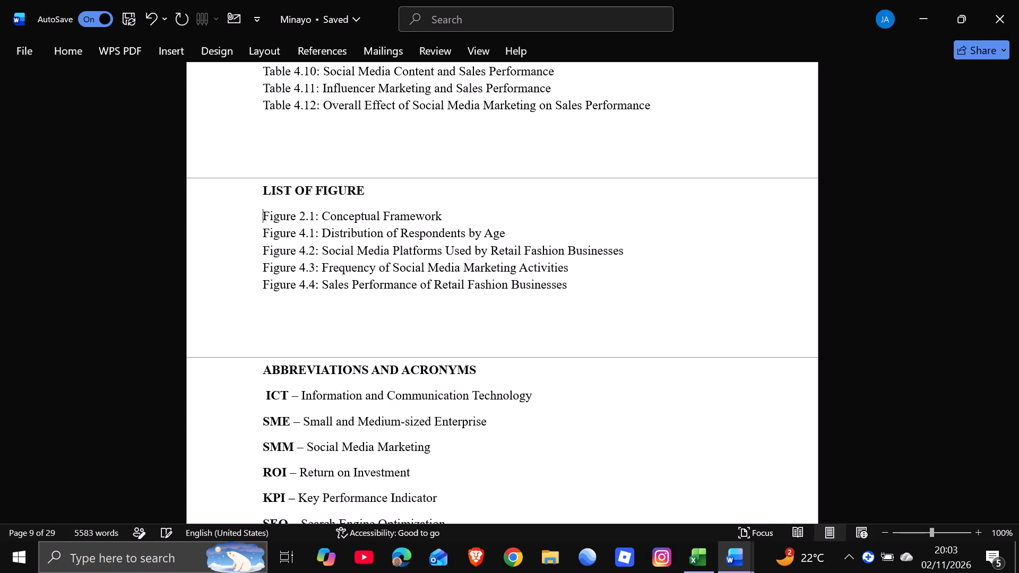
# Examine the front matter layout from the LIST OF FIGURE page back through the table of content, acknowledgement, dedication and declaration to the title page.
pyautogui.press('Up')
pyautogui.press('Up')
pyautogui.press('Up')
pyautogui.press('Up')
pyautogui.press('Up')
pyautogui.press('Up')
pyautogui.press('Up')
pyautogui.press('Up')
pyautogui.press('Up')
pyautogui.press('Up')
pyautogui.press('Up')
pyautogui.press('Up')
pyautogui.press('Up')
pyautogui.press('Up')
pyautogui.press('Up')
pyautogui.press('Up')
pyautogui.press('Up')
pyautogui.press('Up')
pyautogui.press('Up')
pyautogui.press('Up')
pyautogui.press('Up')
pyautogui.press('Up')
pyautogui.press('Up')
pyautogui.press('Up')
pyautogui.press('Up')
pyautogui.press('Up')
pyautogui.press('Up')
pyautogui.press('Up')
pyautogui.press('Up')
pyautogui.press('Up')
pyautogui.press('Up')
pyautogui.press('Up')
pyautogui.press('Up')
pyautogui.press('Up')
pyautogui.press('Up')
pyautogui.press('Up')
pyautogui.press('Up')
pyautogui.press('Up')
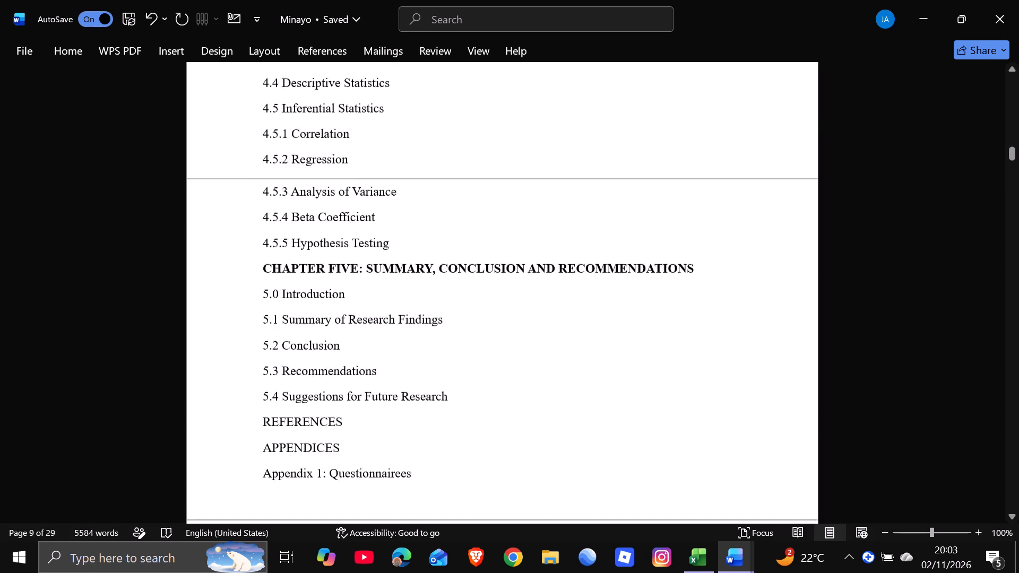
pyautogui.press('Up')
pyautogui.press('Up')
pyautogui.press('Up')
pyautogui.press('Up')
pyautogui.press('Up')
pyautogui.press('Up')
pyautogui.press('Up')
pyautogui.press('Up')
pyautogui.press('Up')
pyautogui.press('Up')
pyautogui.press('Up')
pyautogui.press('Up')
pyautogui.press('Up')
pyautogui.press('Up')
pyautogui.press('Up')
pyautogui.press('Up')
pyautogui.press('Up')
pyautogui.press('Up')
pyautogui.press('Up')
pyautogui.press('Up')
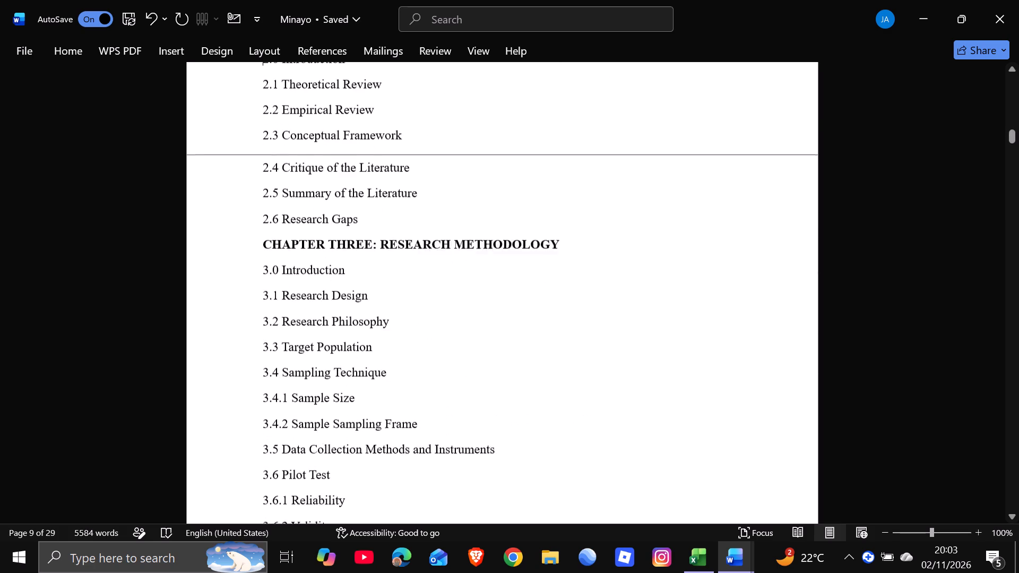
pyautogui.press('Up')
pyautogui.press('Up')
pyautogui.press('Up')
pyautogui.press('Up')
pyautogui.press('Up')
pyautogui.press('Up')
pyautogui.press('Up')
pyautogui.press('Up')
pyautogui.press('Up')
pyautogui.press('Up')
pyautogui.press('Up')
pyautogui.press('Up')
pyautogui.press('Up')
pyautogui.press('Up')
pyautogui.press('Up')
pyautogui.press('Up')
pyautogui.press('Up')
pyautogui.press('Up')
pyautogui.press('Up')
pyautogui.press('Up')
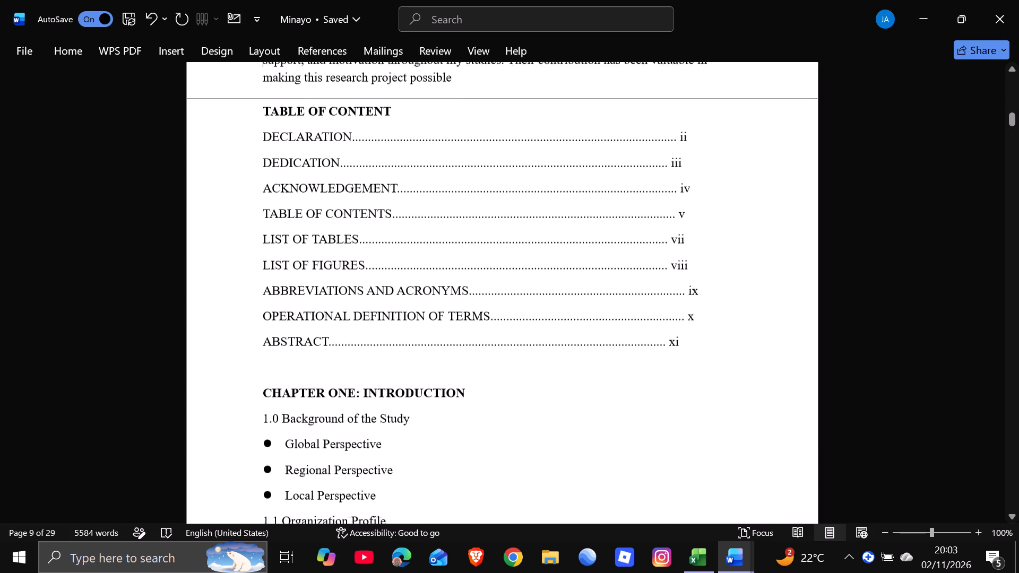
pyautogui.press('Up')
pyautogui.press('Up')
pyautogui.press('Up')
pyautogui.press('Up')
pyautogui.press('Up')
pyautogui.press('Up')
pyautogui.press('Up')
pyautogui.press('Up')
pyautogui.press('Up')
pyautogui.press('Up')
pyautogui.press('Up')
pyautogui.press('Up')
pyautogui.press('Up')
pyautogui.press('Up')
pyautogui.press('Up')
pyautogui.press('Up')
pyautogui.press('Up')
pyautogui.press('Up')
pyautogui.press('Up')
pyautogui.press('Up')
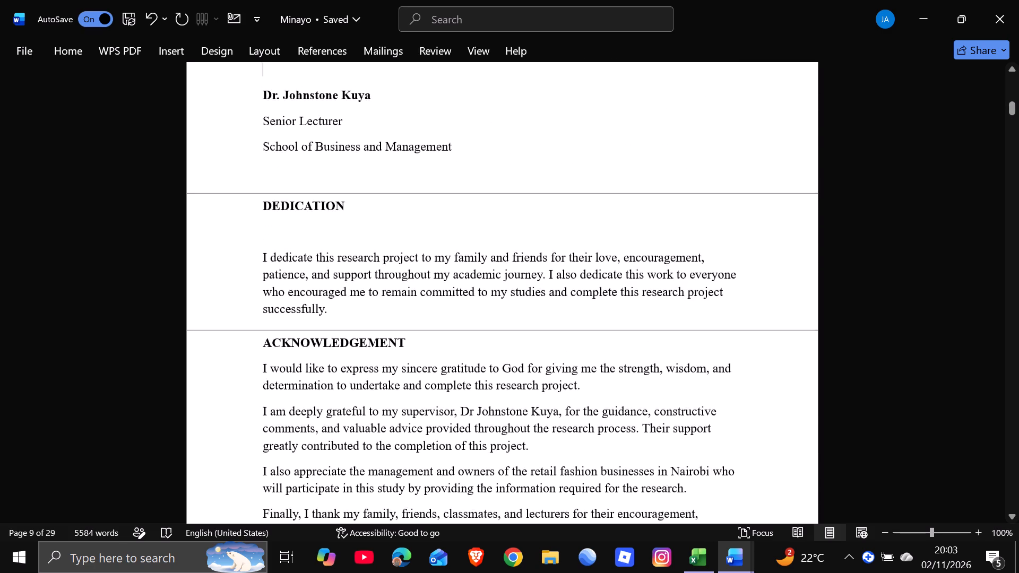
pyautogui.press('Up')
pyautogui.press('Up')
pyautogui.press('Up')
pyautogui.press('Up')
pyautogui.press('Up')
pyautogui.press('Up')
pyautogui.press('Up')
pyautogui.press('Up')
pyautogui.press('Up')
pyautogui.press('Up')
pyautogui.press('Up')
pyautogui.press('Up')
pyautogui.press('Up')
pyautogui.press('Up')
pyautogui.press('Up')
pyautogui.press('Up')
pyautogui.press('Up')
pyautogui.press('Up')
pyautogui.press('Up')
pyautogui.press('Up')
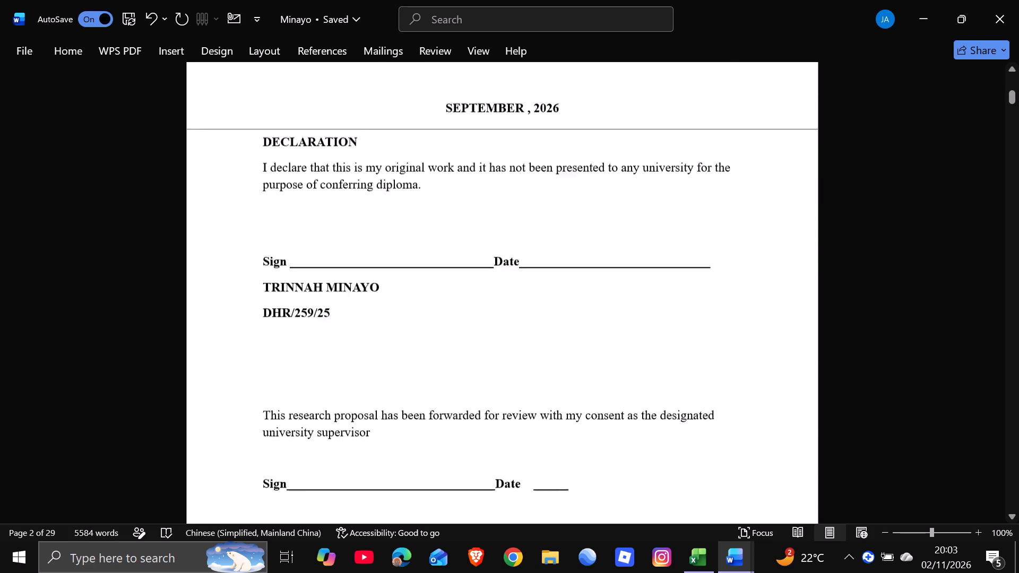
pyautogui.press('Up')
pyautogui.press('Up')
pyautogui.press('Up')
pyautogui.press('Up')
pyautogui.press('Up')
pyautogui.press('Up')
pyautogui.press('Up')
pyautogui.press('Up')
pyautogui.press('Up')
pyautogui.press('Up')
pyautogui.press('Up')
pyautogui.press('Up')
pyautogui.press('Up')
pyautogui.press('Up')
pyautogui.press('Up')
pyautogui.press('Up')
pyautogui.press('Up')
pyautogui.press('Up')
pyautogui.press('Up')
pyautogui.press('Up')
pyautogui.press('Up')
pyautogui.press('Up')
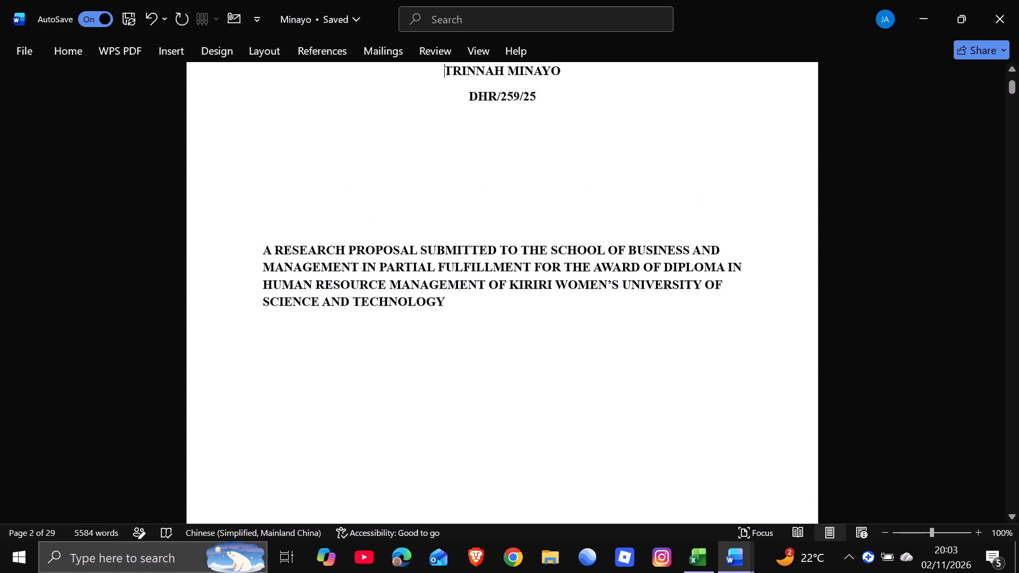
pyautogui.press('Up')
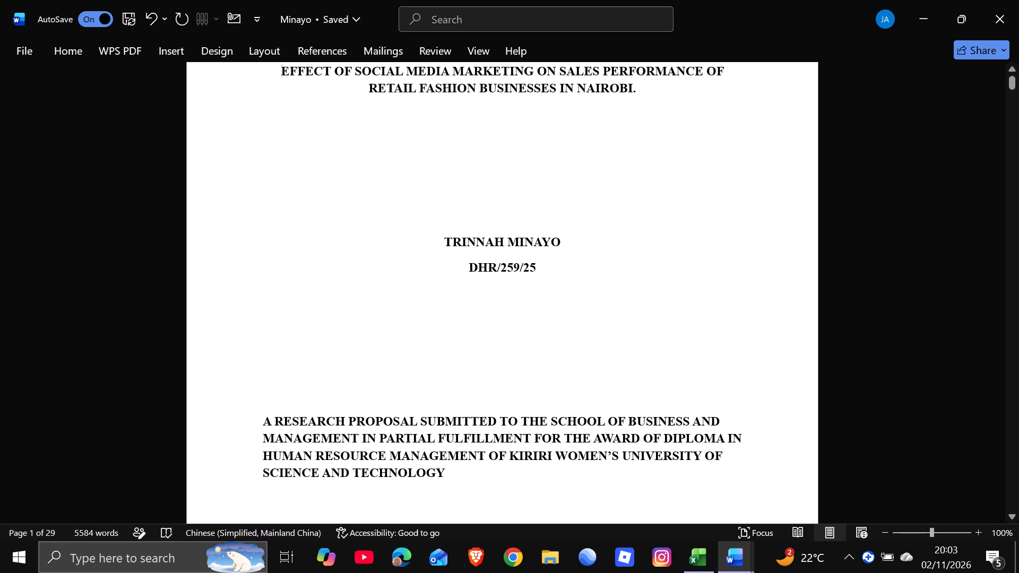
# Examine the layout and spacing of the title page and the DECLARATION page, including the sign and date lines.
pyautogui.press('Up')
pyautogui.press('Up')
pyautogui.press('Up')
pyautogui.press('Down')
pyautogui.press('Down')
pyautogui.press('Down')
pyautogui.press('Down')
pyautogui.press('Down')
pyautogui.press('Down')
pyautogui.press('Down')
pyautogui.press('Down')
pyautogui.press('Down')
pyautogui.press('Down')
pyautogui.press('Down')
pyautogui.press('Down')
pyautogui.press('Down')
pyautogui.press('Down')
pyautogui.press('Down')
pyautogui.press('Down')
pyautogui.press('Down')
pyautogui.press('Down')
pyautogui.press('Down')
pyautogui.press('Down')
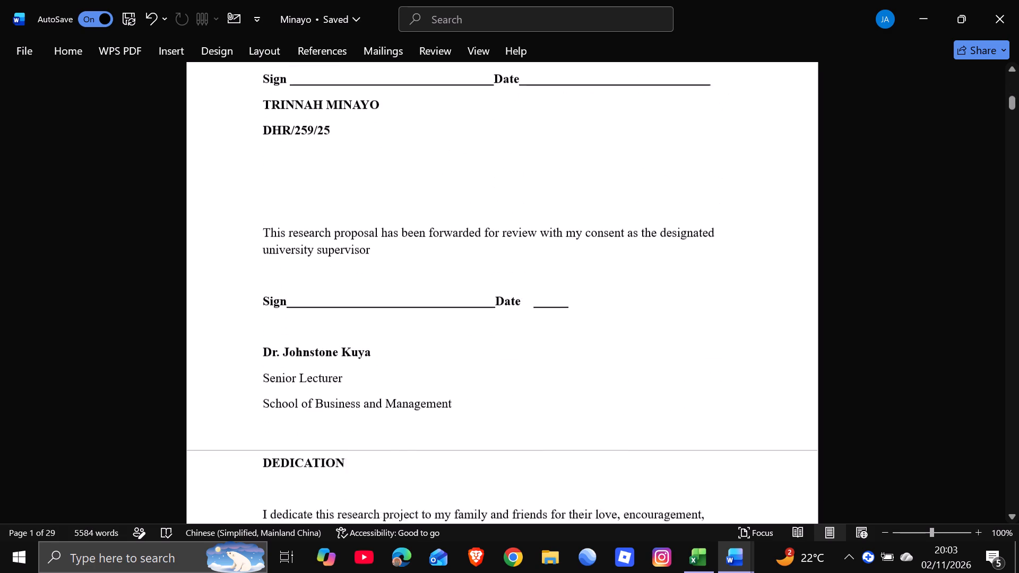
pyautogui.press('Up')
pyautogui.press('Up')
pyautogui.press('Up')
pyautogui.press('Up')
pyautogui.press('Up')
pyautogui.press('Up')
pyautogui.press('Up')
pyautogui.press('Up')
pyautogui.press('Up')
pyautogui.press('Up')
pyautogui.press('Up')
pyautogui.press('Up')
pyautogui.press('Up')
pyautogui.press('Up')
pyautogui.press('Up')
pyautogui.press('Up')
pyautogui.press('Up')
pyautogui.press('Up')
pyautogui.press('Up')
pyautogui.press('Up')
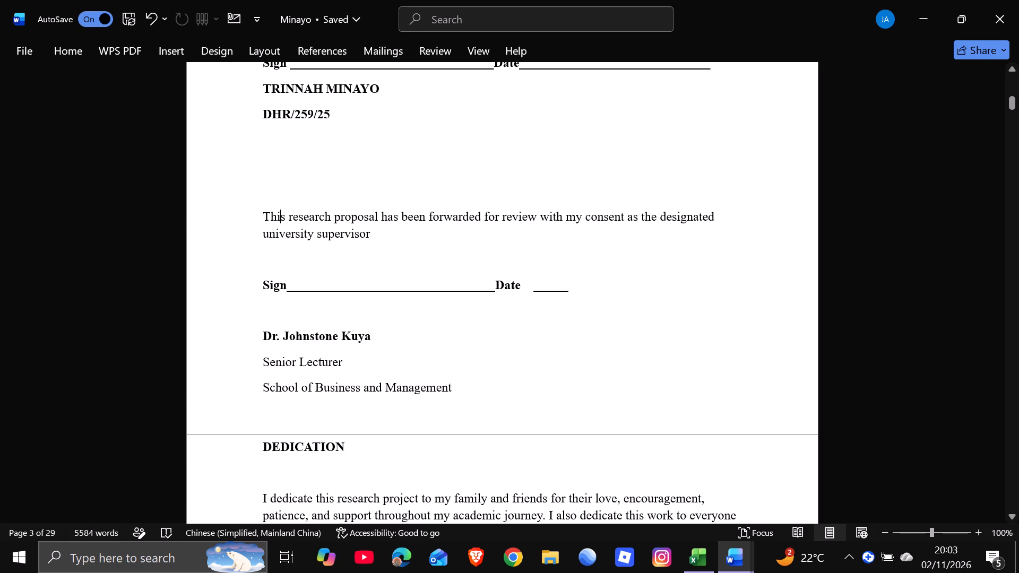
pyautogui.press('Up')
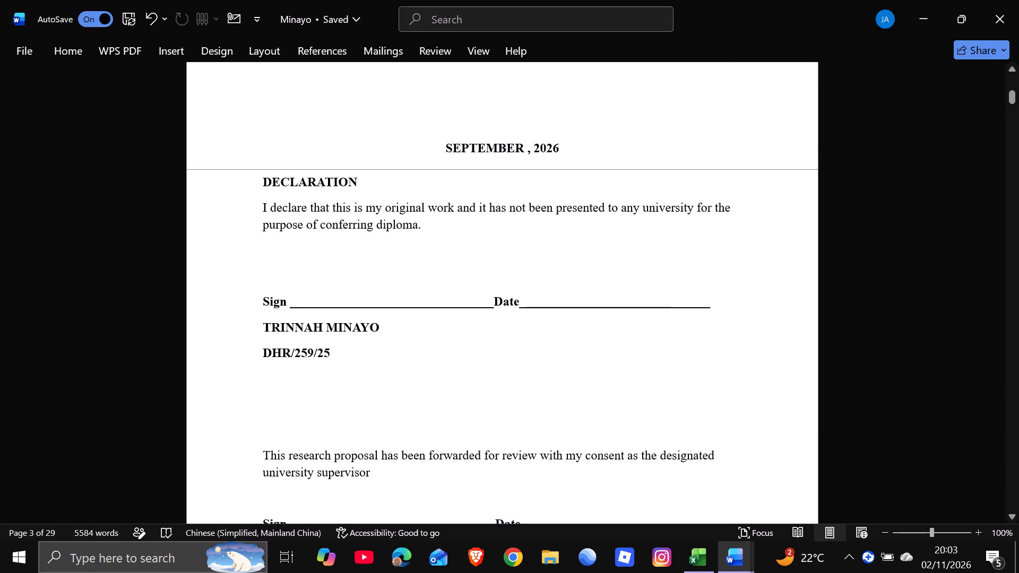
# Examine the front matter from the DECLARATION page through the dedication, table of content and abbreviations to the OPERATIONAL DEFINITION OF TERMS.
pyautogui.press('Down')
pyautogui.press('Down')
pyautogui.press('Down')
pyautogui.press('Down')
pyautogui.press('Down')
pyautogui.press('Down')
pyautogui.press('Down')
pyautogui.press('Down')
pyautogui.press('Down')
pyautogui.press('Down')
pyautogui.press('Down')
pyautogui.press('Down')
pyautogui.press('Down')
pyautogui.press('Down')
pyautogui.press('Down')
pyautogui.press('Down')
pyautogui.press('Down')
pyautogui.press('Down')
pyautogui.press('Down')
pyautogui.press('Down')
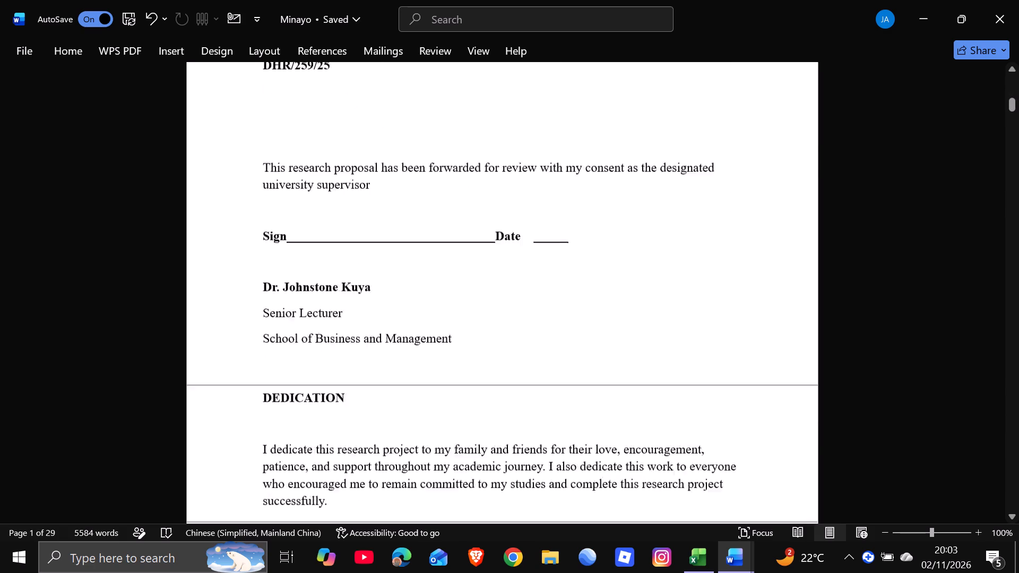
pyautogui.press('Down')
pyautogui.press('Down')
pyautogui.press('Down')
pyautogui.press('Down')
pyautogui.press('Down')
pyautogui.press('Down')
pyautogui.press('Down')
pyautogui.press('Down')
pyautogui.press('Down')
pyautogui.press('Down')
pyautogui.press('Down')
pyautogui.press('Down')
pyautogui.press('Down')
pyautogui.press('Down')
pyautogui.press('Down')
pyautogui.press('Down')
pyautogui.press('Down')
pyautogui.press('Down')
pyautogui.press('Down')
pyautogui.press('Down')
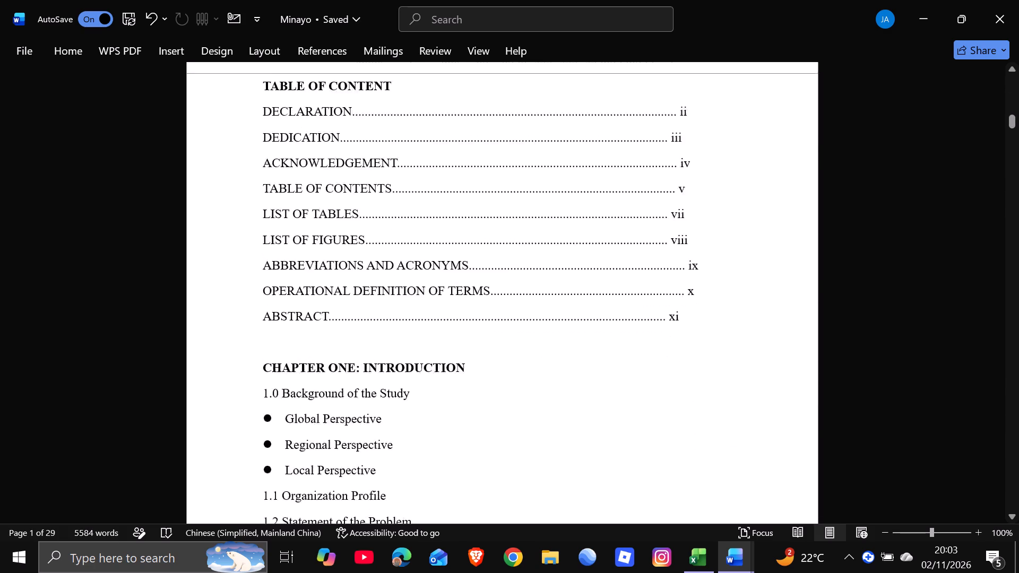
pyautogui.press('Down')
pyautogui.press('Down')
pyautogui.press('Down')
pyautogui.press('Down')
pyautogui.press('Down')
pyautogui.press('Down')
pyautogui.press('Down')
pyautogui.press('Down')
pyautogui.press('Down')
pyautogui.press('Down')
pyautogui.press('Down')
pyautogui.press('Down')
pyautogui.press('Down')
pyautogui.press('Down')
pyautogui.press('Down')
pyautogui.press('Down')
pyautogui.press('Down')
pyautogui.press('Down')
pyautogui.press('Down')
pyautogui.press('Down')
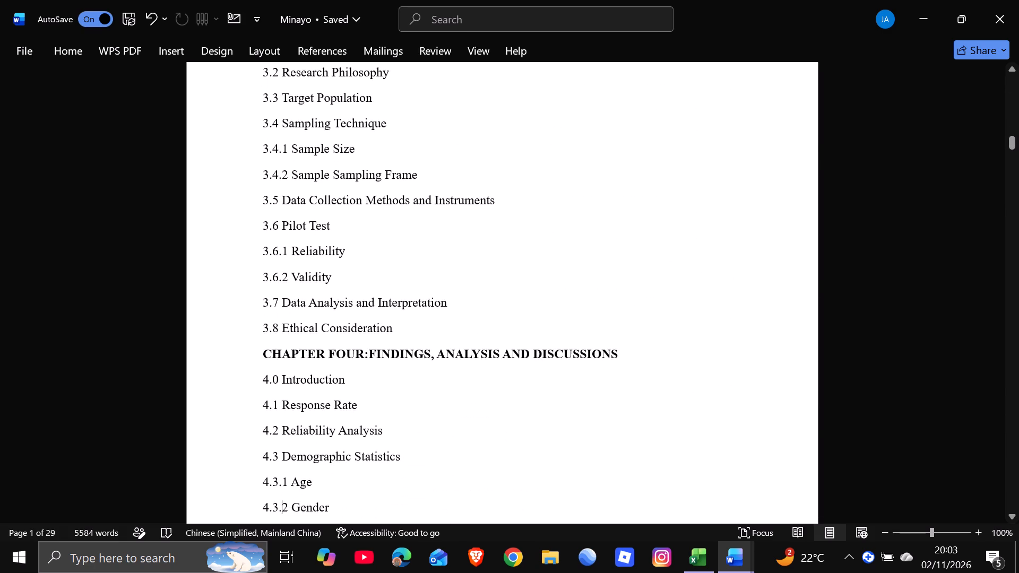
pyautogui.press('Down')
pyautogui.press('Down')
pyautogui.press('Down')
pyautogui.press('Down')
pyautogui.press('Down')
pyautogui.press('Down')
pyautogui.press('Down')
pyautogui.press('Down')
pyautogui.press('Down')
pyautogui.press('Down')
pyautogui.press('Down')
pyautogui.press('Down')
pyautogui.press('Down')
pyautogui.press('Down')
pyautogui.press('Down')
pyautogui.press('Down')
pyautogui.press('Down')
pyautogui.press('Down')
pyautogui.press('Down')
pyautogui.press('Down')
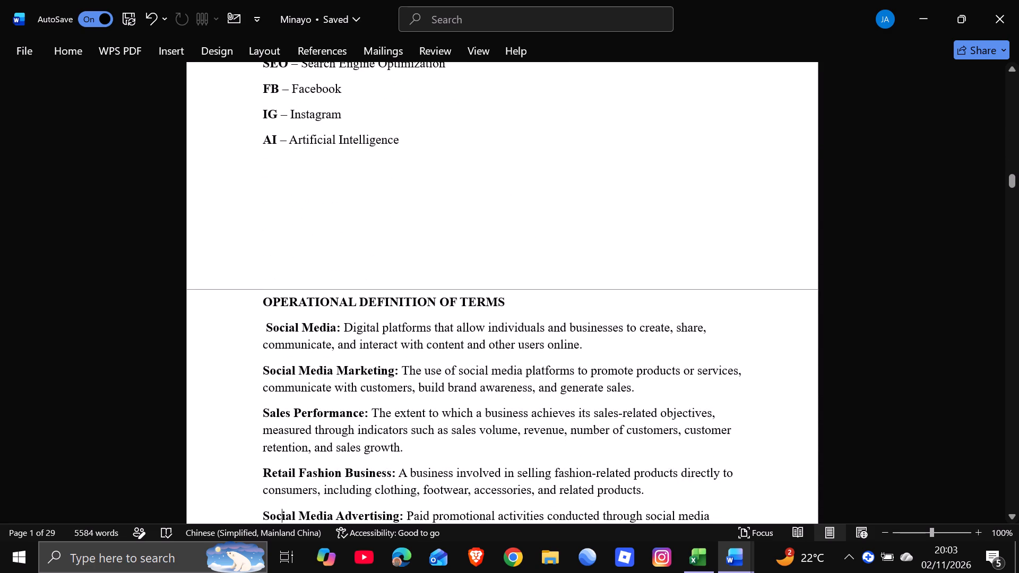
# Examine the layout from the OPERATIONAL DEFINITION OF TERMS through the ABSTRACT and chapter one background to the 1.2 Statement of the Problem heading.
pyautogui.press('Down')
pyautogui.press('Down')
pyautogui.press('Down')
pyautogui.press('Down')
pyautogui.press('Down')
pyautogui.press('Down')
pyautogui.press('Down')
pyautogui.press('Down')
pyautogui.press('Down')
pyautogui.press('Down')
pyautogui.press('Down')
pyautogui.press('Down')
pyautogui.press('Down')
pyautogui.press('Down')
pyautogui.press('Down')
pyautogui.press('Down')
pyautogui.press('Down')
pyautogui.press('Down')
pyautogui.press('Down')
pyautogui.press('Down')
pyautogui.press('Down')
pyautogui.press('Down')
pyautogui.press('Down')
pyautogui.press('Down')
pyautogui.press('Down')
pyautogui.press('Down')
pyautogui.press('Down')
pyautogui.press('Down')
pyautogui.press('Down')
pyautogui.press('Down')
pyautogui.press('Down')
pyautogui.press('Down')
pyautogui.press('Down')
pyautogui.press('Down')
pyautogui.press('Down')
pyautogui.press('Down')
pyautogui.press('Down')
pyautogui.press('Down')
pyautogui.press('Down')
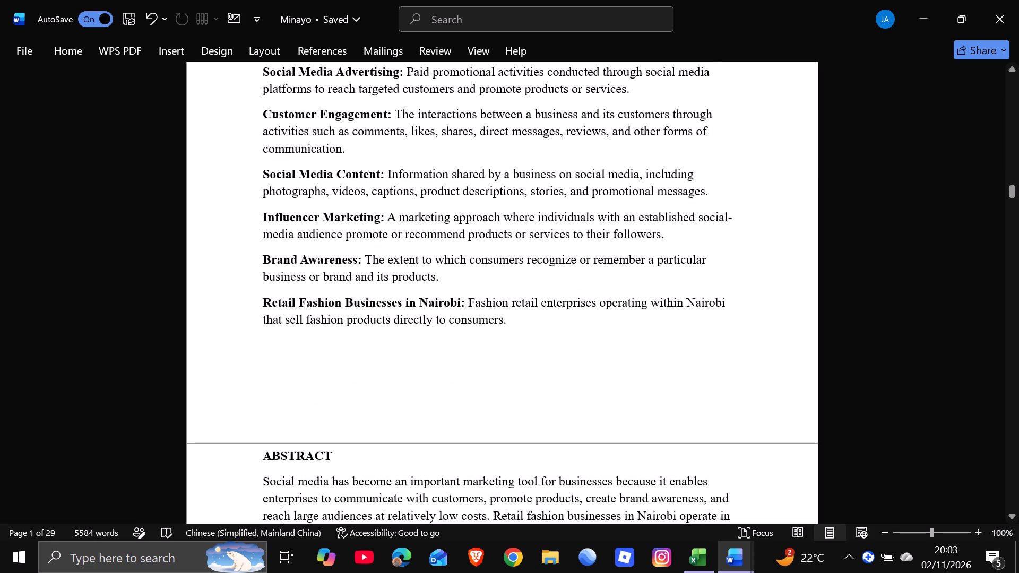
pyautogui.press('Down')
pyautogui.press('Down')
pyautogui.press('Down')
pyautogui.press('Down')
pyautogui.press('Down')
pyautogui.press('Down')
pyautogui.press('Down')
pyautogui.press('Down')
pyautogui.press('Down')
pyautogui.press('Down')
pyautogui.press('Down')
pyautogui.press('Down')
pyautogui.press('Down')
pyautogui.press('Down')
pyautogui.press('Down')
pyautogui.press('Down')
pyautogui.press('Down')
pyautogui.press('Down')
pyautogui.press('Down')
pyautogui.press('Down')
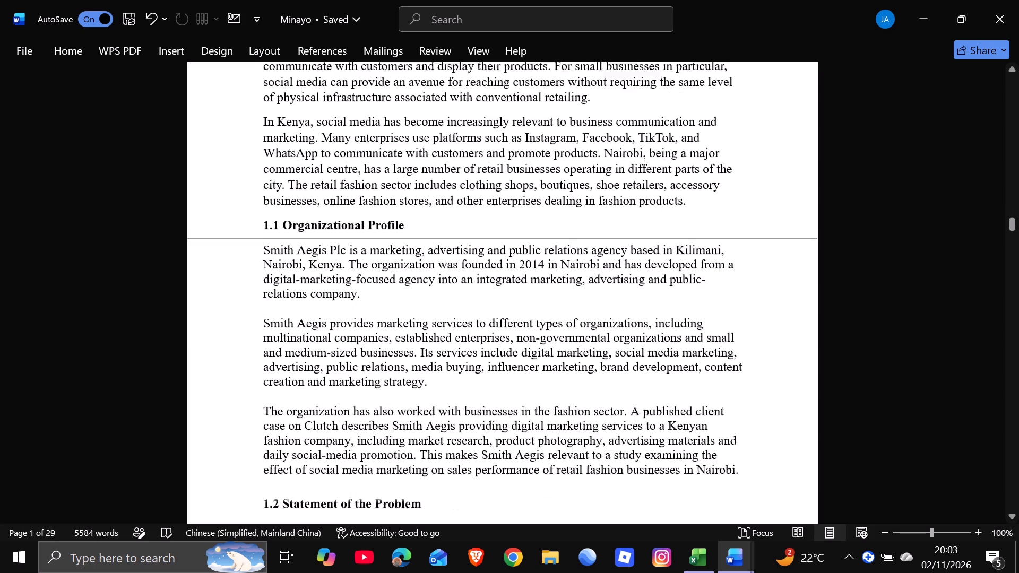
# Insert a blank line before the 1.1 Organizational Profile heading to push it onto the same page as its text.
pyautogui.press('Up')
pyautogui.press('Up')
pyautogui.press('Up')
pyautogui.press('Up')
pyautogui.press('Up')
pyautogui.press('Up')
pyautogui.press('Up')
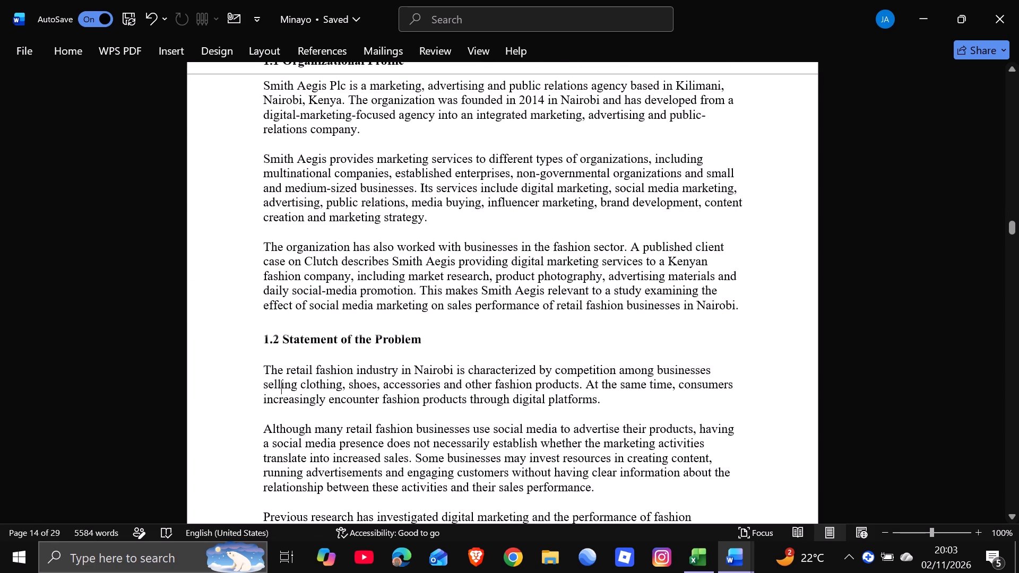
pyautogui.press('Up')
pyautogui.press('Up')
pyautogui.press('Up')
pyautogui.press('Up')
pyautogui.press('Up')
pyautogui.press('Up')
pyautogui.press('Up')
pyautogui.press('Up')
pyautogui.press('Up')
pyautogui.press('Up')
pyautogui.press('Up')
pyautogui.press('Up')
pyautogui.press('Up')
pyautogui.press('Up')
pyautogui.press('Up')
pyautogui.press('Up')
pyautogui.press('Up')
pyautogui.press('Up')
pyautogui.press('Up')
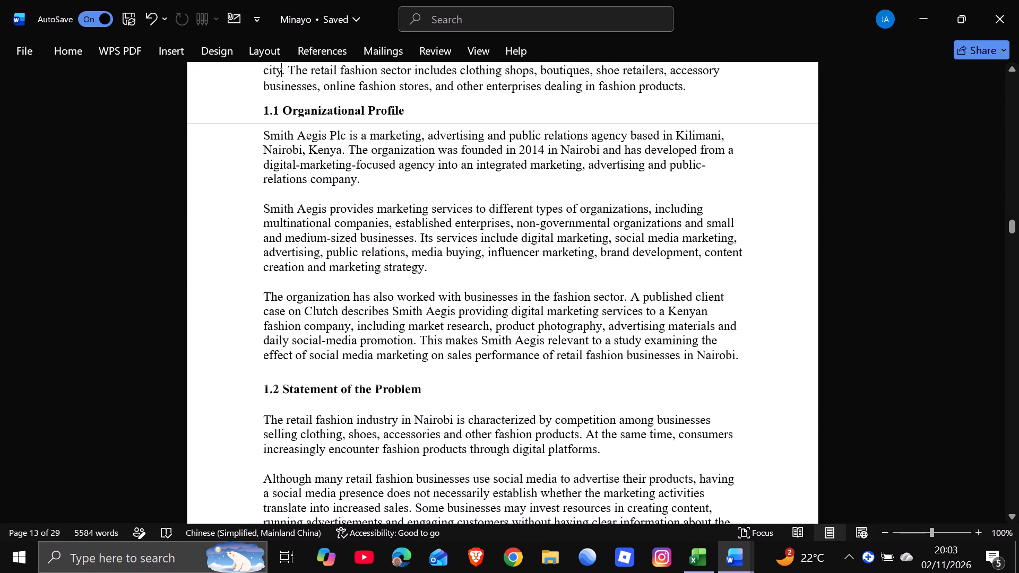
pyautogui.click(258, 110)
pyautogui.press('Return')
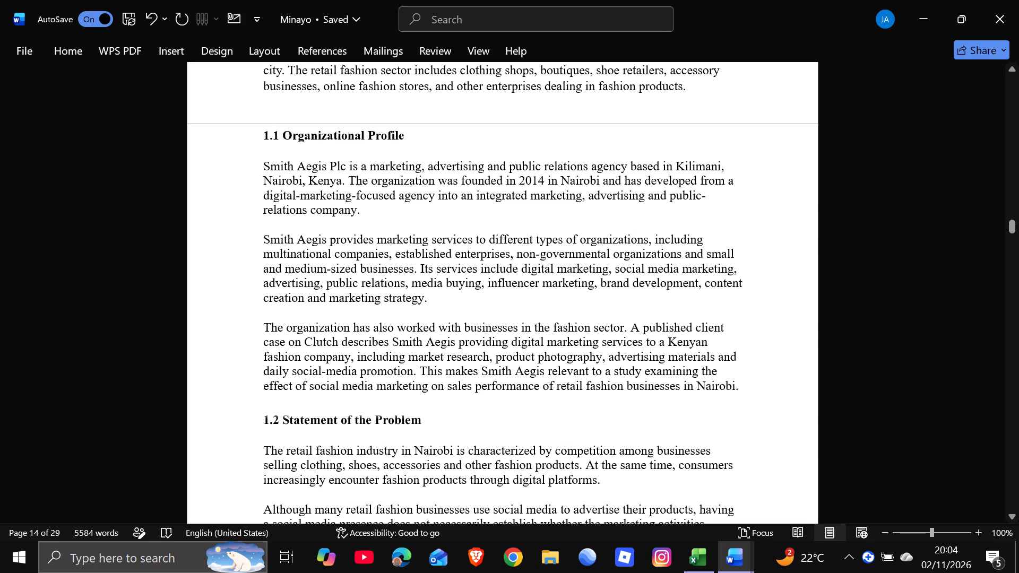
# Examine the spacing, page breaks and heading numbering from 1.1 Organizational Profile through the research objectives and questions to 1.6 SCOPE OF THE STUDY.
pyautogui.press('Down')
pyautogui.press('Down')
pyautogui.press('Down')
pyautogui.press('Down')
pyautogui.press('Down')
pyautogui.press('Down')
pyautogui.press('Down')
pyautogui.press('Down')
pyautogui.press('Down')
pyautogui.press('Down')
pyautogui.press('Down')
pyautogui.press('Down')
pyautogui.press('Down')
pyautogui.press('Down')
pyautogui.press('Down')
pyautogui.press('Down')
pyautogui.press('Down')
pyautogui.press('Down')
pyautogui.press('Down')
pyautogui.press('Down')
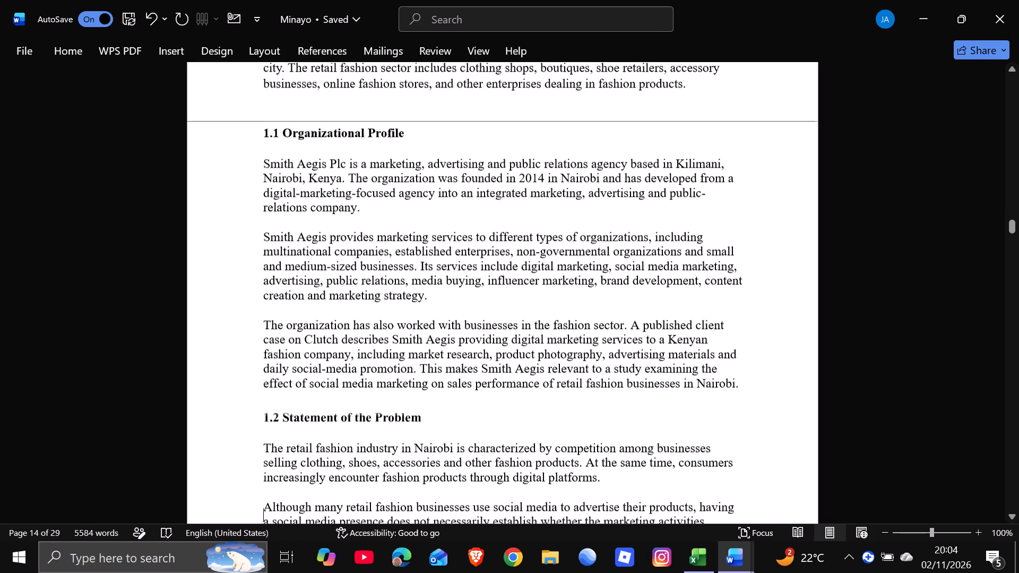
pyautogui.press('Down')
pyautogui.press('Down')
pyautogui.press('Down')
pyautogui.press('Down')
pyautogui.press('Down')
pyautogui.press('Down')
pyautogui.press('Down')
pyautogui.press('Down')
pyautogui.press('Down')
pyautogui.press('Down')
pyautogui.press('Down')
pyautogui.press('Down')
pyautogui.press('Down')
pyautogui.press('Down')
pyautogui.press('Down')
pyautogui.press('Down')
pyautogui.press('Down')
pyautogui.press('Down')
pyautogui.press('Down')
pyautogui.press('Down')
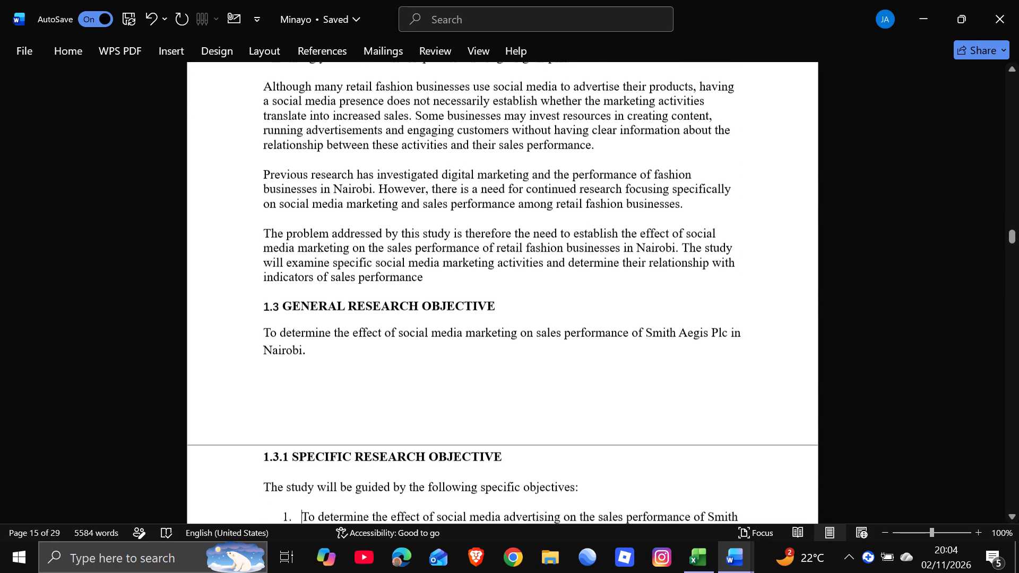
pyautogui.press('Down')
pyautogui.press('Down')
pyautogui.press('Down')
pyautogui.press('Down')
pyautogui.press('Down')
pyautogui.press('Down')
pyautogui.press('Down')
pyautogui.press('Down')
pyautogui.press('Down')
pyautogui.press('Down')
pyautogui.press('Down')
pyautogui.press('Down')
pyautogui.press('Down')
pyautogui.press('Down')
pyautogui.press('Down')
pyautogui.press('Down')
pyautogui.press('Down')
pyautogui.press('Down')
pyautogui.press('Down')
pyautogui.press('Down')
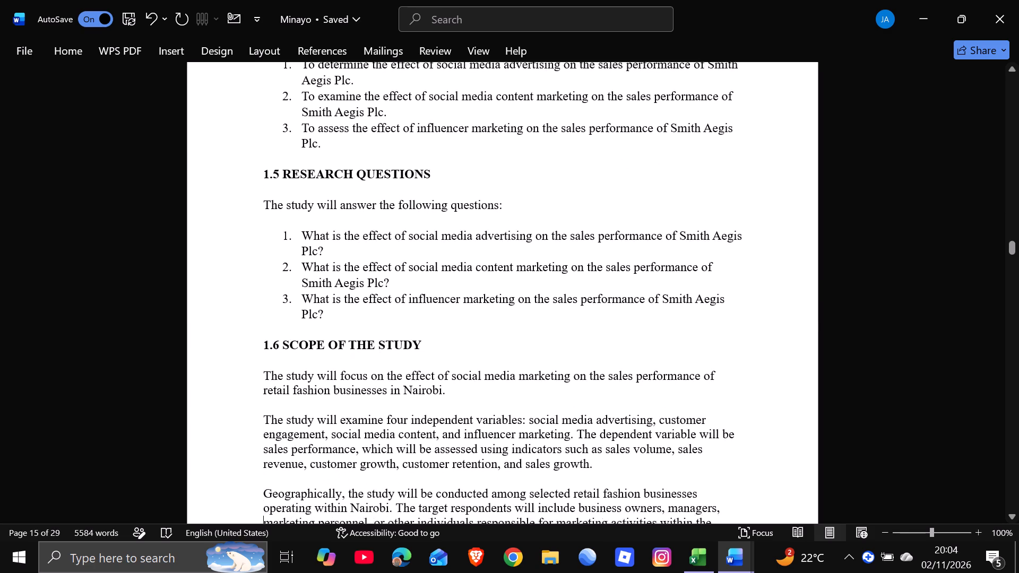
# Examine the layout from 1.6 SCOPE OF THE STUDY through 1.7 Significance of the study to the 2.1.3 AIDA Model section.
pyautogui.press('Down')
pyautogui.press('Down')
pyautogui.press('Down')
pyautogui.press('Down')
pyautogui.press('Down')
pyautogui.press('Down')
pyautogui.press('Down')
pyautogui.press('Down')
pyautogui.press('Down')
pyautogui.press('Down')
pyautogui.press('Down')
pyautogui.press('Down')
pyautogui.press('Down')
pyautogui.press('Down')
pyautogui.press('Down')
pyautogui.press('Down')
pyautogui.press('Down')
pyautogui.press('Down')
pyautogui.press('Down')
pyautogui.press('Down')
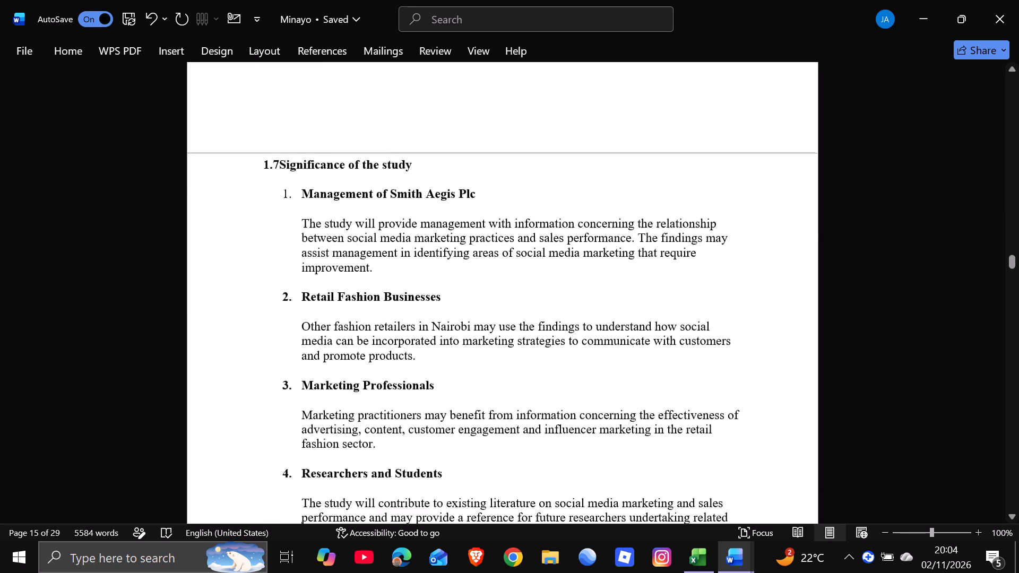
pyautogui.press('Down')
pyautogui.press('Down')
pyautogui.press('Down')
pyautogui.press('Down')
pyautogui.press('Down')
pyautogui.press('Down')
pyautogui.press('Down')
pyautogui.press('Down')
pyautogui.press('Down')
pyautogui.press('Down')
pyautogui.press('Down')
pyautogui.press('Down')
pyautogui.press('Down')
pyautogui.press('Down')
pyautogui.press('Down')
pyautogui.press('Down')
pyautogui.press('Down')
pyautogui.press('Down')
pyautogui.press('Down')
pyautogui.press('Down')
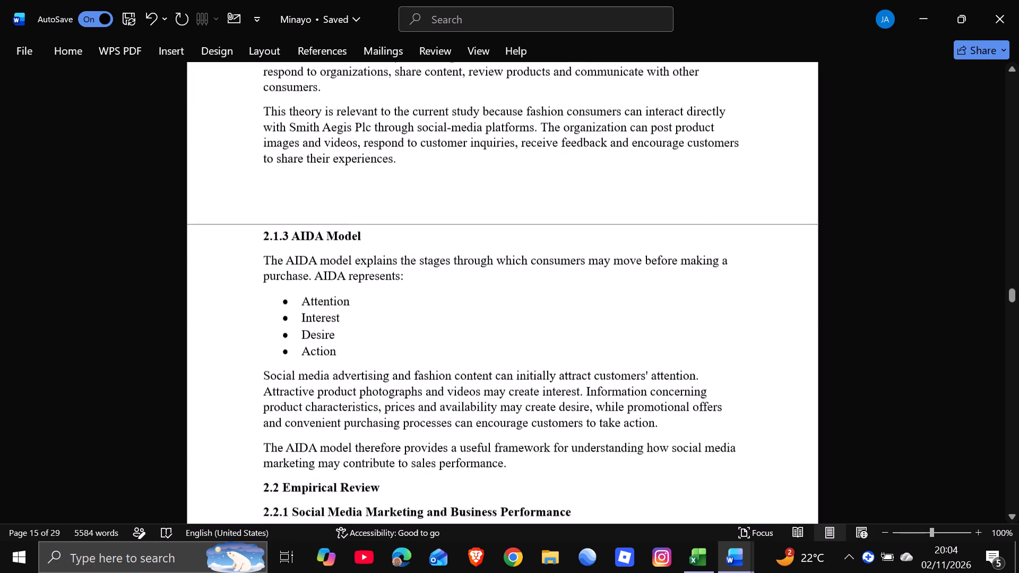
# Examine the spacing and heading numbering of the 2.2 Empirical Review subsections through to the 2.3 Conceptual Framework table.
pyautogui.press('Down')
pyautogui.press('Down')
pyautogui.press('Down')
pyautogui.press('Down')
pyautogui.press('Down')
pyautogui.press('Down')
pyautogui.press('Down')
pyautogui.press('Down')
pyautogui.press('Down')
pyautogui.press('Down')
pyautogui.press('Down')
pyautogui.press('Down')
pyautogui.press('Down')
pyautogui.press('Down')
pyautogui.press('Down')
pyautogui.press('Down')
pyautogui.press('Down')
pyautogui.press('Down')
pyautogui.press('Down')
pyautogui.press('Down')
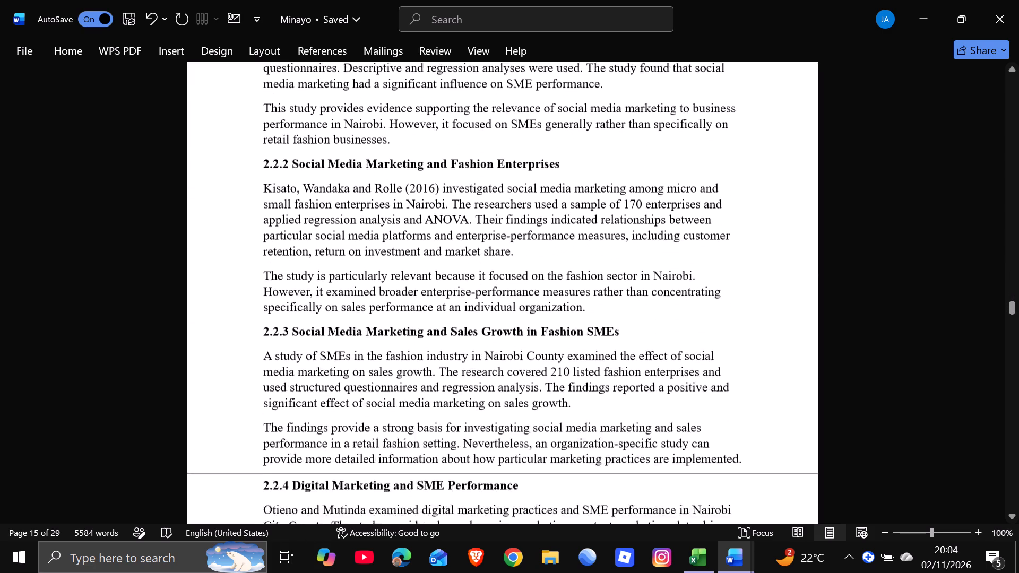
pyautogui.press('Down')
pyautogui.press('Down')
pyautogui.press('Down')
pyautogui.press('Down')
pyautogui.press('Down')
pyautogui.press('Down')
pyautogui.press('Down')
pyautogui.press('Down')
pyautogui.press('Down')
pyautogui.press('Down')
pyautogui.press('Down')
pyautogui.press('Down')
pyautogui.press('Down')
pyautogui.press('Down')
pyautogui.press('Down')
pyautogui.press('Down')
pyautogui.press('Down')
pyautogui.press('Down')
pyautogui.press('Down')
pyautogui.press('Down')
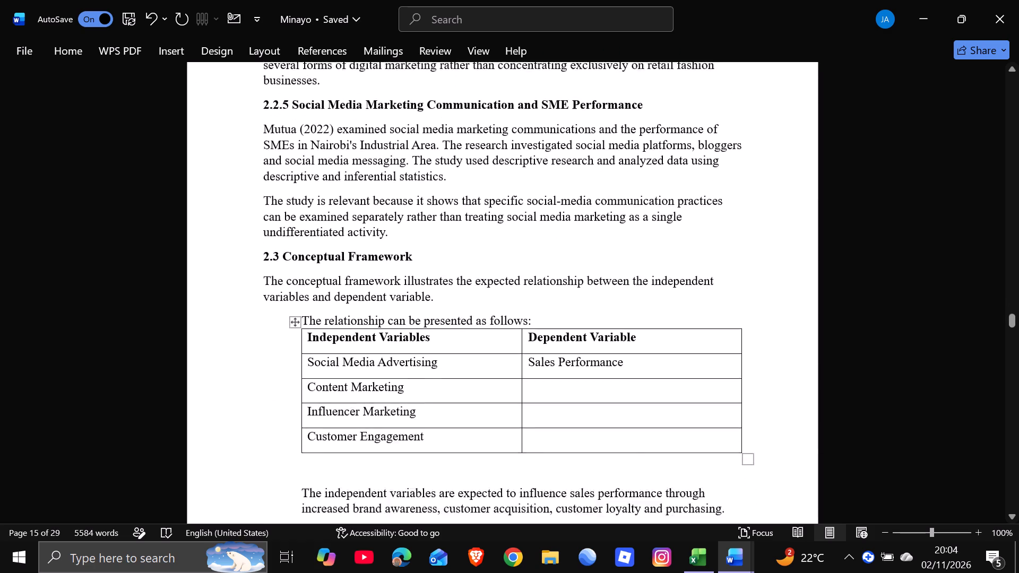
# Examine the indentation and page breaks from the conceptual framework table through 2.4 Critique of the Literature to the 2.5 heading.
pyautogui.press('Down')
pyautogui.press('Down')
pyautogui.press('Down')
pyautogui.press('Down')
pyautogui.press('Down')
pyautogui.press('Down')
pyautogui.press('Down')
pyautogui.press('Down')
pyautogui.press('Down')
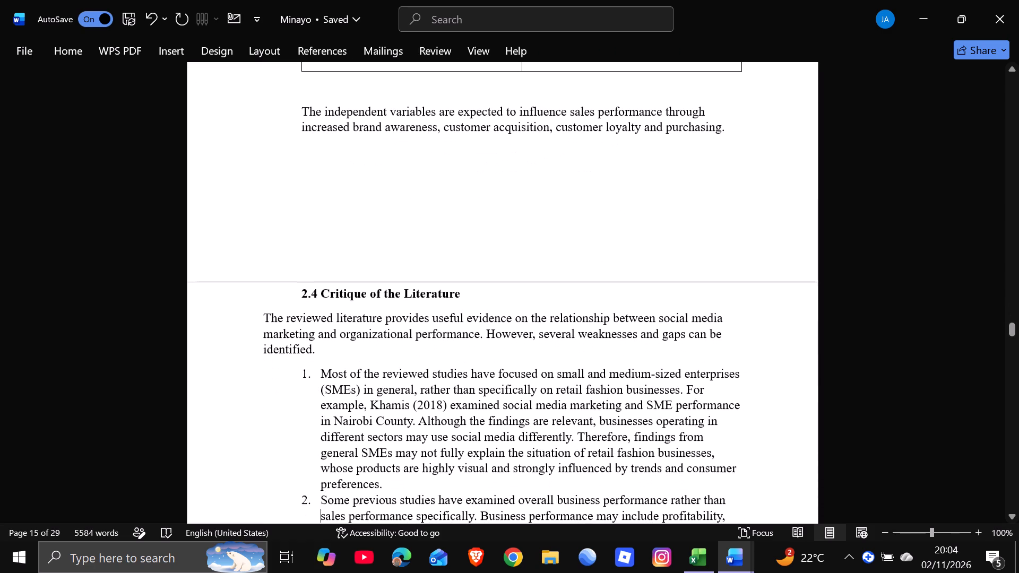
pyautogui.press('Down')
pyautogui.press('Down')
pyautogui.press('Down')
pyautogui.press('Down')
pyautogui.press('Down')
pyautogui.press('Down')
pyautogui.press('Down')
pyautogui.press('Down')
pyautogui.press('Down')
pyautogui.press('Down')
pyautogui.press('Down')
pyautogui.press('Down')
pyautogui.press('Down')
pyautogui.press('Down')
pyautogui.press('Down')
pyautogui.press('Down')
pyautogui.press('Down')
pyautogui.press('Down')
pyautogui.press('Down')
pyautogui.press('Down')
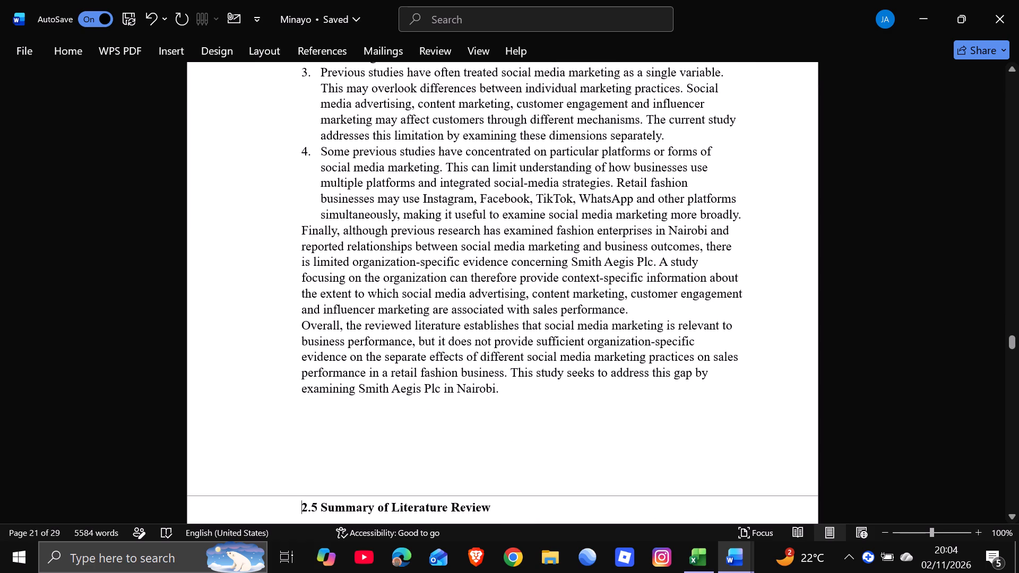
# Remove the left indent from the closing "Finally" and "Overall" paragraphs of 2.4 Critique of the Literature, aligning them with the body text.
pyautogui.click(293, 230)
pyautogui.press('BackSpace')
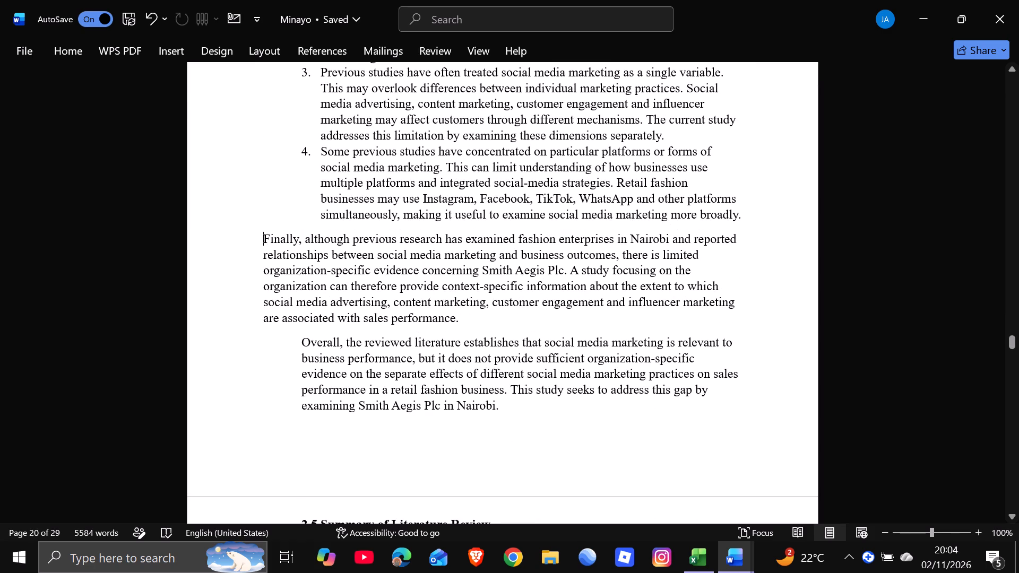
pyautogui.click(296, 345)
pyautogui.press('BackSpace')
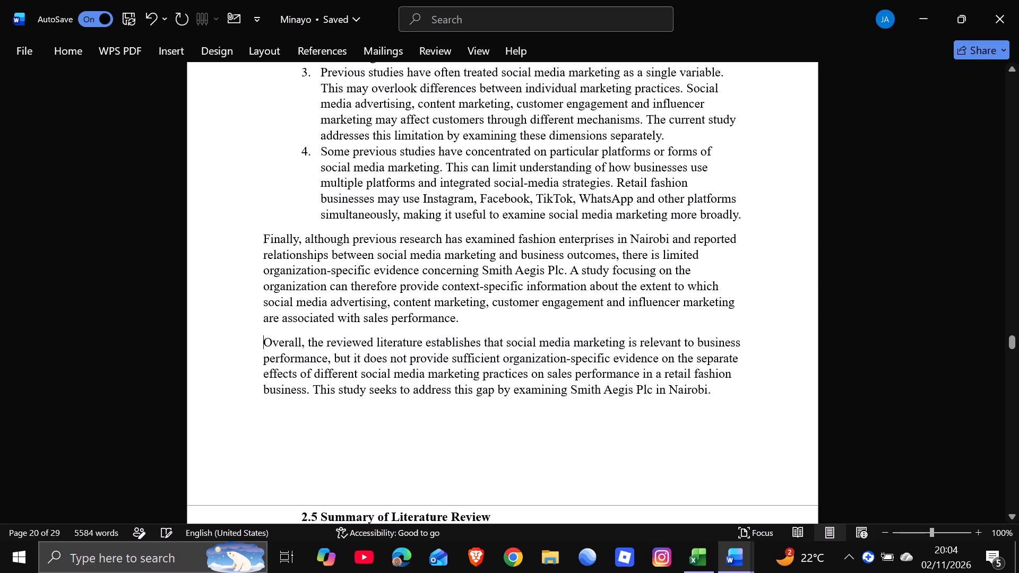
# Examine the layout of 2.5 Summary of Literature Review and the space below its last paragraph.
pyautogui.press('Down')
pyautogui.press('Down')
pyautogui.press('Down')
pyautogui.press('Down')
pyautogui.press('Down')
pyautogui.press('Down')
pyautogui.press('Down')
pyautogui.press('Down')
pyautogui.press('Down')
pyautogui.press('Down')
pyautogui.press('Down')
pyautogui.press('Down')
pyautogui.press('Down')
pyautogui.press('Down')
pyautogui.press('Down')
pyautogui.press('Down')
pyautogui.press('Down')
pyautogui.press('Down')
pyautogui.press('Down')
pyautogui.press('Down')
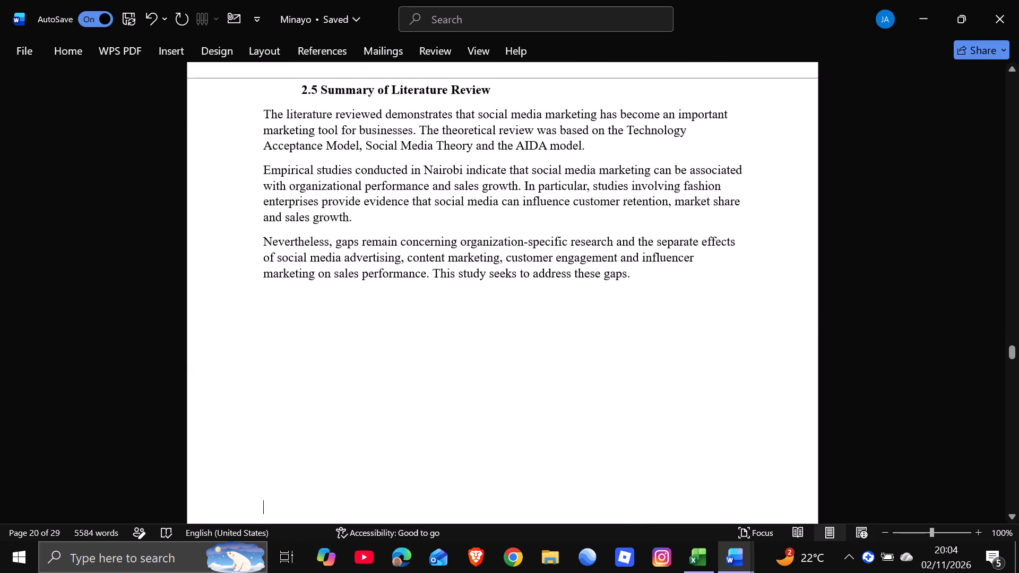
# Examine the layout and spacing from the end of chapter two through the chapter three sections to 3.4 Sampling Techniques.
pyautogui.press('Down')
pyautogui.press('Down')
pyautogui.press('Down')
pyautogui.press('Down')
pyautogui.press('Down')
pyautogui.press('Down')
pyautogui.press('Down')
pyautogui.press('Down')
pyautogui.press('Down')
pyautogui.press('Down')
pyautogui.press('Down')
pyautogui.press('Down')
pyautogui.press('Down')
pyautogui.press('Down')
pyautogui.press('Down')
pyautogui.press('Down')
pyautogui.press('Down')
pyautogui.press('Down')
pyautogui.press('Down')
pyautogui.press('Down')
pyautogui.press('Down')
pyautogui.press('Down')
pyautogui.press('Down')
pyautogui.press('Down')
pyautogui.press('Down')
pyautogui.press('Down')
pyautogui.press('Down')
pyautogui.press('Down')
pyautogui.press('Down')
pyautogui.press('Down')
pyautogui.press('Down')
pyautogui.press('Down')
pyautogui.press('Down')
pyautogui.press('Down')
pyautogui.press('Down')
pyautogui.press('Down')
pyautogui.press('Down')
pyautogui.press('Down')
pyautogui.press('Down')
pyautogui.press('Down')
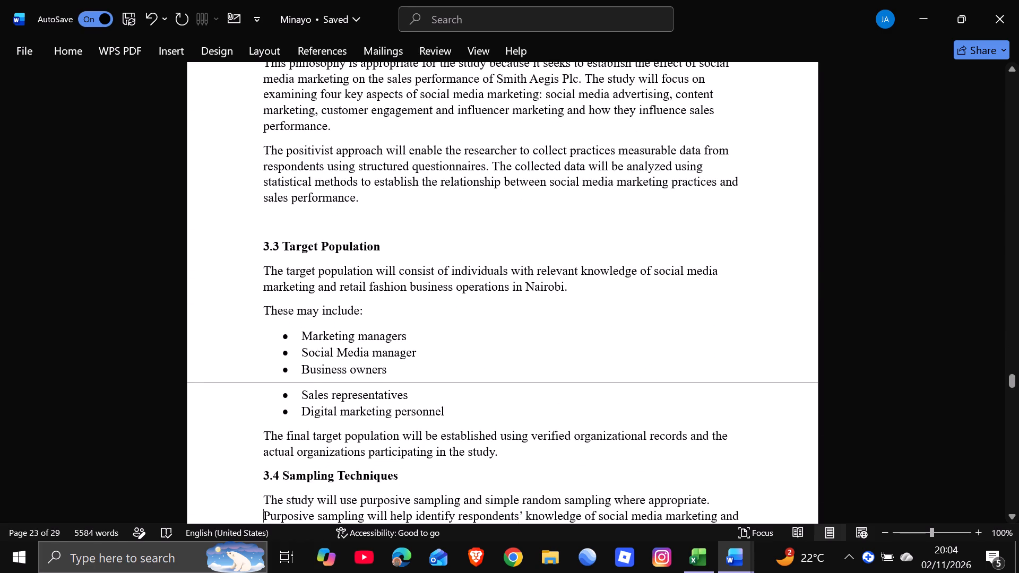
# Remove the blank line above the 3.3 Target Population heading.
pyautogui.click(254, 244)
pyautogui.press('BackSpace')
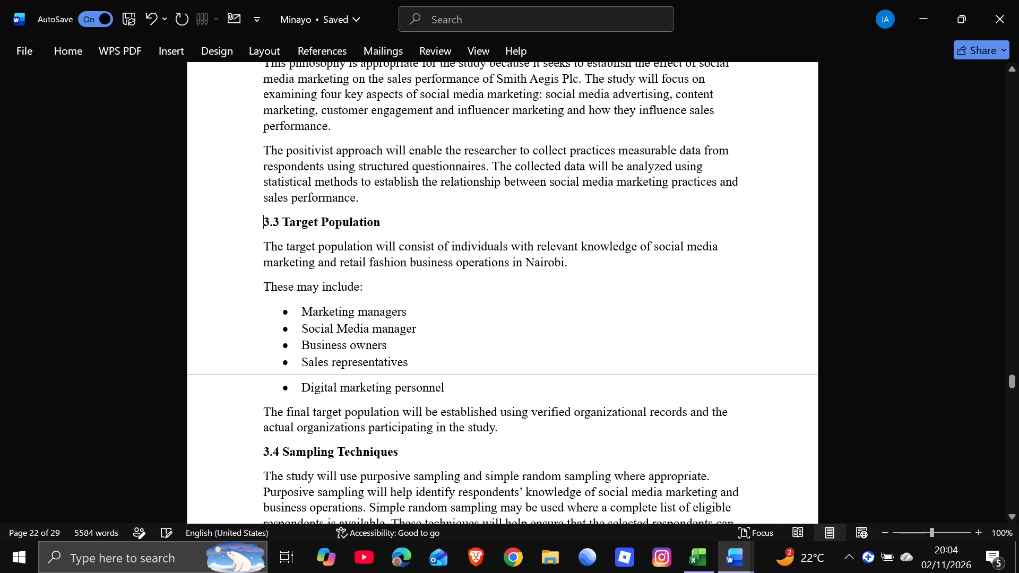
# Examine the spacing and page breaks from 3.3 Target Population through the 3.4.1 Sample Size formulas and 3.4.2 Sample Sampling Frame.
pyautogui.press('Down')
pyautogui.press('Down')
pyautogui.press('Down')
pyautogui.press('Down')
pyautogui.press('Down')
pyautogui.press('Down')
pyautogui.press('Down')
pyautogui.press('Down')
pyautogui.press('Down')
pyautogui.press('Down')
pyautogui.press('Down')
pyautogui.press('Down')
pyautogui.press('Down')
pyautogui.press('Down')
pyautogui.press('Down')
pyautogui.press('Down')
pyautogui.press('Down')
pyautogui.press('Down')
pyautogui.press('Down')
pyautogui.press('Down')
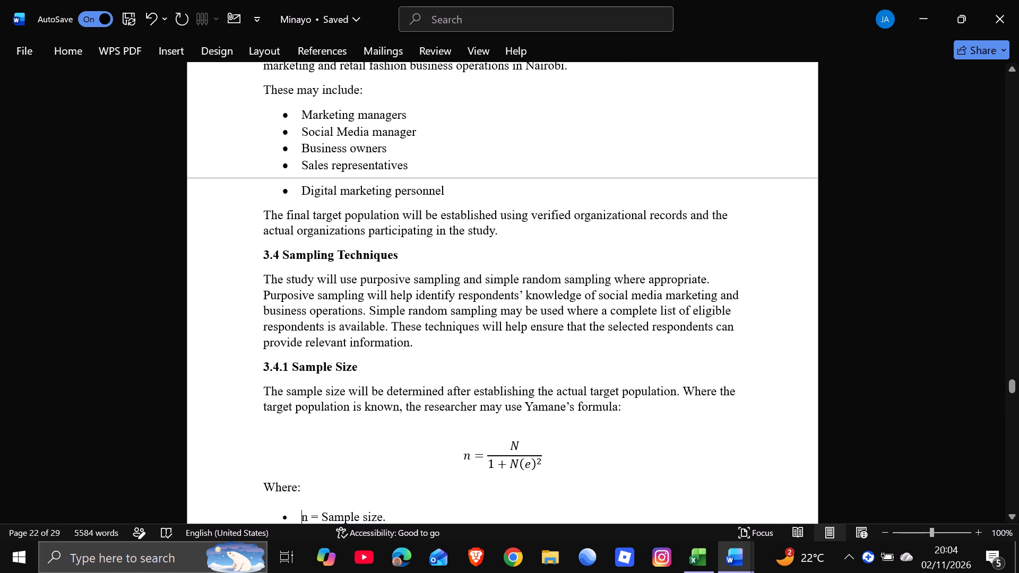
pyautogui.press('Down')
pyautogui.press('Down')
pyautogui.press('Down')
pyautogui.press('Down')
pyautogui.press('Down')
pyautogui.press('Down')
pyautogui.press('Down')
pyautogui.press('Down')
pyautogui.press('Down')
pyautogui.press('Down')
pyautogui.press('Down')
pyautogui.press('Down')
pyautogui.press('Down')
pyautogui.press('Down')
pyautogui.press('Down')
pyautogui.press('Down')
pyautogui.press('Down')
pyautogui.press('Down')
pyautogui.press('Down')
pyautogui.press('Down')
pyautogui.press('Down')
pyautogui.press('Down')
pyautogui.press('Down')
pyautogui.press('Down')
pyautogui.press('Down')
pyautogui.press('Down')
pyautogui.press('Down')
pyautogui.press('Down')
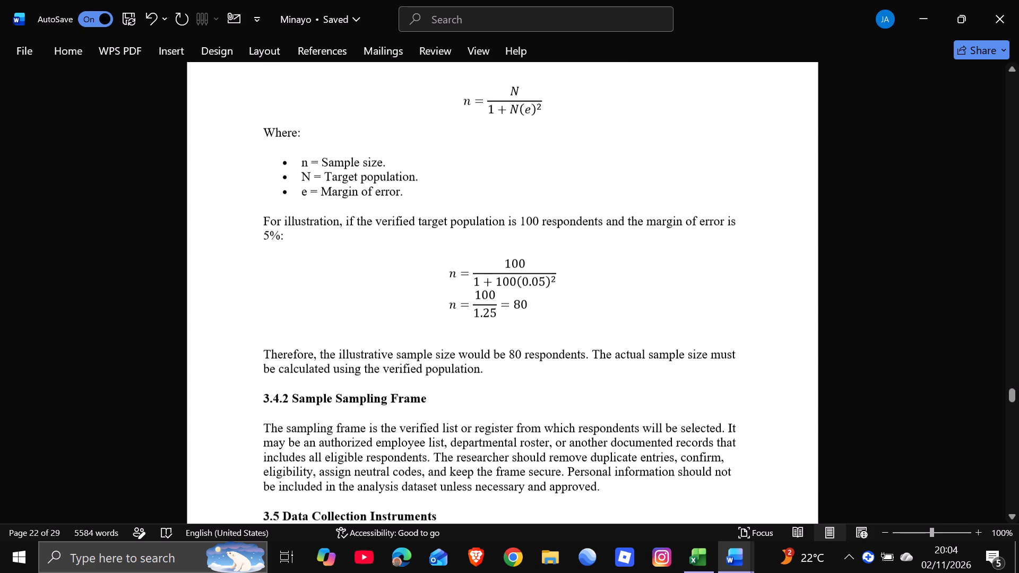
# Examine the layout from 3.5 Data Collection Instruments through 3.7 Pilot Test to the 3.8 Validity and Reliability section.
pyautogui.press('Down')
pyautogui.press('Down')
pyautogui.press('Down')
pyautogui.press('Down')
pyautogui.press('Down')
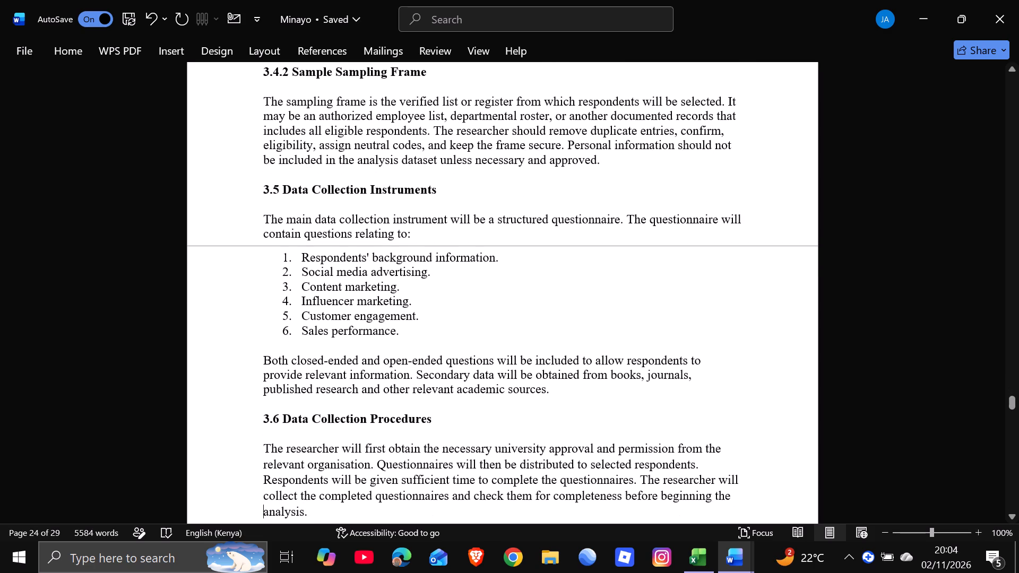
pyautogui.press('Down')
pyautogui.press('Down')
pyautogui.press('Down')
pyautogui.press('Down')
pyautogui.press('Down')
pyautogui.press('Down')
pyautogui.press('Down')
pyautogui.press('Down')
pyautogui.press('Down')
pyautogui.press('Down')
pyautogui.press('Down')
pyautogui.press('Down')
pyautogui.press('Down')
pyautogui.press('Down')
pyautogui.press('Down')
pyautogui.press('Down')
pyautogui.press('Down')
pyautogui.press('Down')
pyautogui.press('Down')
pyautogui.press('Down')
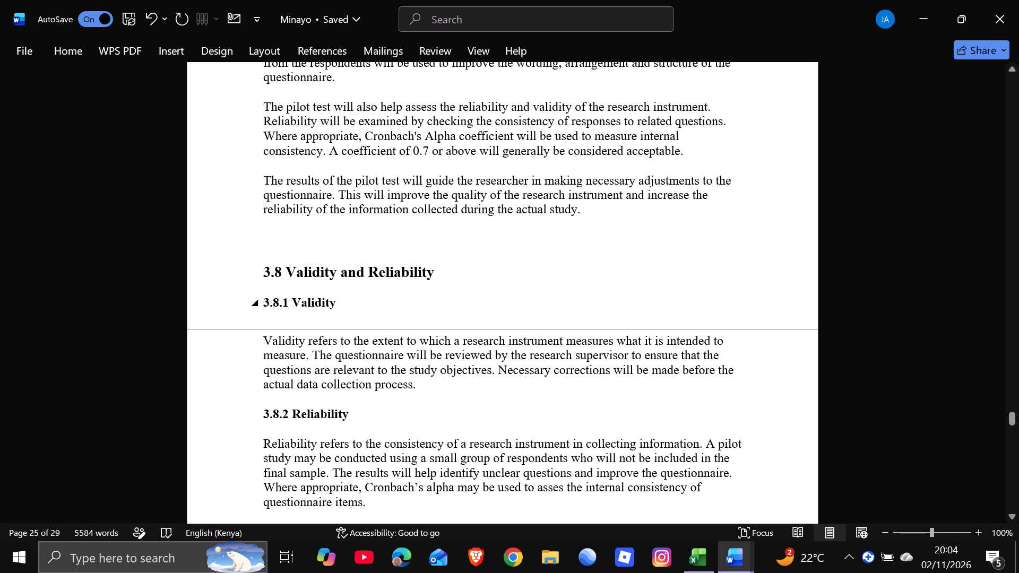
# Insert two blank lines above the 3.8 Validity and Reliability heading, moving it to the next page with its 3.8.1 Validity subsection.
pyautogui.moveTo(261, 277); pyautogui.dragTo(263, 272)
pyautogui.click(263, 272)
pyautogui.press('Return')
pyautogui.press('Return')
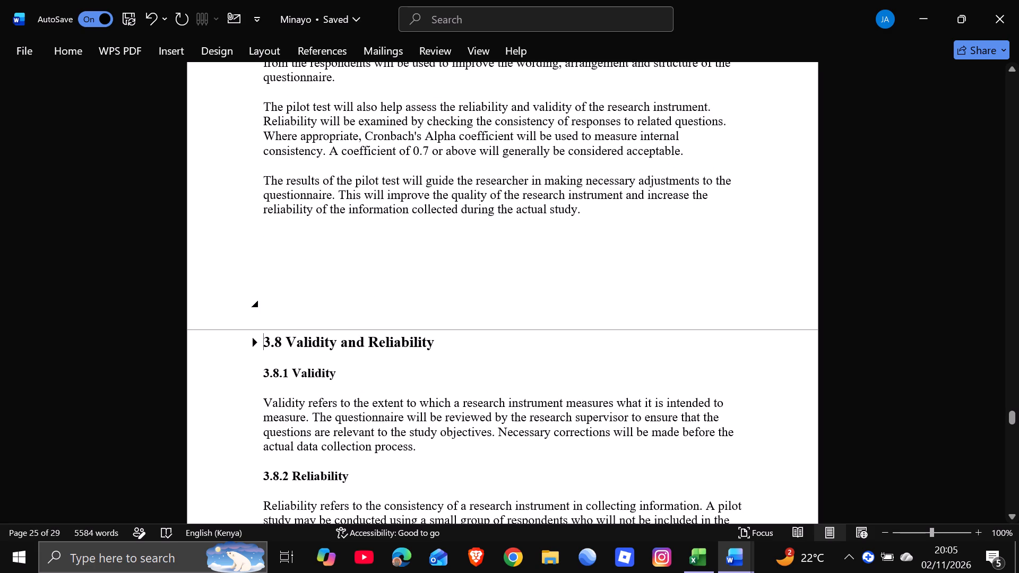
pyautogui.click(271, 309)
pyautogui.press('BackSpace')
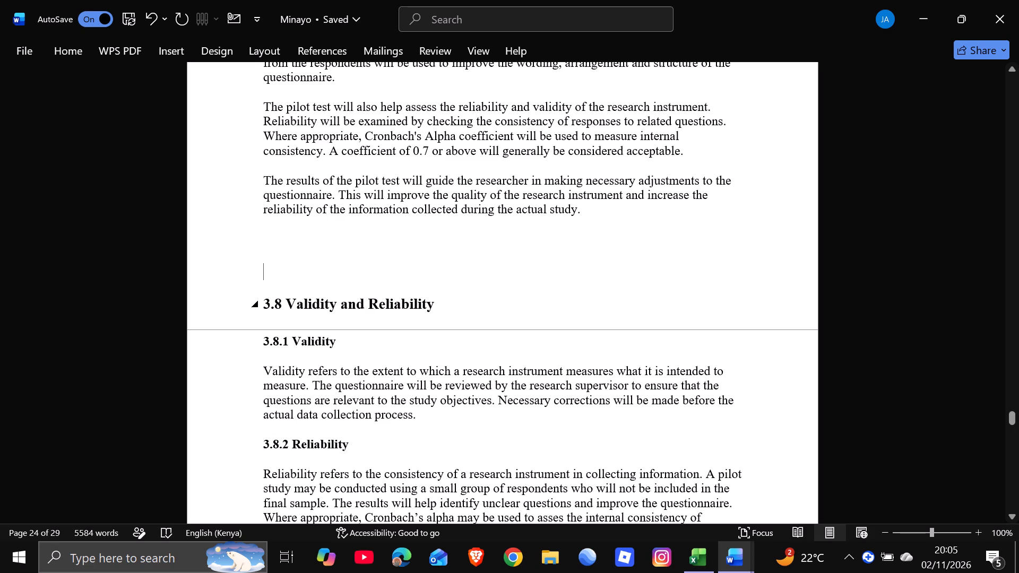
pyautogui.click(262, 307)
pyautogui.press('Return')
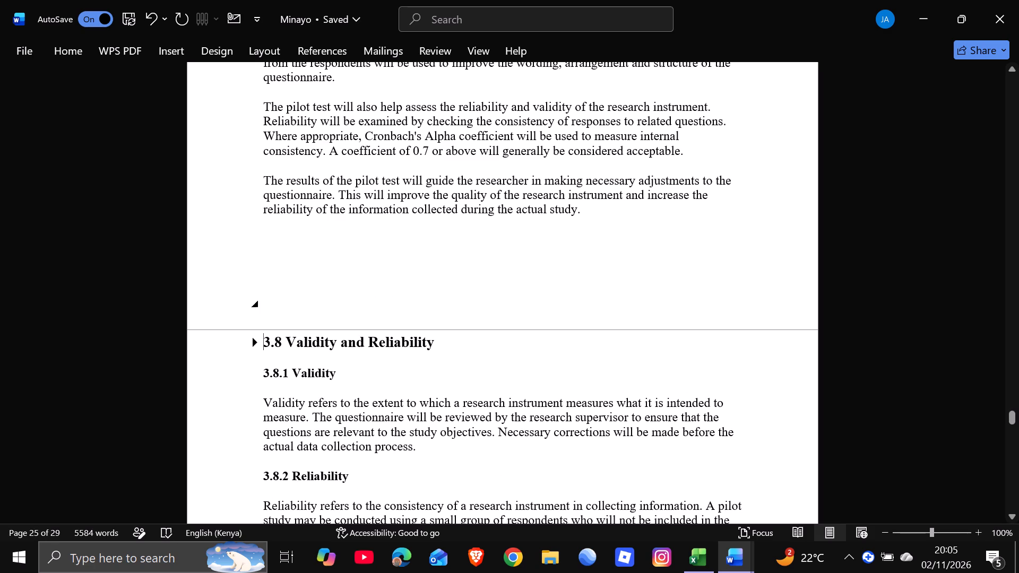
# Recheck the layout backward from the 3.8 heading through 3.7 Pilot Test and 3.5 Data Collection Instruments to 3.4.2 Sample Sampling Frame.
pyautogui.press('Up')
pyautogui.press('Up')
pyautogui.press('Up')
pyautogui.press('Up')
pyautogui.press('Up')
pyautogui.press('Up')
pyautogui.press('Up')
pyautogui.press('Up')
pyautogui.press('Up')
pyautogui.press('Up')
pyautogui.press('Up')
pyautogui.press('Up')
pyautogui.press('Up')
pyautogui.press('Up')
pyautogui.press('Up')
pyautogui.press('Up')
pyautogui.press('Up')
pyautogui.press('Up')
pyautogui.press('Up')
pyautogui.press('Up')
pyautogui.press('Up')
pyautogui.press('Up')
pyautogui.press('Up')
pyautogui.press('Up')
pyautogui.press('Up')
pyautogui.press('Up')
pyautogui.press('Up')
pyautogui.press('Up')
pyautogui.press('Up')
pyautogui.press('Up')
pyautogui.press('Up')
pyautogui.press('Up')
pyautogui.press('Up')
pyautogui.press('Up')
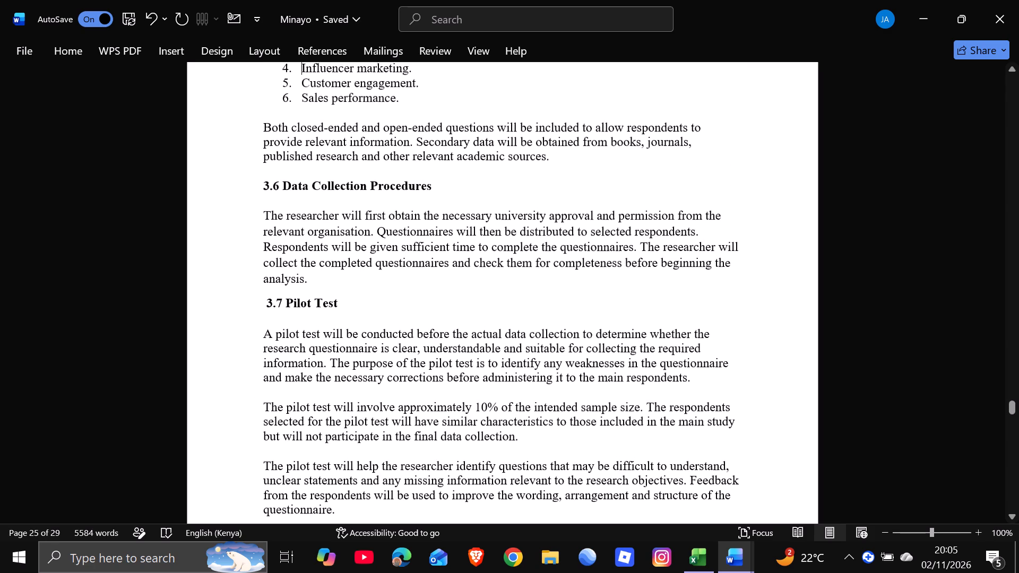
pyautogui.press('Up')
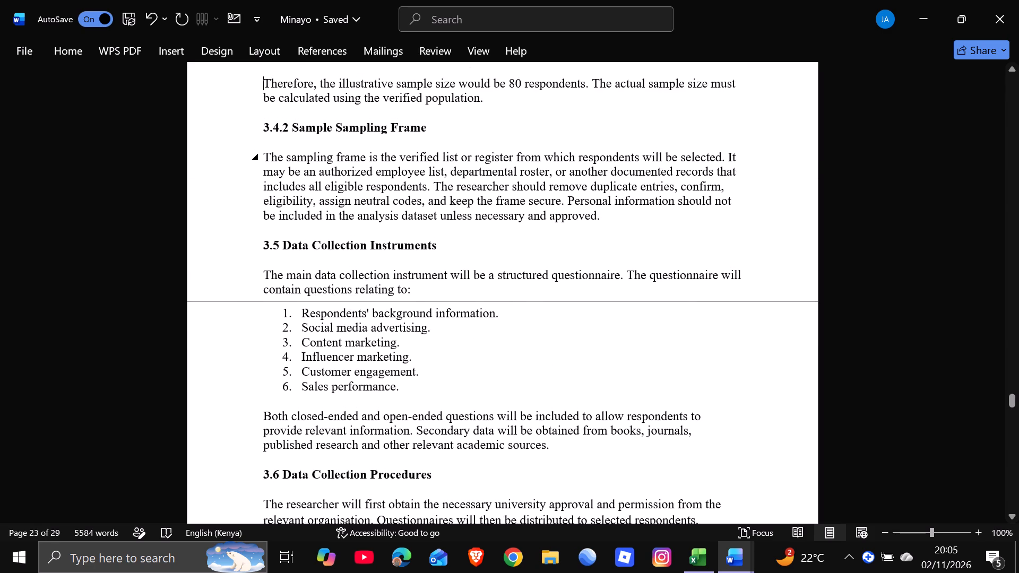
# Examine the page breaks from 3.4.2 Sample Sampling Frame through 3.7 Pilot Test and back to the 3.5 Data Collection Instruments heading.
pyautogui.press('Down')
pyautogui.press('Down')
pyautogui.press('Down')
pyautogui.press('Down')
pyautogui.press('Down')
pyautogui.press('Down')
pyautogui.press('Down')
pyautogui.press('Down')
pyautogui.press('Down')
pyautogui.press('Down')
pyautogui.press('Down')
pyautogui.press('Down')
pyautogui.press('Down')
pyautogui.press('Down')
pyautogui.press('Down')
pyautogui.press('Down')
pyautogui.press('Down')
pyautogui.press('Down')
pyautogui.press('Down')
pyautogui.press('Down')
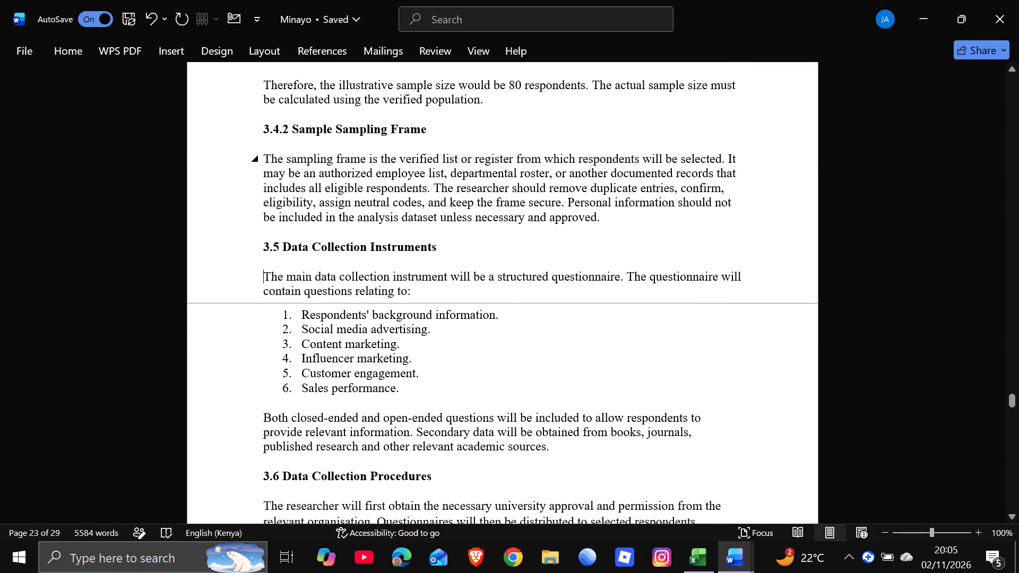
pyautogui.press('Down')
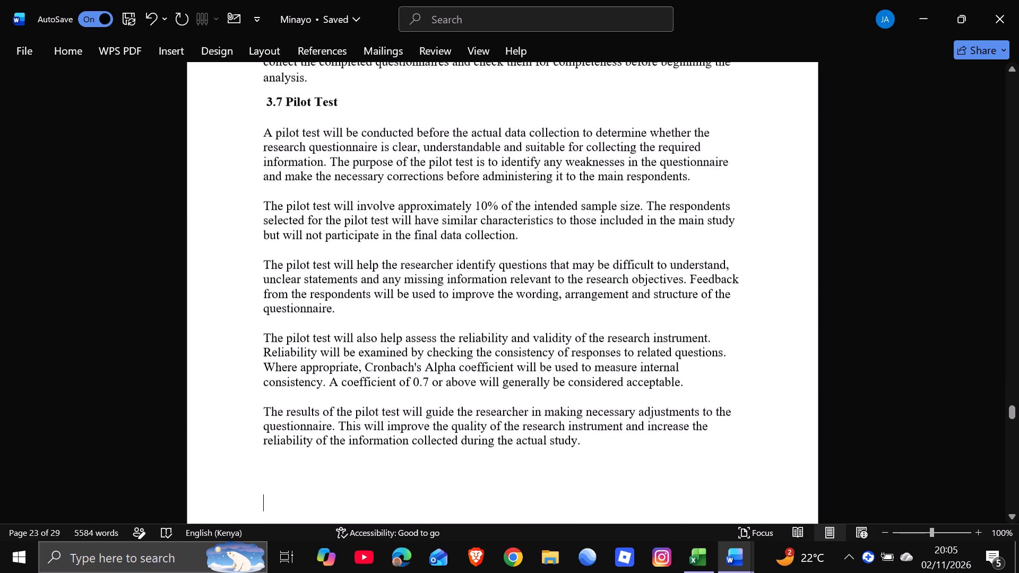
pyautogui.press('Up')
pyautogui.press('Up')
pyautogui.press('Up')
pyautogui.press('Up')
pyautogui.press('Up')
pyautogui.press('Up')
pyautogui.press('Up')
pyautogui.press('Up')
pyautogui.press('Up')
pyautogui.press('Up')
pyautogui.press('Up')
pyautogui.press('Up')
pyautogui.press('Up')
pyautogui.press('Up')
pyautogui.press('Up')
pyautogui.press('Up')
pyautogui.press('Up')
pyautogui.press('Up')
pyautogui.press('Up')
pyautogui.press('Up')
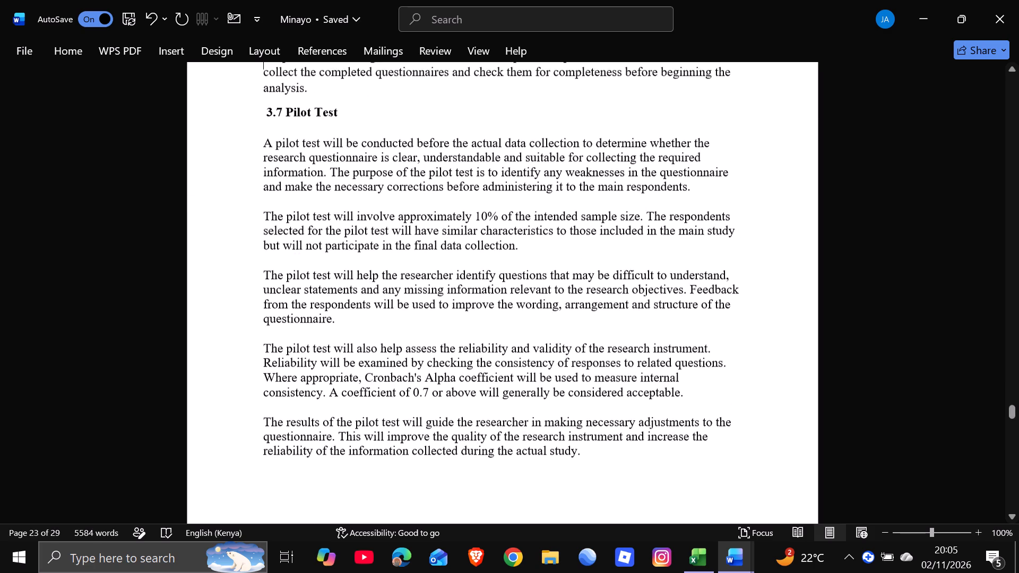
pyautogui.press('Up')
pyautogui.press('Up')
pyautogui.press('Up')
pyautogui.press('Up')
pyautogui.press('Up')
pyautogui.press('Up')
pyautogui.press('Up')
pyautogui.press('Up')
pyautogui.press('Up')
pyautogui.press('Up')
pyautogui.press('Up')
pyautogui.press('Up')
pyautogui.press('Up')
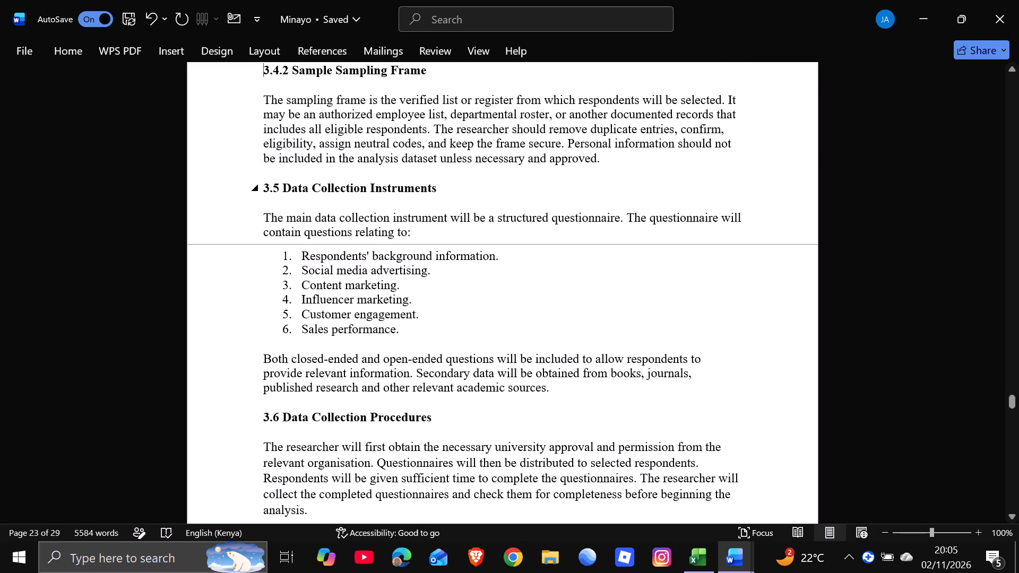
# Insert two blank lines above the 3.5 Data Collection Instruments heading to move it onto the next page with its text.
pyautogui.click(262, 188)
pyautogui.press('Return')
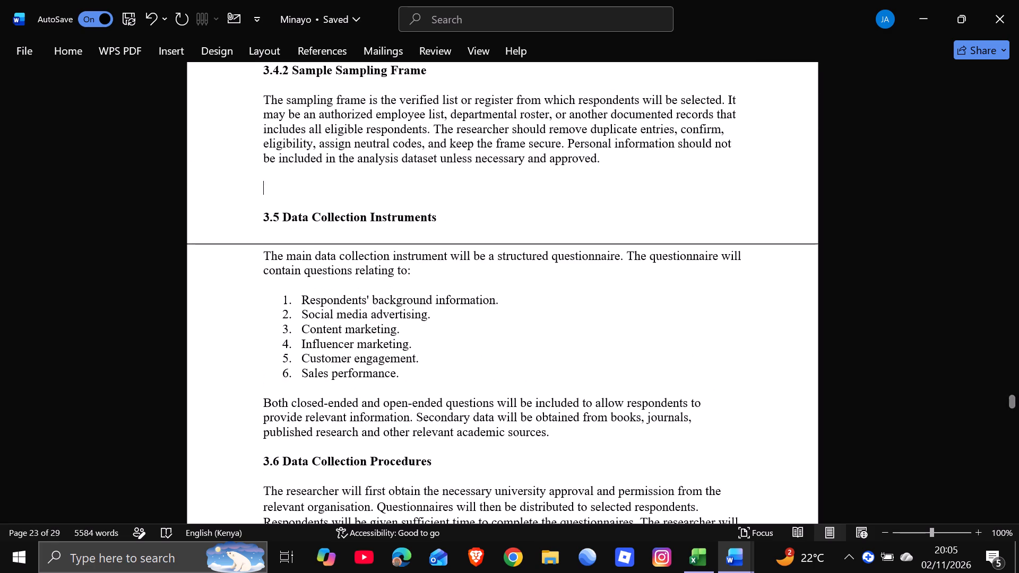
pyautogui.press('Return')
# Delete the blank lines above the 3.8 Validity and Reliability heading so it starts at the top of its page.
pyautogui.press('Down')
pyautogui.press('Down')
pyautogui.press('Down')
pyautogui.press('Down')
pyautogui.press('Down')
pyautogui.press('Down')
pyautogui.press('Down')
pyautogui.press('Down')
pyautogui.press('Down')
pyautogui.press('Down')
pyautogui.press('Down')
pyautogui.press('Down')
pyautogui.press('Down')
pyautogui.press('Down')
pyautogui.press('Down')
pyautogui.press('Down')
pyautogui.press('Down')
pyautogui.press('Down')
pyautogui.press('Down')
pyautogui.press('Down')
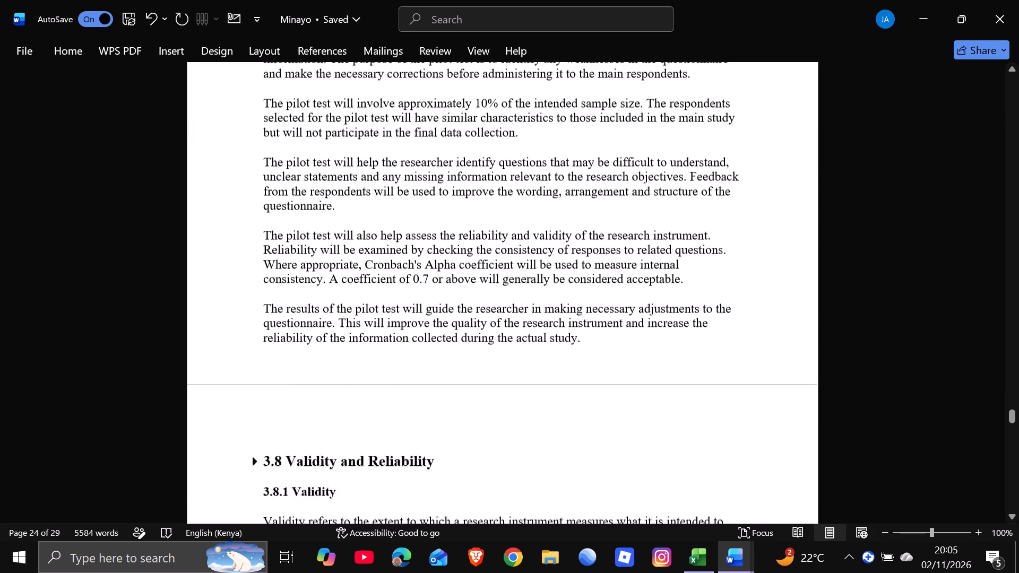
pyautogui.press('Up')
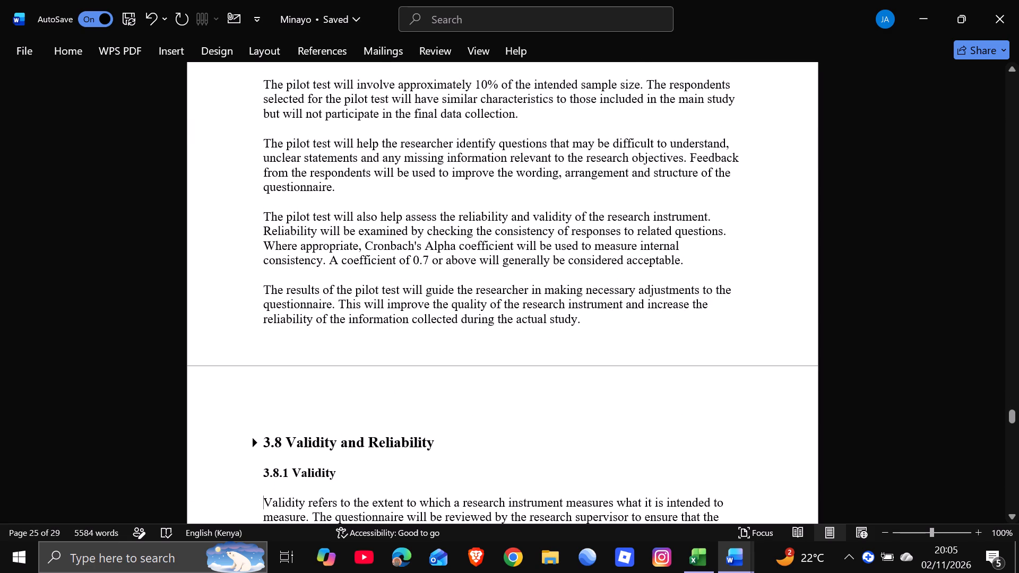
pyautogui.click(263, 436)
pyautogui.press('Return')
pyautogui.press('BackSpace')
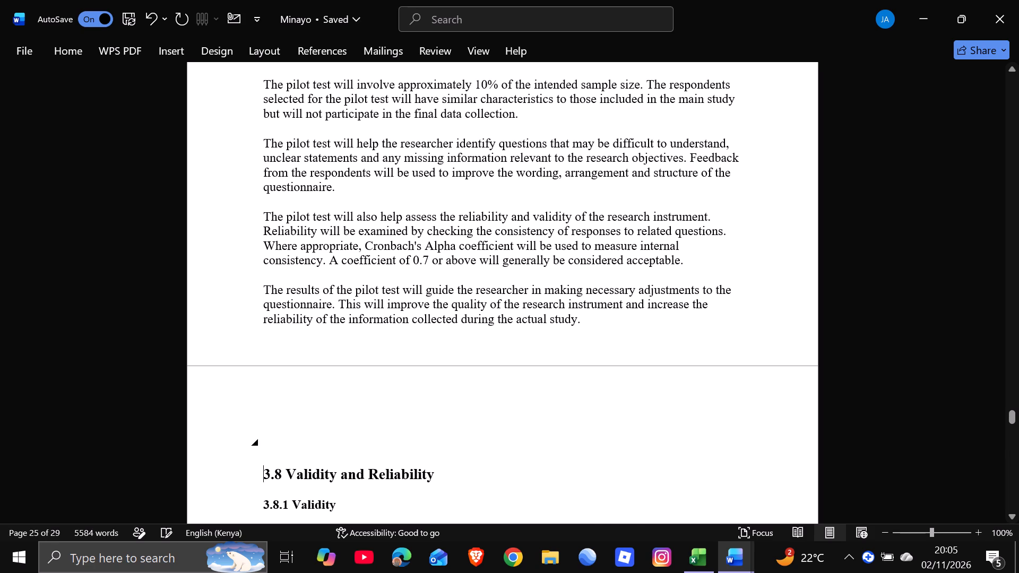
pyautogui.press('BackSpace')
pyautogui.press('BackSpace')
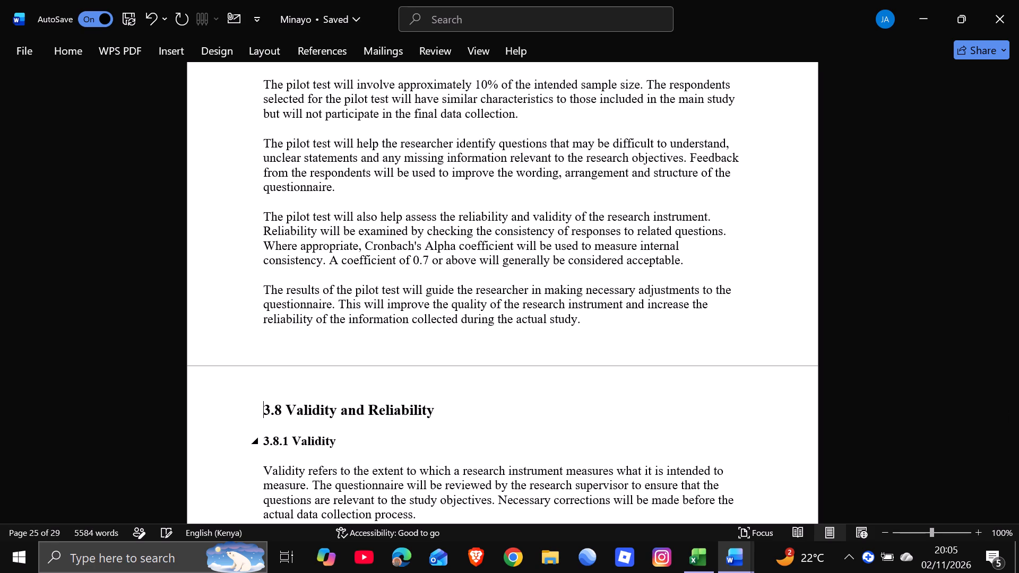
pyautogui.press('BackSpace')
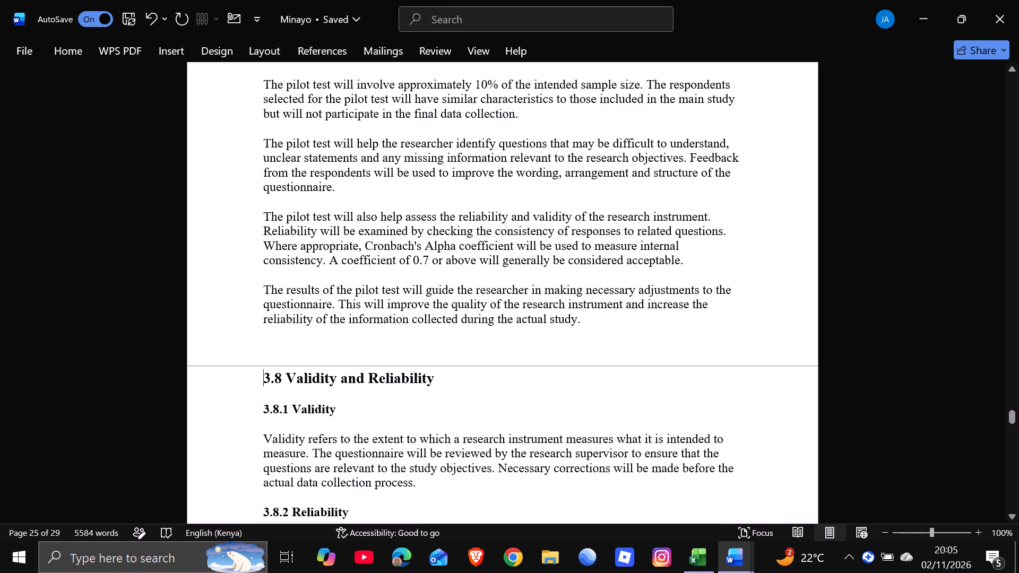
# Recheck the layout and heading numbering backward from 3.8 Validity and Reliability to the Research Design section at the start of chapter three.
pyautogui.press('Up')
pyautogui.press('Up')
pyautogui.press('Up')
pyautogui.press('Up')
pyautogui.press('Up')
pyautogui.press('Up')
pyautogui.press('Up')
pyautogui.press('Up')
pyautogui.press('Up')
pyautogui.press('Up')
pyautogui.press('Up')
pyautogui.press('Up')
pyautogui.press('Up')
pyautogui.press('Up')
pyautogui.press('Up')
pyautogui.press('Up')
pyautogui.press('Up')
pyautogui.press('Up')
pyautogui.press('Up')
pyautogui.press('Up')
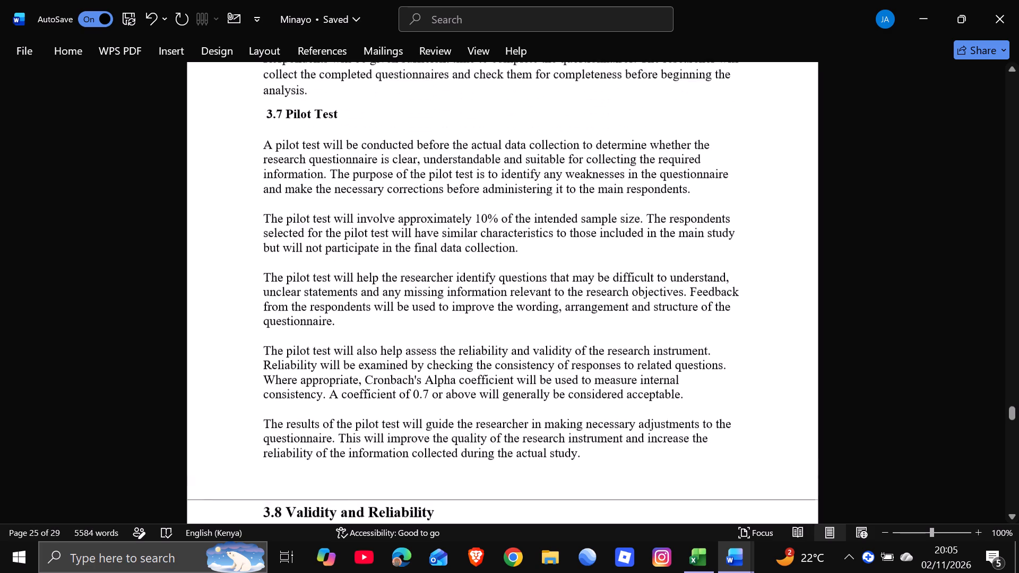
pyautogui.press('Up')
pyautogui.press('Up')
pyautogui.press('Up')
pyautogui.press('Up')
pyautogui.press('Up')
pyautogui.press('Up')
pyautogui.press('Up')
pyautogui.press('Up')
pyautogui.press('Up')
pyautogui.press('Up')
pyautogui.press('Up')
pyautogui.press('Up')
pyautogui.press('Up')
pyautogui.press('Up')
pyautogui.press('Up')
pyautogui.press('Up')
pyautogui.press('Up')
pyautogui.press('Up')
pyautogui.press('Up')
pyautogui.press('Up')
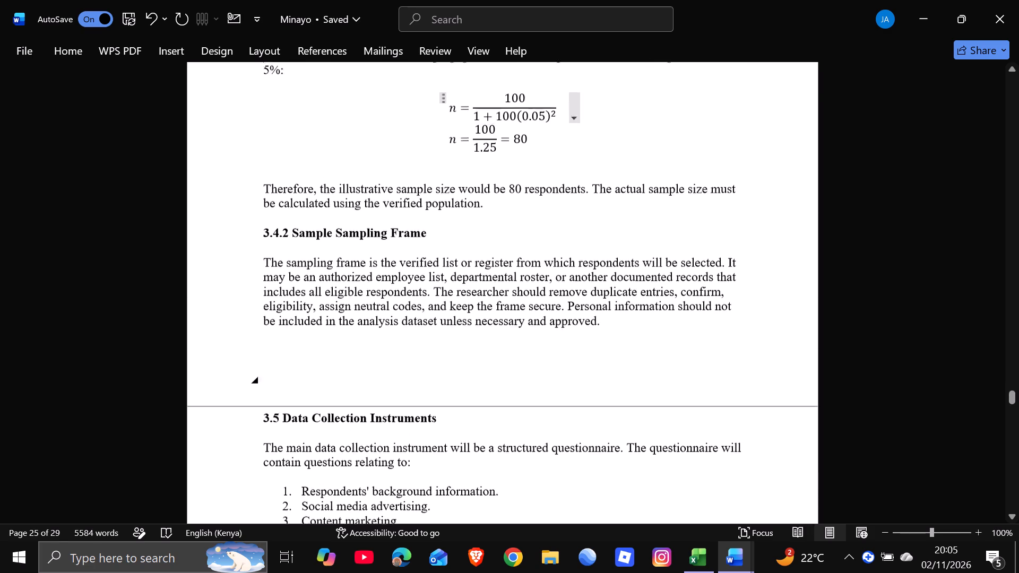
pyautogui.press('Up')
pyautogui.press('Up')
pyautogui.press('Up')
pyautogui.press('Up')
pyautogui.press('Up')
pyautogui.press('Up')
pyautogui.press('Up')
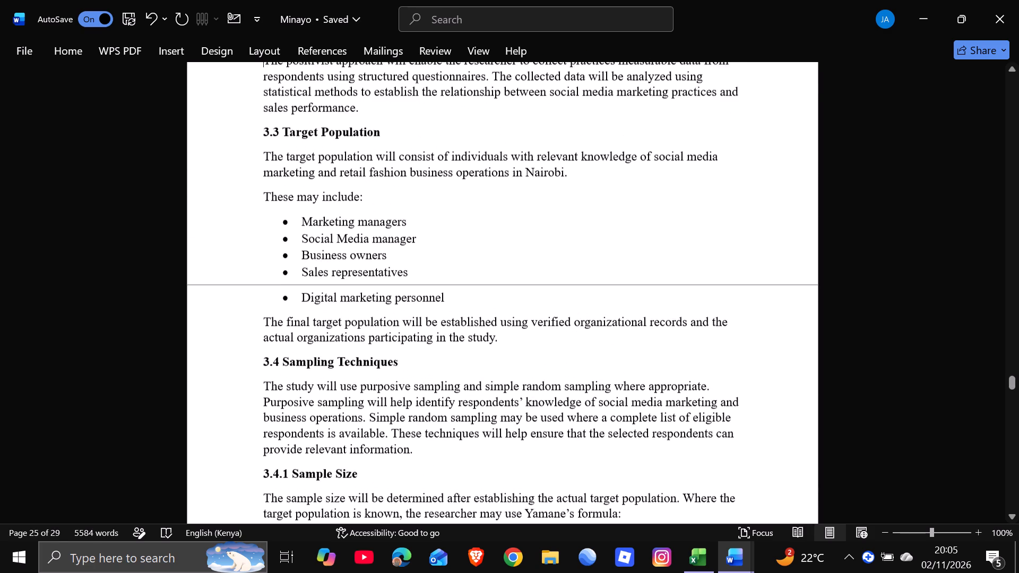
pyautogui.press('Up')
pyautogui.press('Up')
pyautogui.press('Up')
pyautogui.press('Up')
pyautogui.press('Up')
pyautogui.press('Up')
pyautogui.press('Up')
pyautogui.press('Up')
pyautogui.press('Up')
pyautogui.press('Up')
pyautogui.press('Up')
pyautogui.press('Up')
pyautogui.press('Up')
pyautogui.press('Up')
pyautogui.press('Up')
pyautogui.press('Up')
pyautogui.press('Up')
pyautogui.press('Up')
pyautogui.press('Up')
pyautogui.press('Up')
pyautogui.press('Up')
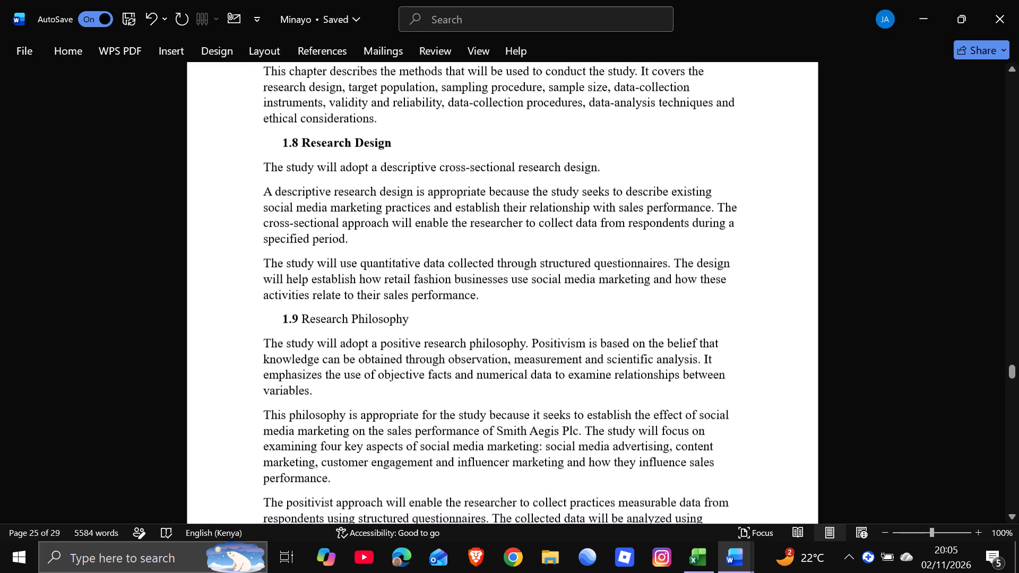
# Replace the automatic list number on chapter three's Introduction heading with 3.0 and remove the heading's indent.
pyautogui.press('Up')
pyautogui.press('Up')
pyautogui.press('Up')
pyautogui.press('Up')
pyautogui.press('Up')
pyautogui.press('Up')
pyautogui.press('Up')
pyautogui.press('Up')
pyautogui.press('Up')
pyautogui.press('Up')
pyautogui.press('Up')
pyautogui.press('Up')
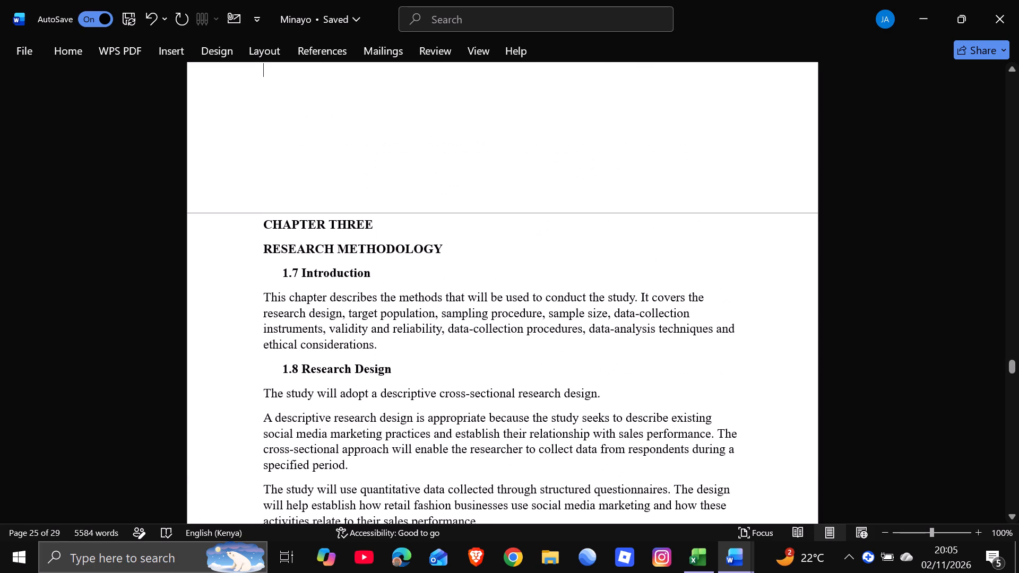
pyautogui.press('Down')
pyautogui.press('Down')
pyautogui.press('Down')
pyautogui.press('Down')
pyautogui.press('Down')
pyautogui.press('Down')
pyautogui.press('Down')
pyautogui.press('Down')
pyautogui.press('Down')
pyautogui.press('Down')
pyautogui.press('Down')
pyautogui.press('Down')
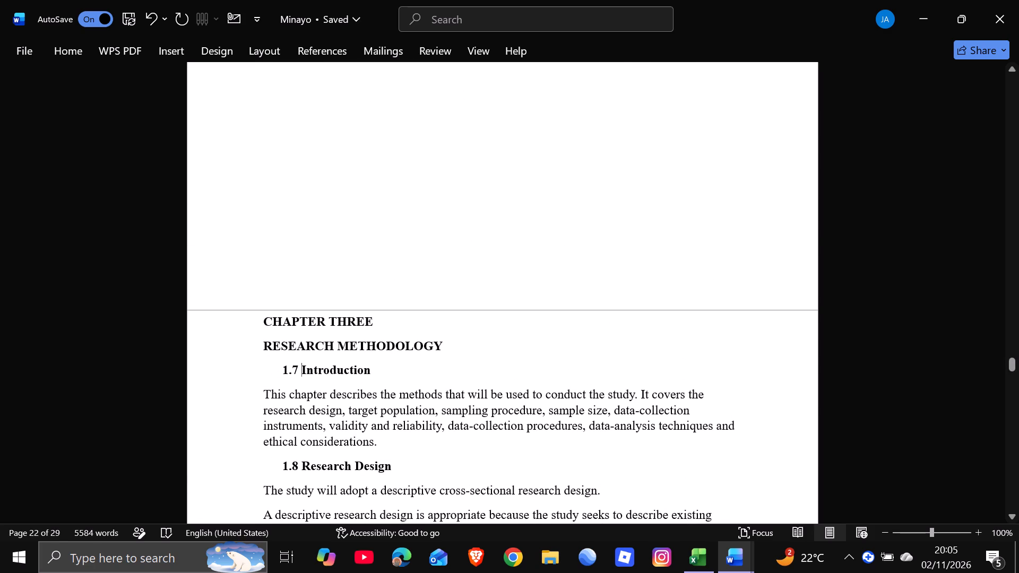
pyautogui.press('BackSpace')
pyautogui.press('BackSpace')
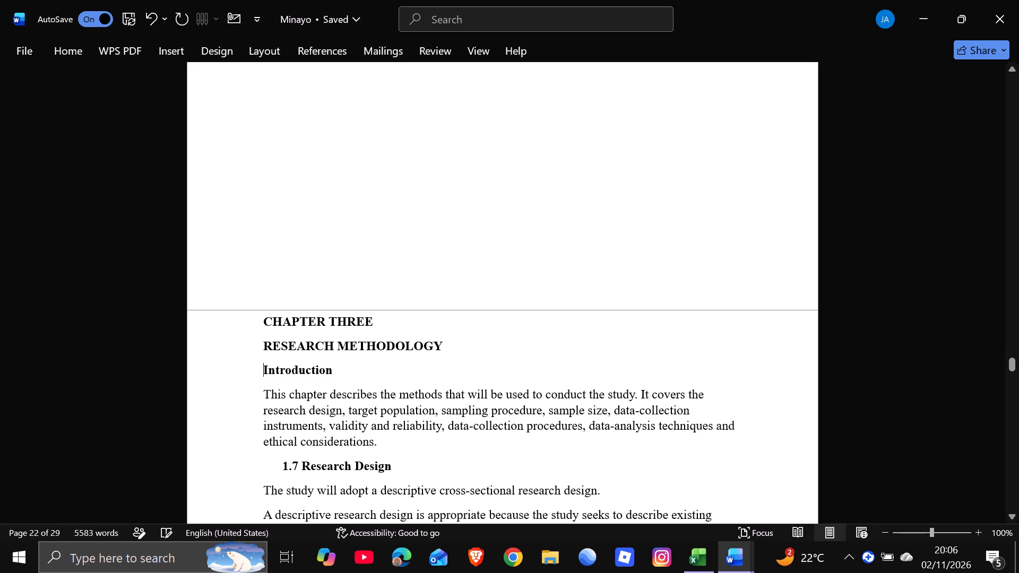
pyautogui.write('3.')
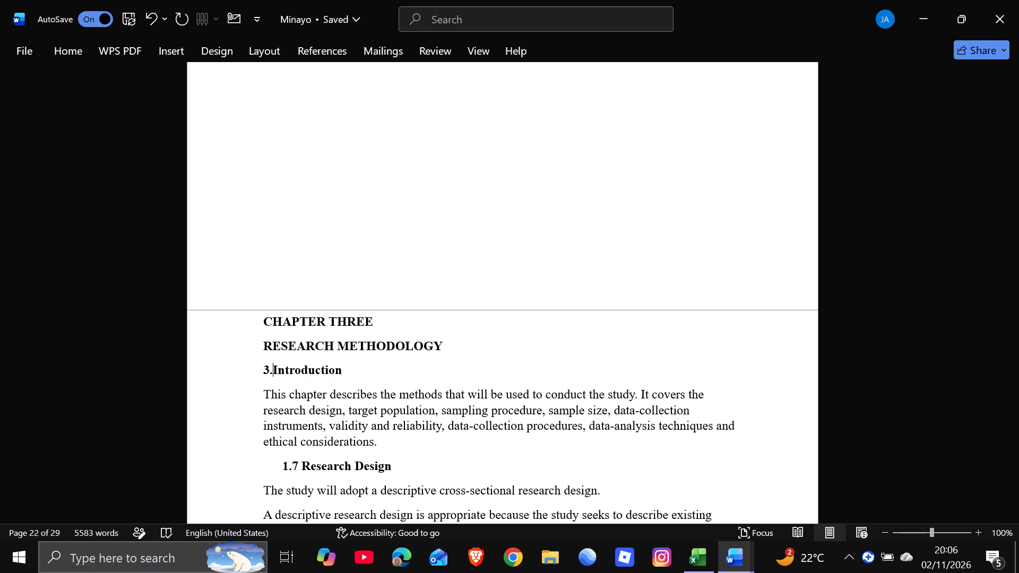
pyautogui.press('0')
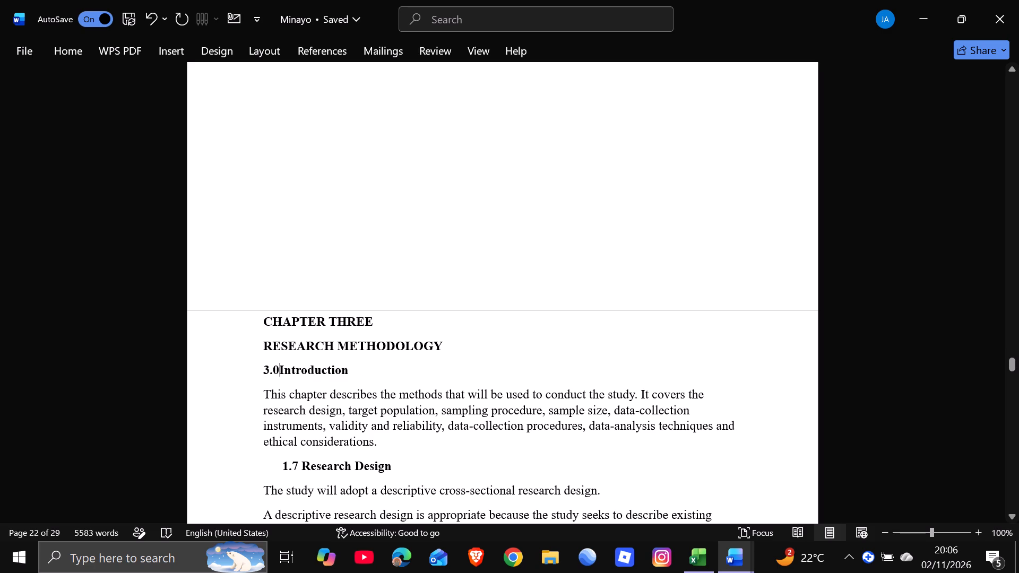
# Replace the automatic list number on the Research Design heading with 3.1, flush with the body text.
pyautogui.click(295, 471)
pyautogui.press('BackSpace')
pyautogui.write('3.1')
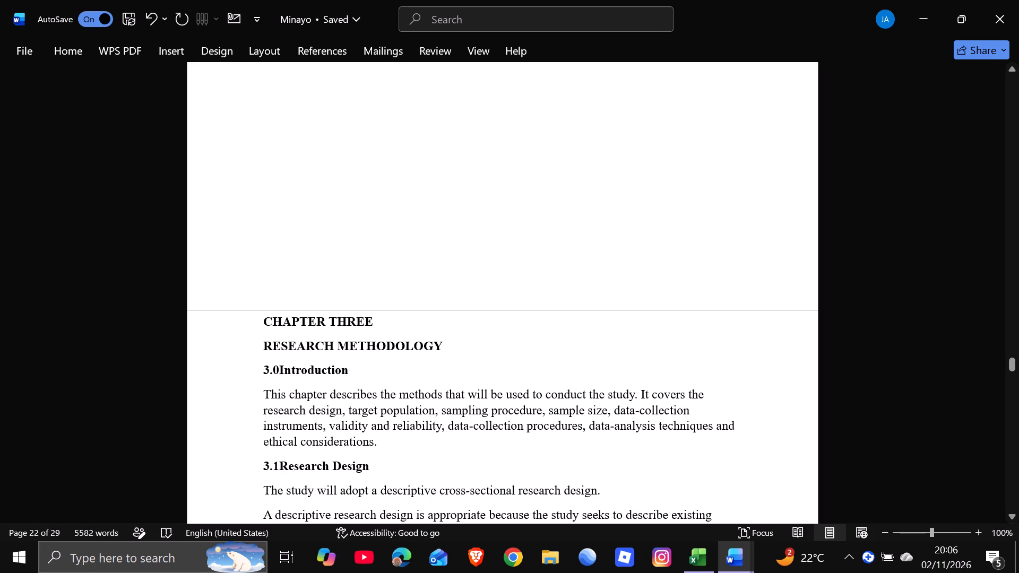
# Replace the automatic list number on the Research Philosophy heading with 3.2 and remove the heading's indent.
pyautogui.press('Down')
pyautogui.press('Down')
pyautogui.press('Down')
pyautogui.press('Down')
pyautogui.press('Down')
pyautogui.press('Down')
pyautogui.press('Down')
pyautogui.press('Down')
pyautogui.press('Down')
pyautogui.press('Down')
pyautogui.press('Down')
pyautogui.press('Down')
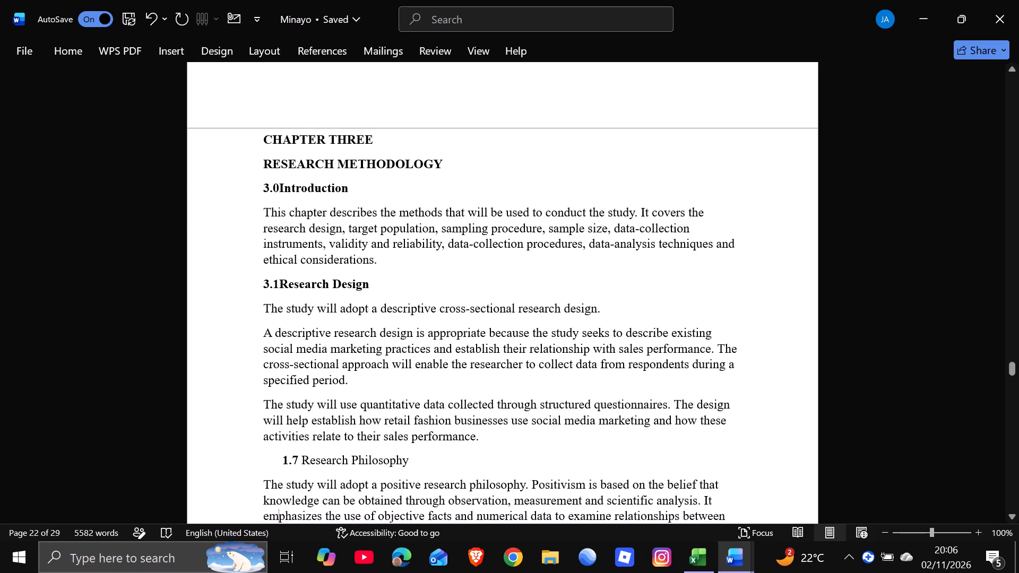
pyautogui.click(300, 455)
pyautogui.press('BackSpace')
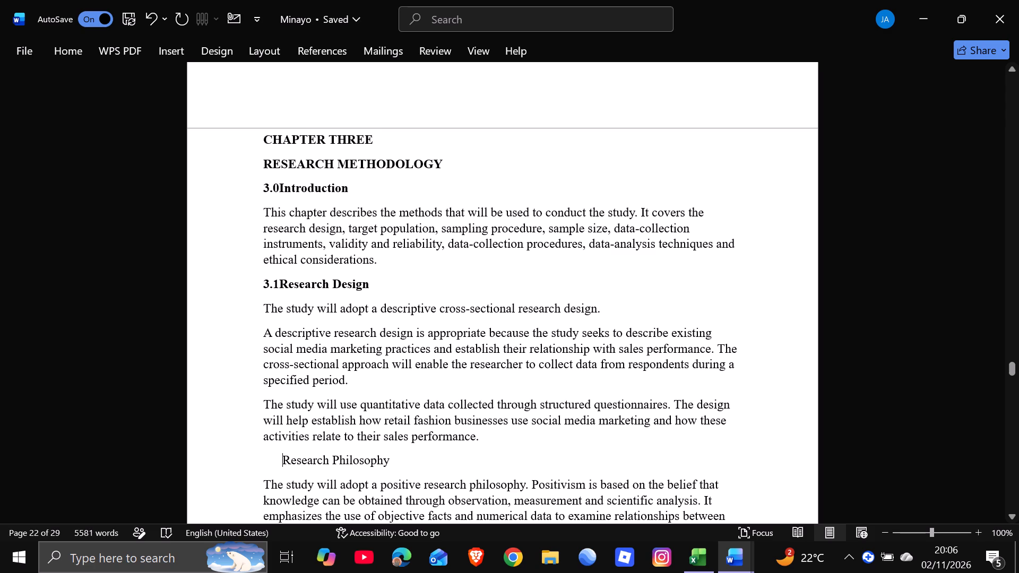
pyautogui.press('BackSpace')
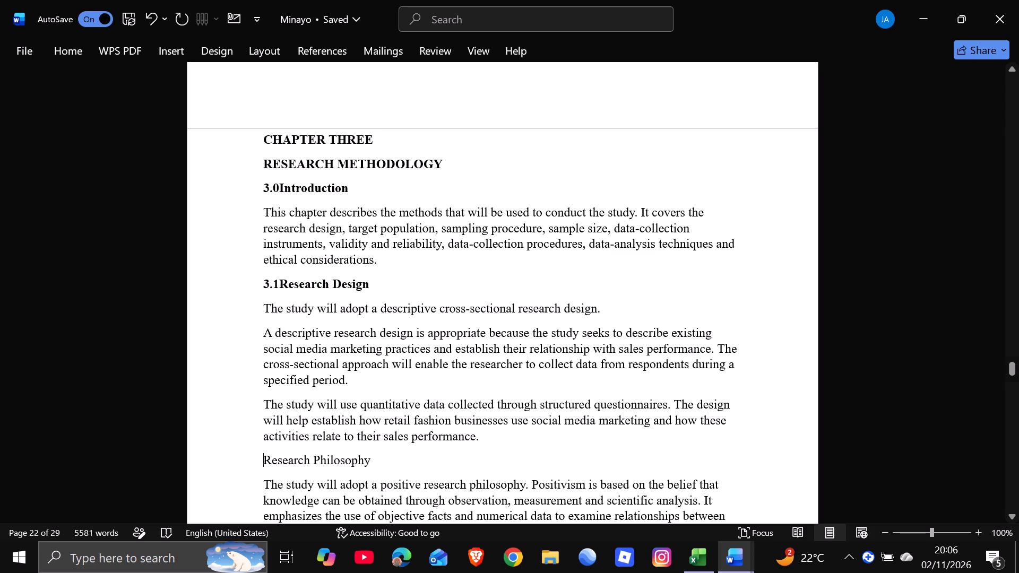
pyautogui.press('3')
pyautogui.write('.2')
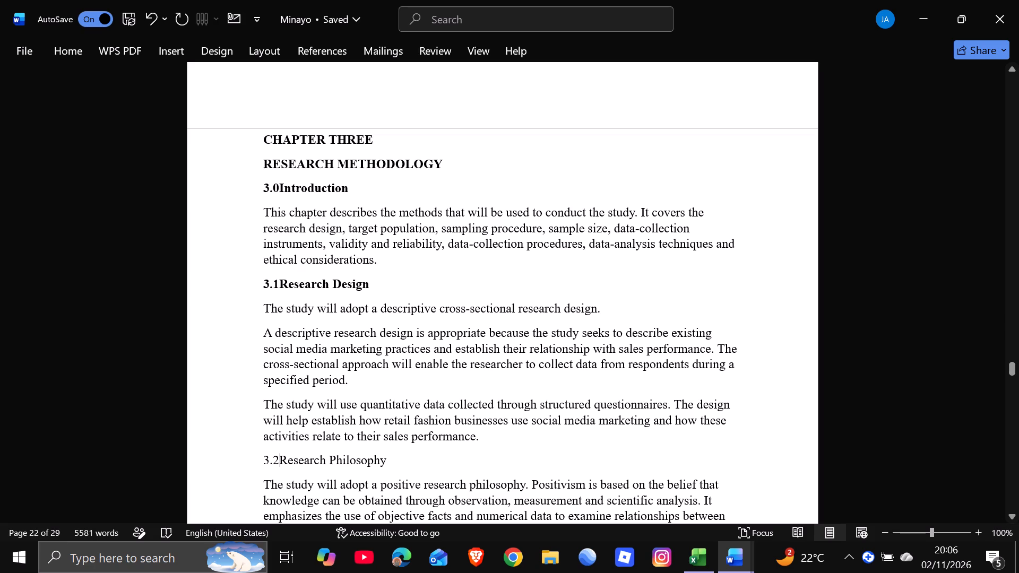
# Make the whole 3.2 Research Philosophy heading bold.
pyautogui.moveTo(393, 460); pyautogui.dragTo(248, 471)
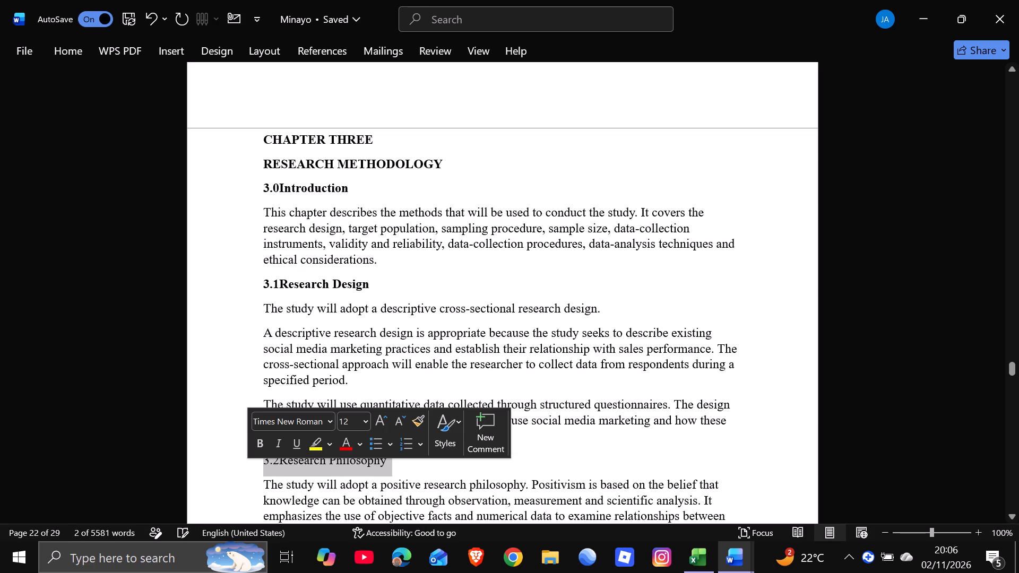
pyautogui.click(255, 447)
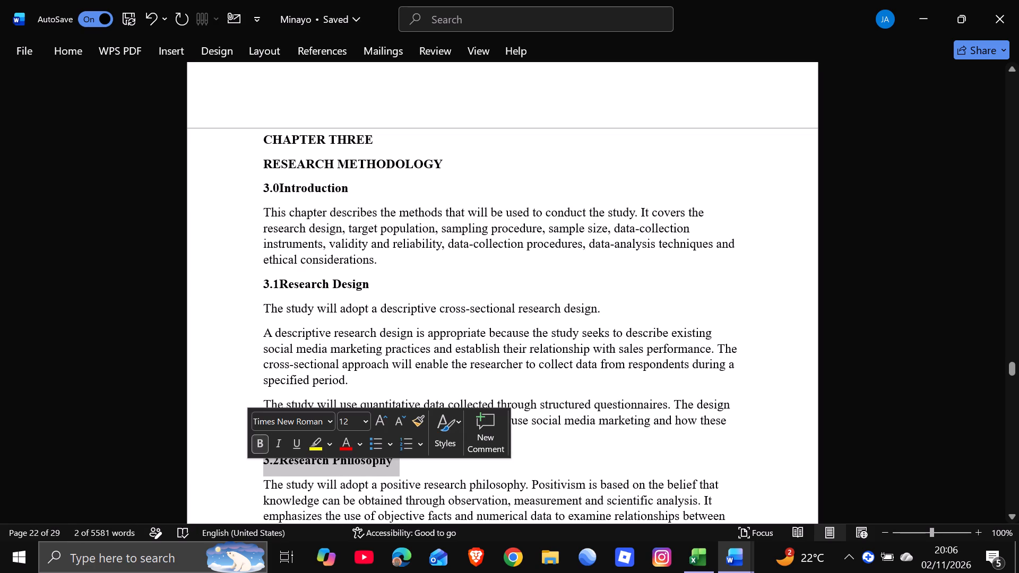
pyautogui.click(218, 442)
pyautogui.click(405, 462)
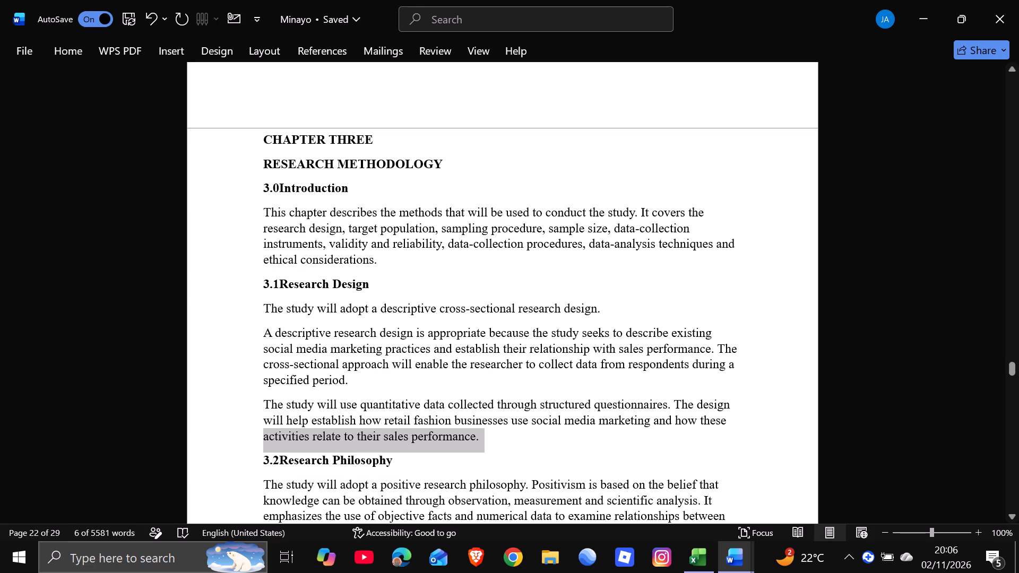
# Recheck the layout and numbering through 3.3 Target Population, and back up to 2.2.4 Digital Marketing and SME Performance in chapter two.
pyautogui.press('Down')
pyautogui.press('Down')
pyautogui.press('Down')
pyautogui.press('Down')
pyautogui.press('Down')
pyautogui.press('Down')
pyautogui.press('Down')
pyautogui.press('Down')
pyautogui.press('Down')
pyautogui.press('Down')
pyautogui.press('Down')
pyautogui.press('Down')
pyautogui.press('Down')
pyautogui.press('Down')
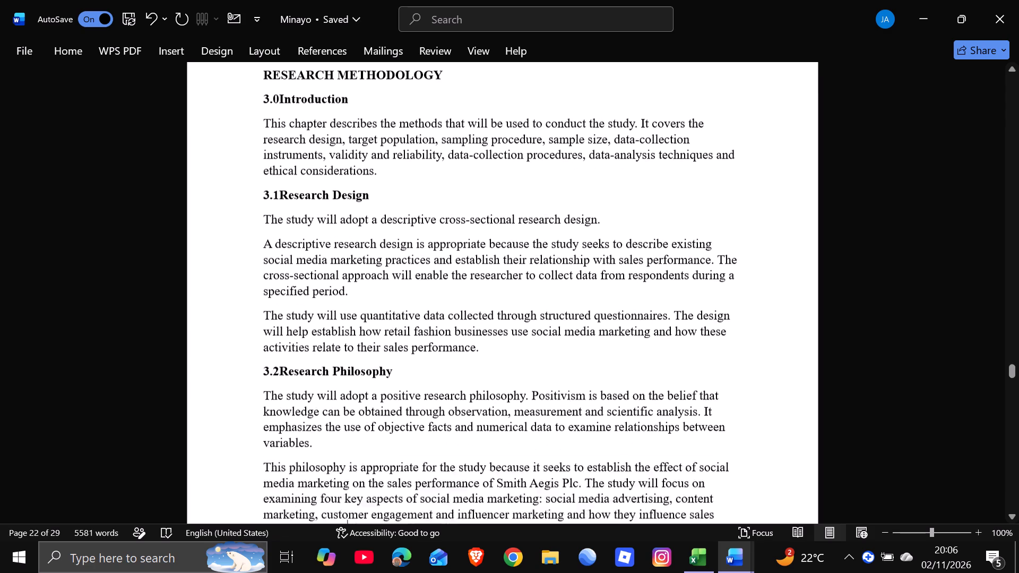
pyautogui.press('Down')
pyautogui.press('Down')
pyautogui.press('Down')
pyautogui.press('Down')
pyautogui.press('Down')
pyautogui.press('Down')
pyautogui.press('Down')
pyautogui.press('Down')
pyautogui.press('Down')
pyautogui.press('Down')
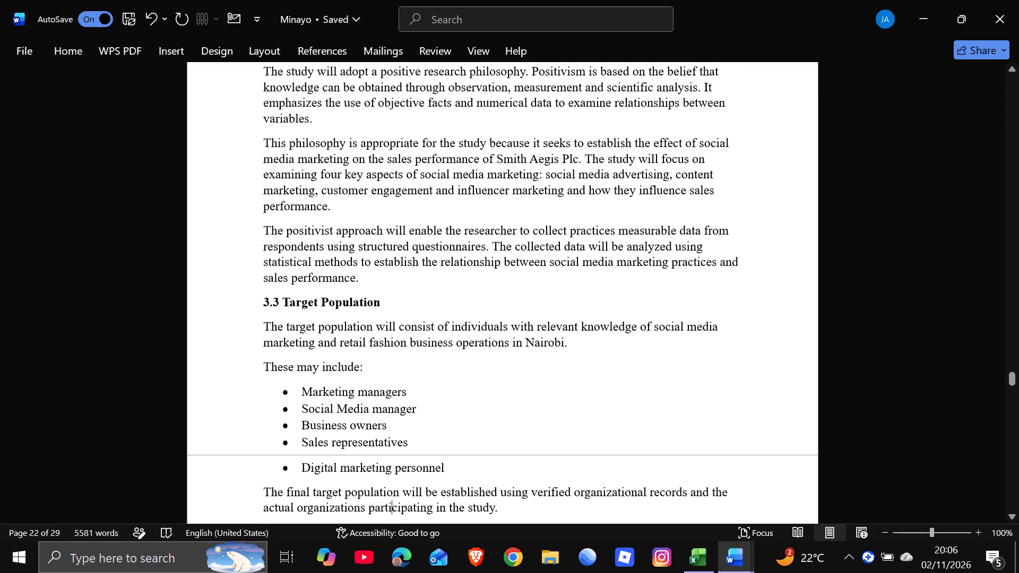
pyautogui.press('Up')
pyautogui.press('Up')
pyautogui.press('Up')
pyautogui.press('Up')
pyautogui.press('Up')
pyautogui.press('Up')
pyautogui.press('Up')
pyautogui.press('Up')
pyautogui.press('Up')
pyautogui.press('Up')
pyautogui.press('Up')
pyautogui.press('Up')
pyautogui.press('Up')
pyautogui.press('Up')
pyautogui.press('Up')
pyautogui.press('Up')
pyautogui.press('Up')
pyautogui.press('Up')
pyautogui.press('Up')
pyautogui.press('Up')
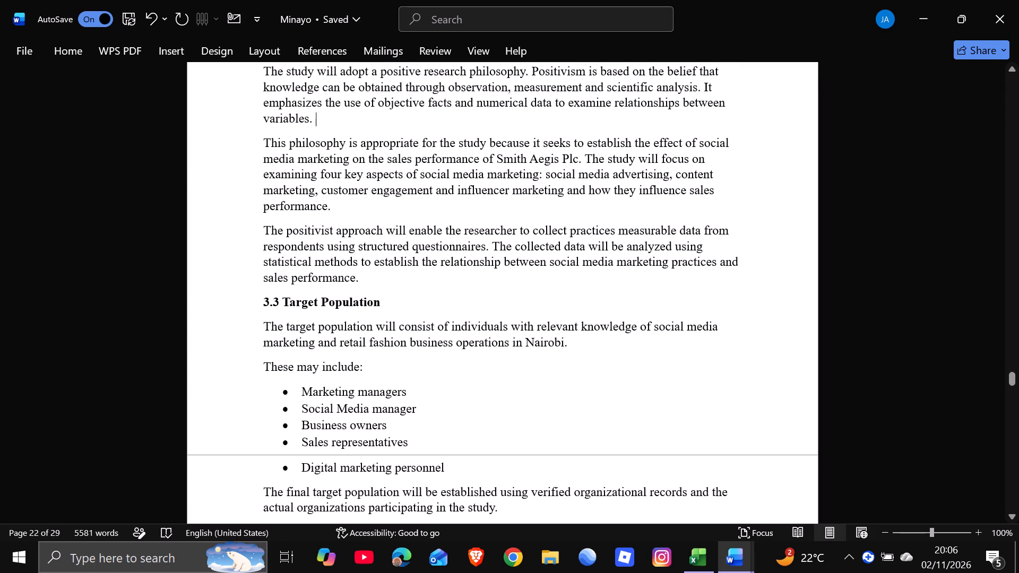
pyautogui.press('Up')
pyautogui.press('Up')
pyautogui.press('Up')
pyautogui.press('Up')
pyautogui.press('Up')
pyautogui.press('Up')
pyautogui.press('Up')
pyautogui.press('Up')
pyautogui.press('Up')
pyautogui.press('Up')
pyautogui.press('Up')
pyautogui.press('Up')
pyautogui.press('Up')
pyautogui.press('Up')
pyautogui.press('Up')
pyautogui.press('Up')
pyautogui.press('Up')
pyautogui.press('Up')
pyautogui.press('Up')
pyautogui.press('Up')
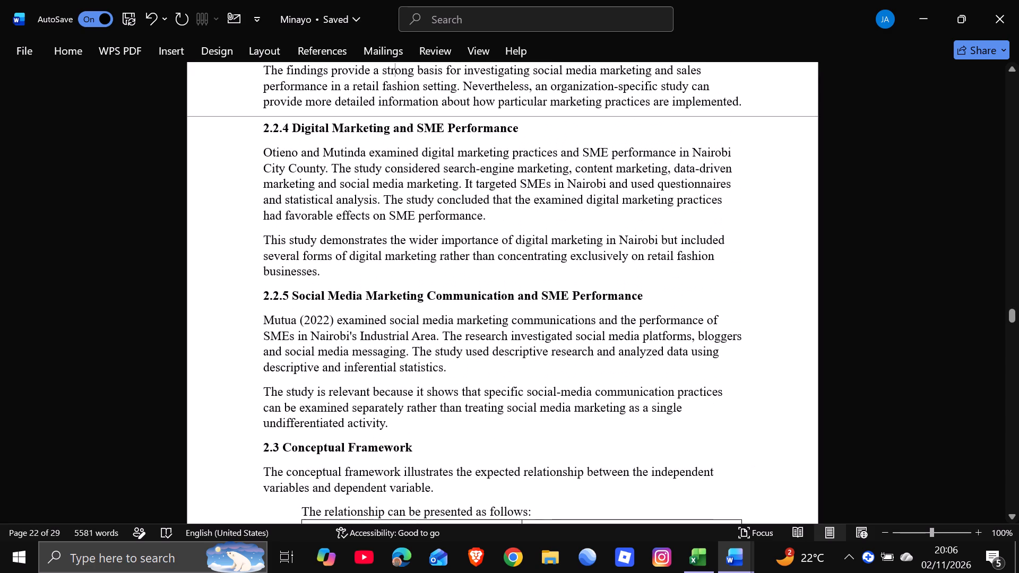
# Remove the indent from the paragraph about the independent variables below the Conceptual Framework table in section 2.3.
pyautogui.press('Down')
pyautogui.press('Down')
pyautogui.press('Down')
pyautogui.press('Down')
pyautogui.press('Down')
pyautogui.press('Down')
pyautogui.press('Down')
pyautogui.press('Down')
pyautogui.press('Down')
pyautogui.press('Down')
pyautogui.press('Down')
pyautogui.press('Down')
pyautogui.press('Down')
pyautogui.press('Down')
pyautogui.press('Down')
pyautogui.press('Down')
pyautogui.press('Down')
pyautogui.press('Down')
pyautogui.press('Down')
pyautogui.press('Down')
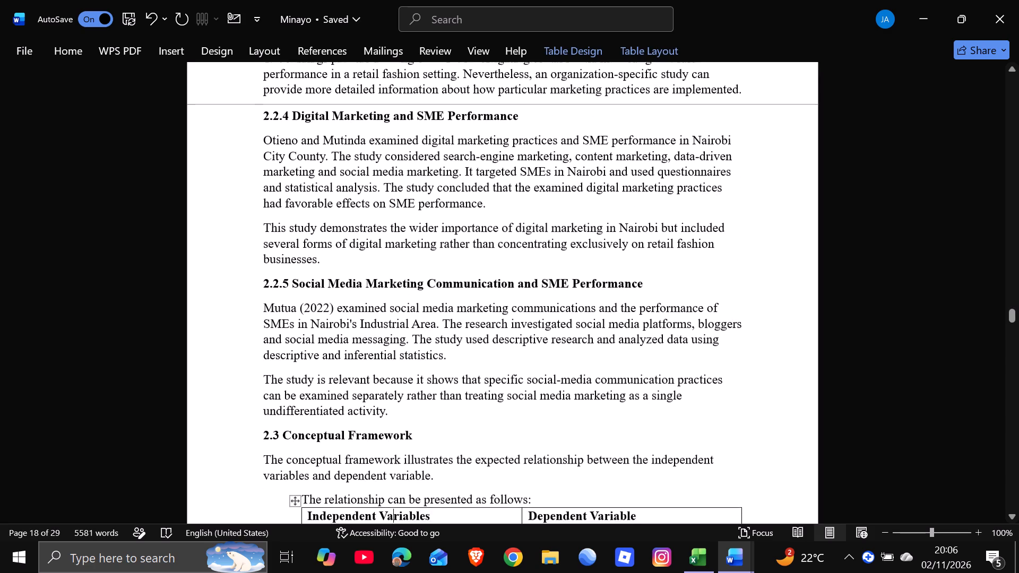
pyautogui.press('Down')
pyautogui.press('Down')
pyautogui.press('Down')
pyautogui.press('Down')
pyautogui.press('Down')
pyautogui.press('Down')
pyautogui.press('Down')
pyautogui.press('Down')
pyautogui.press('Down')
pyautogui.press('Down')
pyautogui.press('Down')
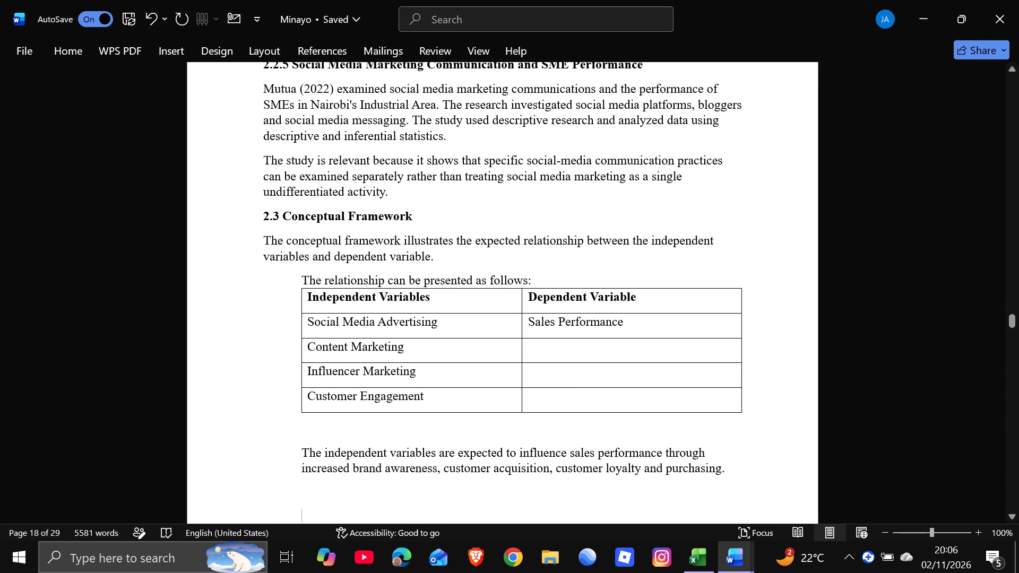
pyautogui.click(300, 453)
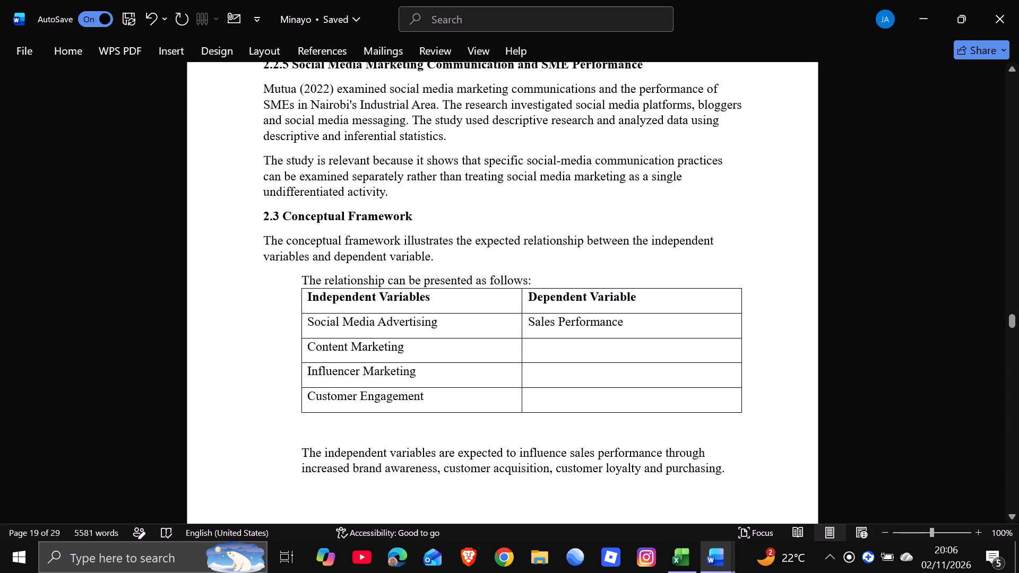
pyautogui.press('BackSpace')
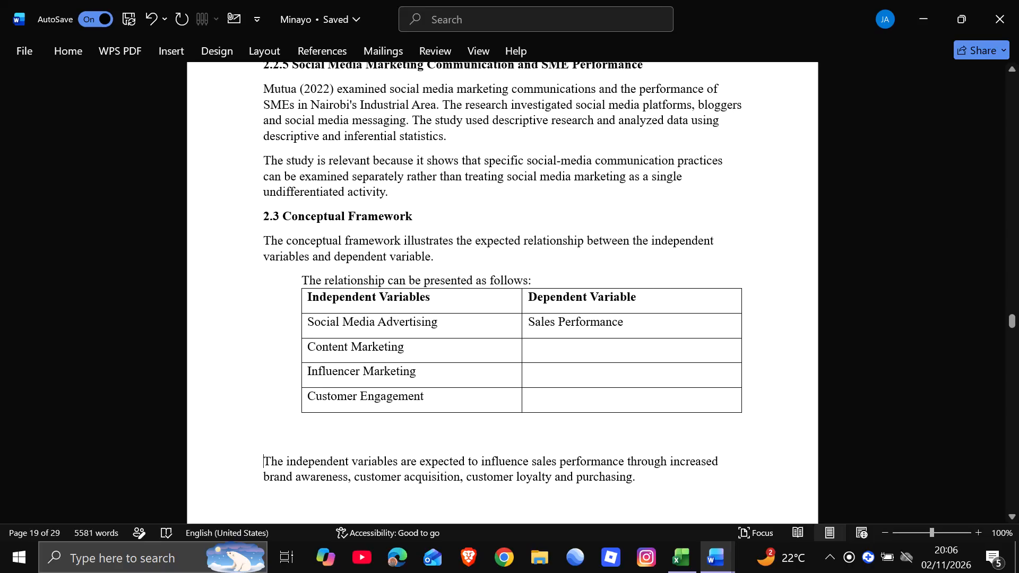
# Recheck the layout, indents and heading numbering of chapter two from 2.3 Conceptual Framework back up to 2.1.1 Technology Acceptance Model.
pyautogui.press('Down')
pyautogui.press('Up')
pyautogui.press('Up')
pyautogui.press('Up')
pyautogui.press('Up')
pyautogui.press('Up')
pyautogui.press('Up')
pyautogui.press('Up')
pyautogui.press('Up')
pyautogui.press('Up')
pyautogui.press('Up')
pyautogui.press('Up')
pyautogui.press('Up')
pyautogui.press('Up')
pyautogui.press('Up')
pyautogui.press('Up')
pyautogui.press('Up')
pyautogui.press('Up')
pyautogui.press('Up')
pyautogui.press('Up')
pyautogui.press('Up')
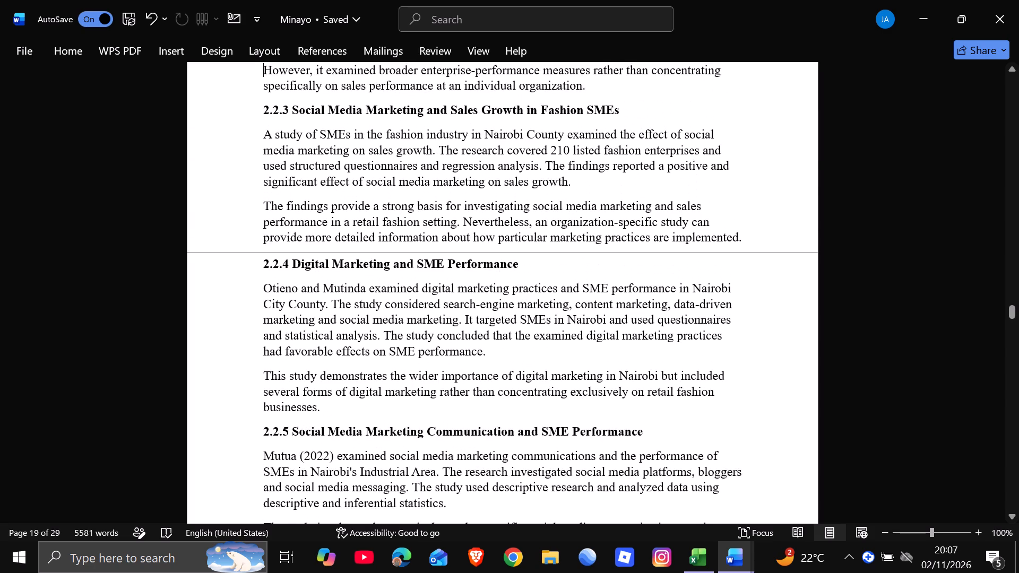
pyautogui.press('Up')
pyautogui.press('Up')
pyautogui.press('Up')
pyautogui.press('Up')
pyautogui.press('Up')
pyautogui.press('Up')
pyautogui.press('Up')
pyautogui.press('Up')
pyautogui.press('Up')
pyautogui.press('Up')
pyautogui.press('Up')
pyautogui.press('Up')
pyautogui.press('Up')
pyautogui.press('Up')
pyautogui.press('Up')
pyautogui.press('Up')
pyautogui.press('Up')
pyautogui.press('Up')
pyautogui.press('Up')
pyautogui.press('Up')
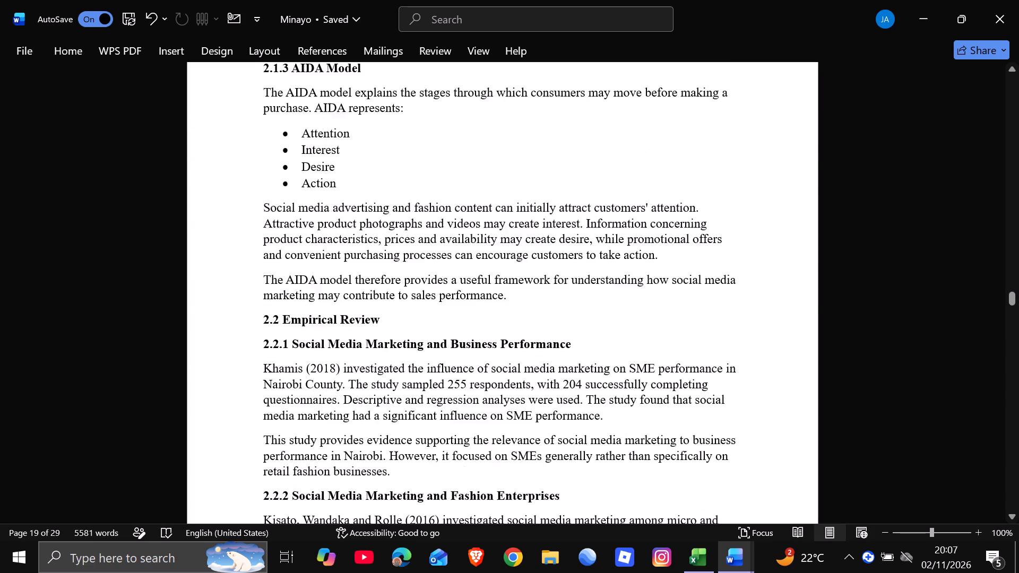
pyautogui.press('Up')
pyautogui.press('Up')
pyautogui.press('Up')
pyautogui.press('Up')
pyautogui.press('Up')
pyautogui.press('Up')
pyautogui.press('Up')
pyautogui.press('Up')
pyautogui.press('Up')
pyautogui.press('Up')
pyautogui.press('Up')
pyautogui.press('Up')
pyautogui.press('Up')
pyautogui.press('Up')
pyautogui.press('Up')
pyautogui.press('Up')
pyautogui.press('Up')
pyautogui.press('Up')
pyautogui.press('Up')
pyautogui.press('Up')
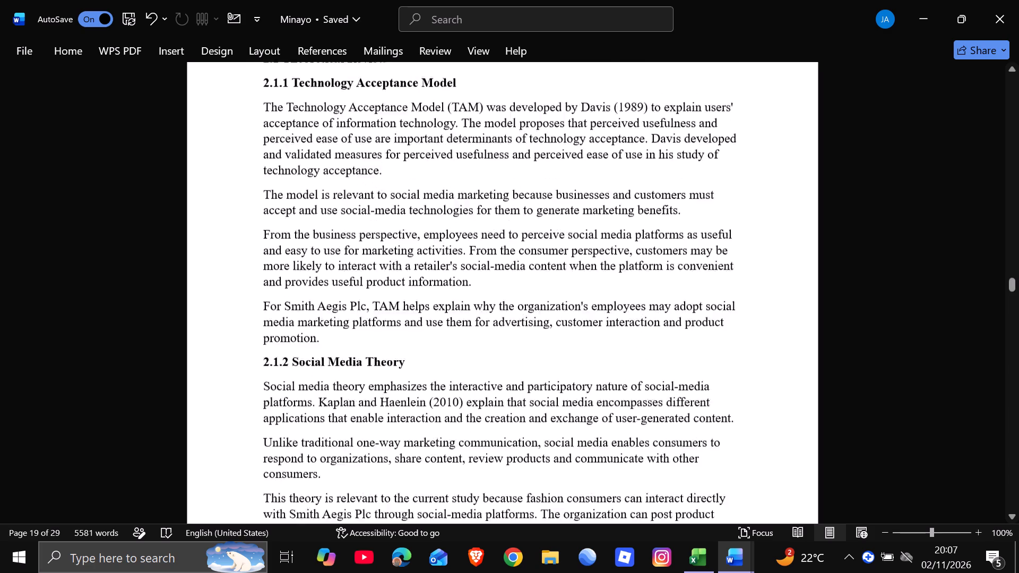
# Review chapter one and the preliminary pages backwards, through the scope of the study and definitions of terms to the list of tables and contents.
pyautogui.press('Up')
pyautogui.press('Up')
pyautogui.press('Up')
pyautogui.press('Up')
pyautogui.press('Up')
pyautogui.press('Up')
pyautogui.press('Up')
pyautogui.press('Up')
pyautogui.press('Up')
pyautogui.press('Up')
pyautogui.press('Up')
pyautogui.press('Up')
pyautogui.press('Up')
pyautogui.press('Up')
pyautogui.press('Up')
pyautogui.press('Up')
pyautogui.press('Up')
pyautogui.press('Up')
pyautogui.press('Up')
pyautogui.press('Up')
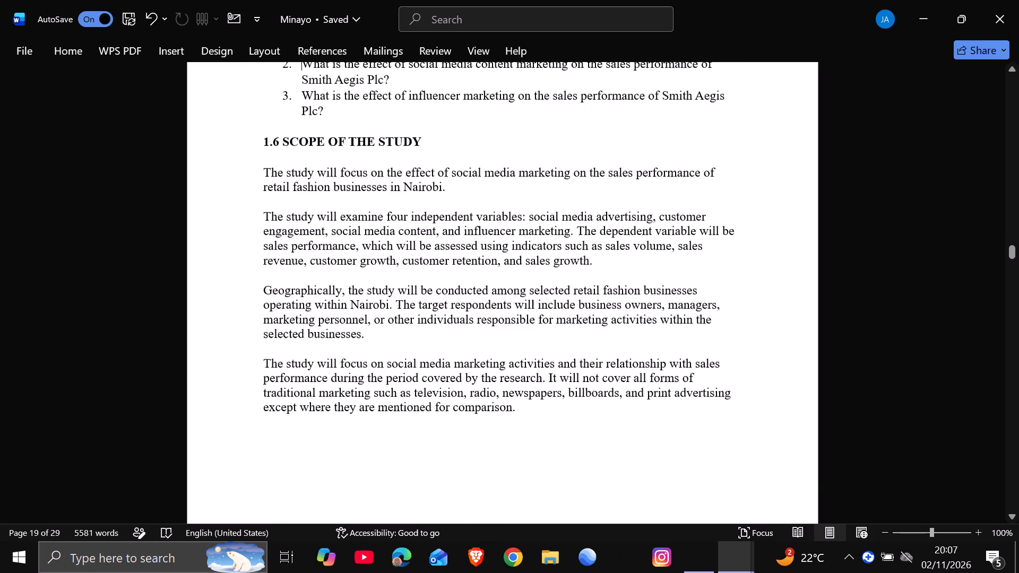
pyautogui.press('Up')
pyautogui.press('Up')
pyautogui.press('Up')
pyautogui.press('Up')
pyautogui.press('Up')
pyautogui.press('Up')
pyautogui.press('Up')
pyautogui.press('Up')
pyautogui.press('Up')
pyautogui.press('Up')
pyautogui.press('Up')
pyautogui.press('Up')
pyautogui.press('Up')
pyautogui.press('Up')
pyautogui.press('Up')
pyautogui.press('Up')
pyautogui.press('Up')
pyautogui.press('Up')
pyautogui.press('Up')
pyautogui.press('Up')
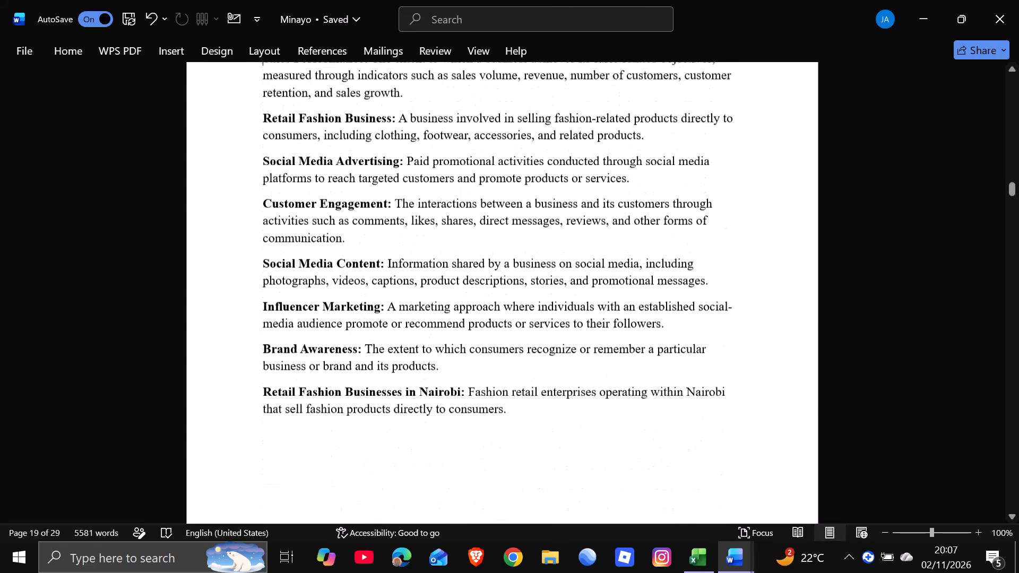
pyautogui.press('Up')
pyautogui.press('Up')
pyautogui.press('Up')
pyautogui.press('Up')
pyautogui.press('Up')
pyautogui.press('Up')
pyautogui.press('Up')
pyautogui.press('Up')
pyautogui.press('Up')
pyautogui.press('Up')
pyautogui.press('Up')
pyautogui.press('Up')
pyautogui.press('Up')
pyautogui.press('Up')
pyautogui.press('Up')
pyautogui.press('Up')
pyautogui.press('Up')
pyautogui.press('Up')
pyautogui.press('Up')
pyautogui.press('Up')
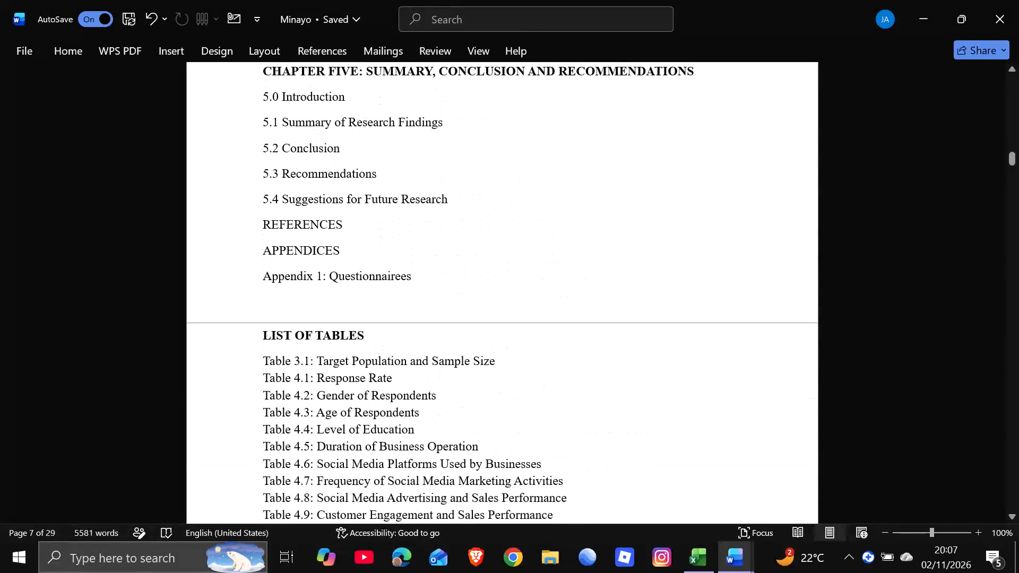
# Open the file management page for the Minayo document.
pyautogui.click(19, 56)
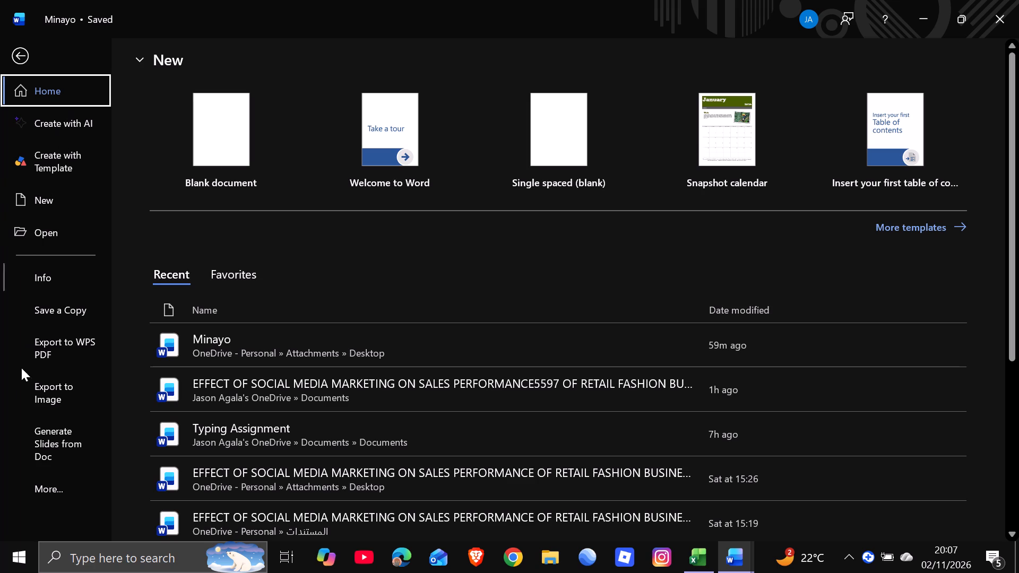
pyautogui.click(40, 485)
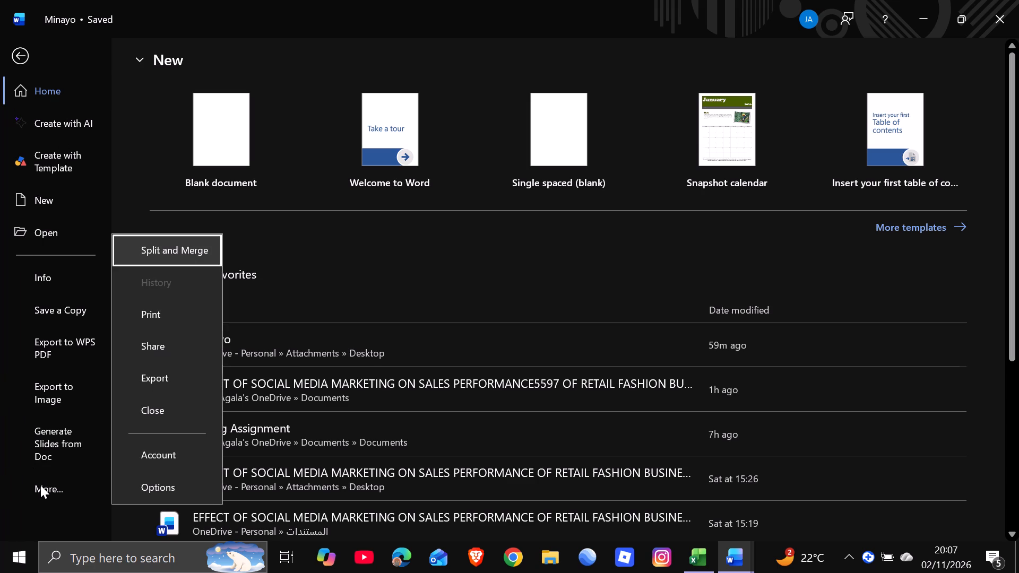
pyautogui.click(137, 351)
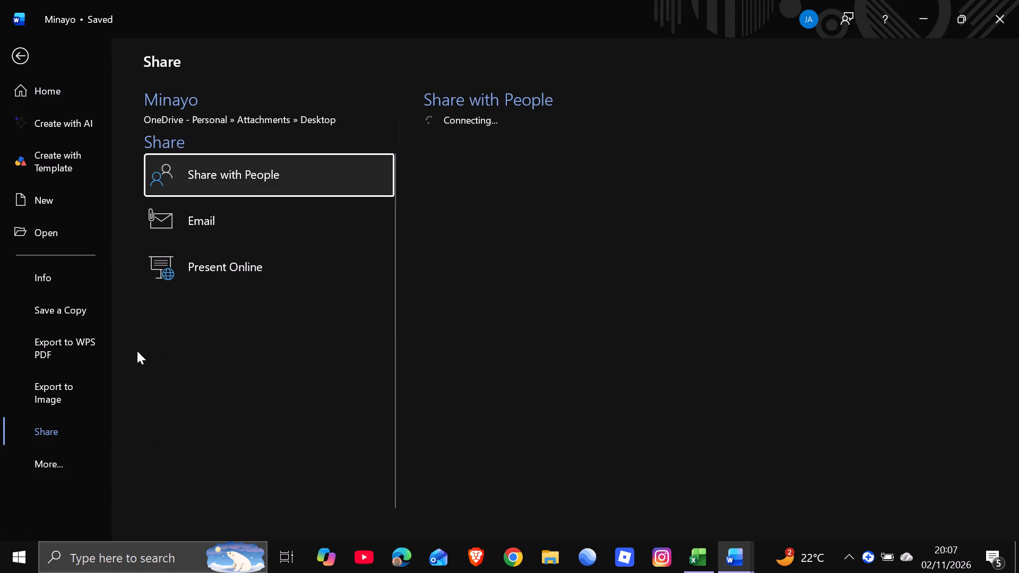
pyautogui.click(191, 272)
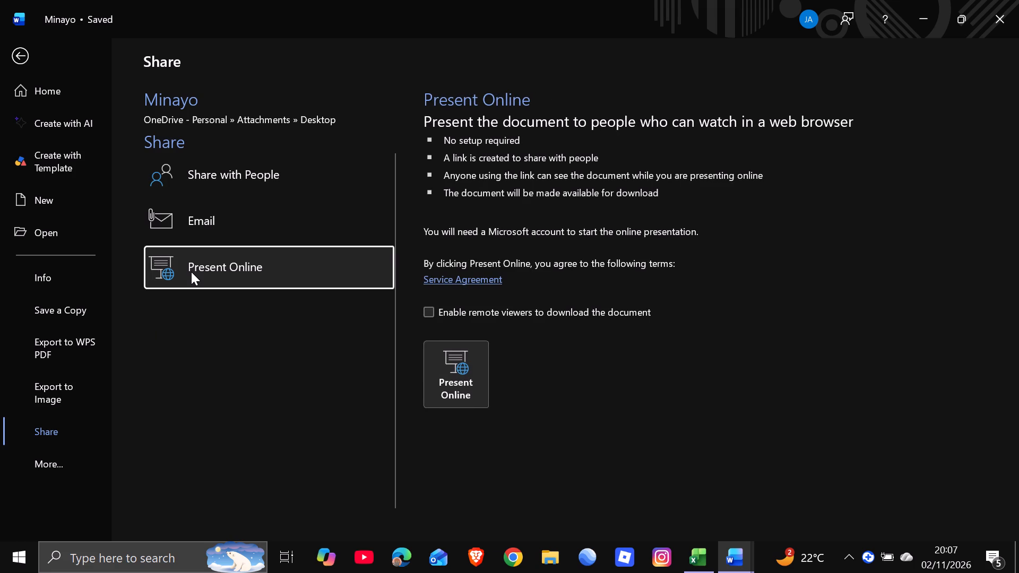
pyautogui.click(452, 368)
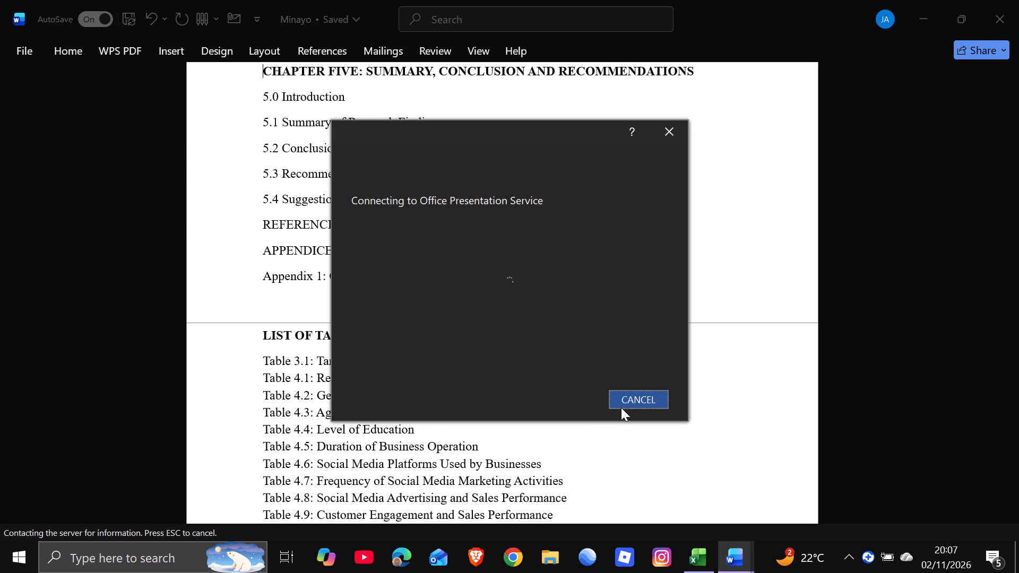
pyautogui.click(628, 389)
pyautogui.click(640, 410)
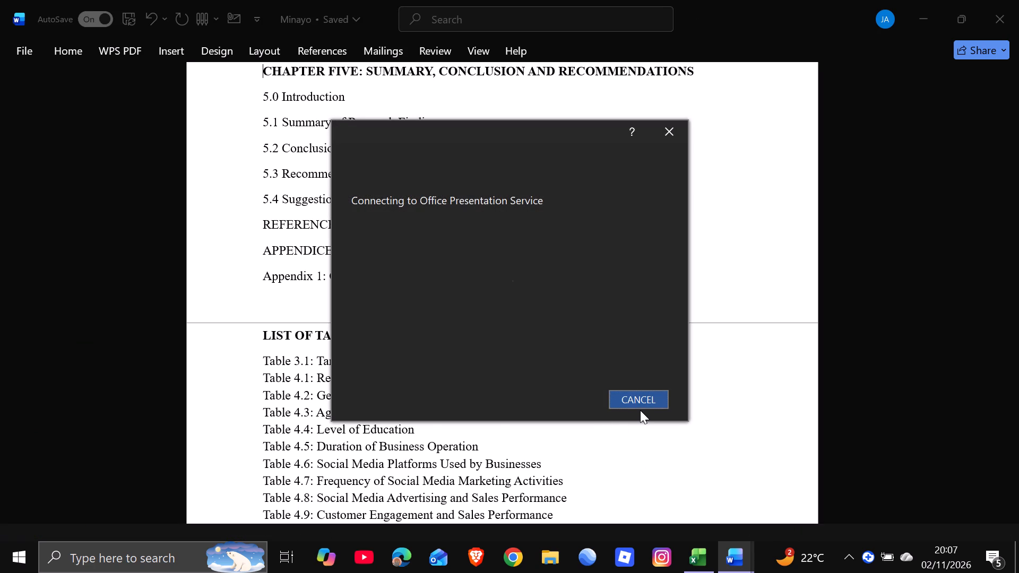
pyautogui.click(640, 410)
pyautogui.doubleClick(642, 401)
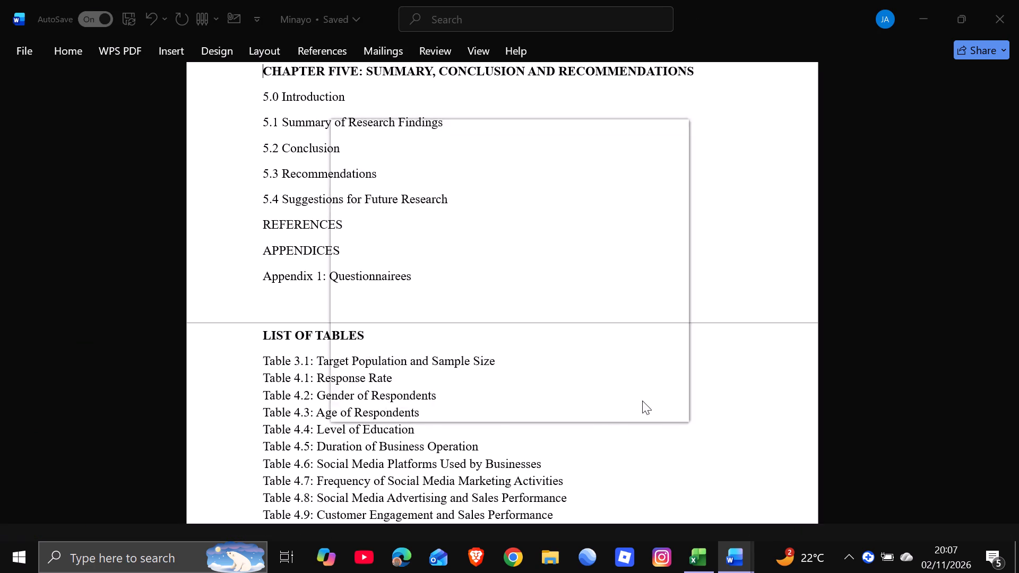
# Close the Minayo document, the other social media marketing report and the Book5 donation workbook.
pyautogui.click(1017, 0)
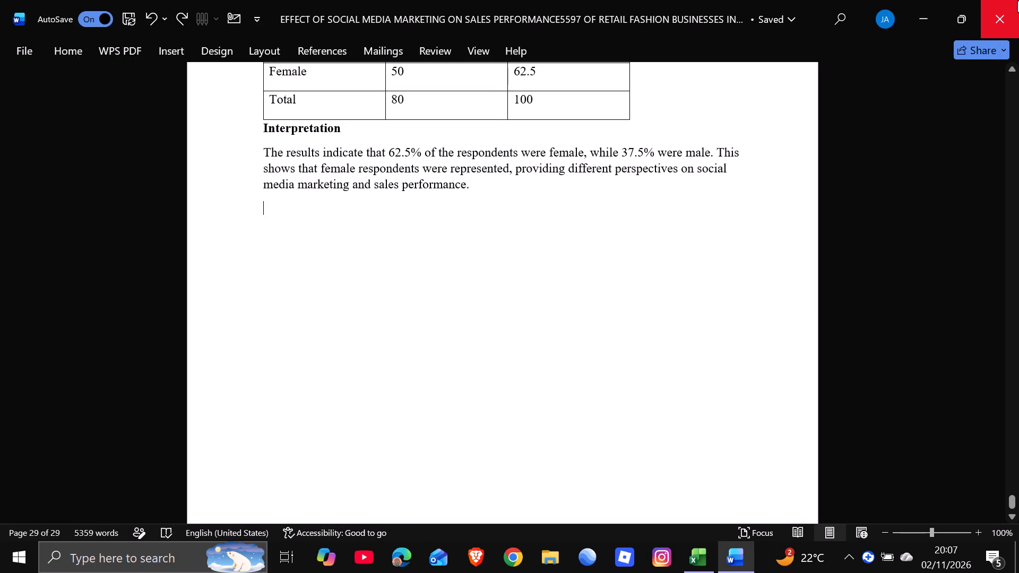
pyautogui.click(1017, 0)
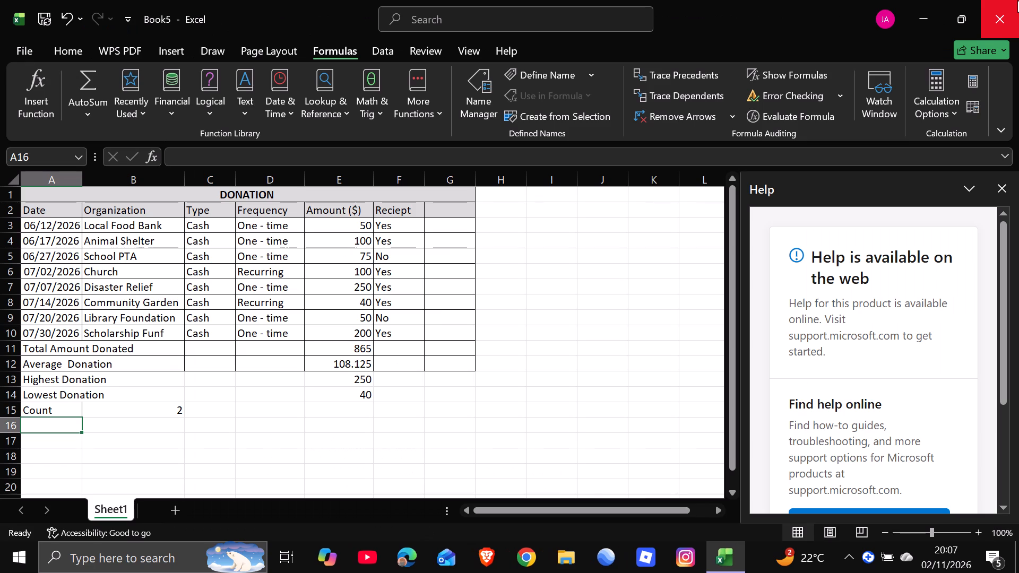
pyautogui.doubleClick(1017, 0)
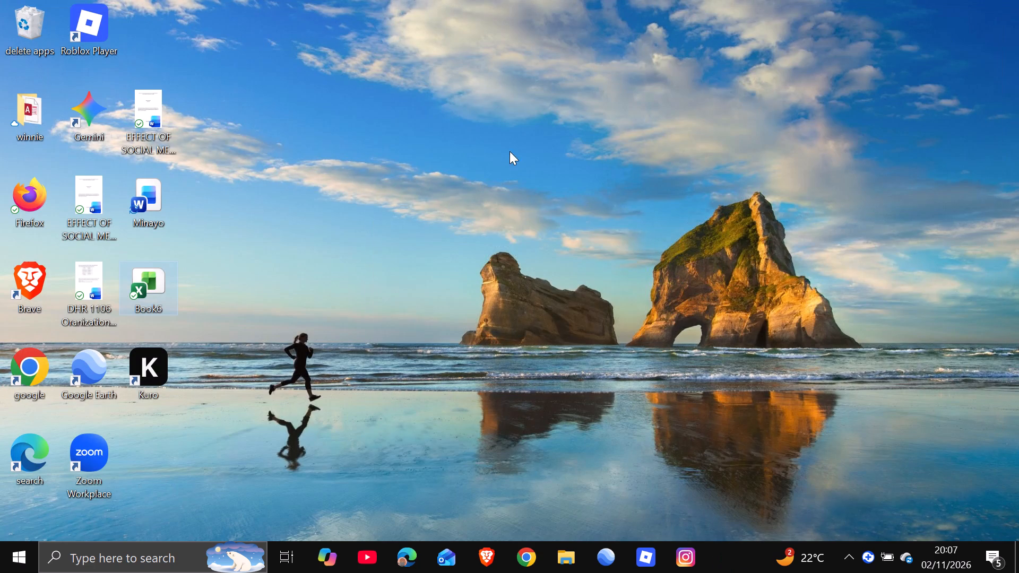
# Launch the Kuro application from the desktop.
pyautogui.doubleClick(159, 366)
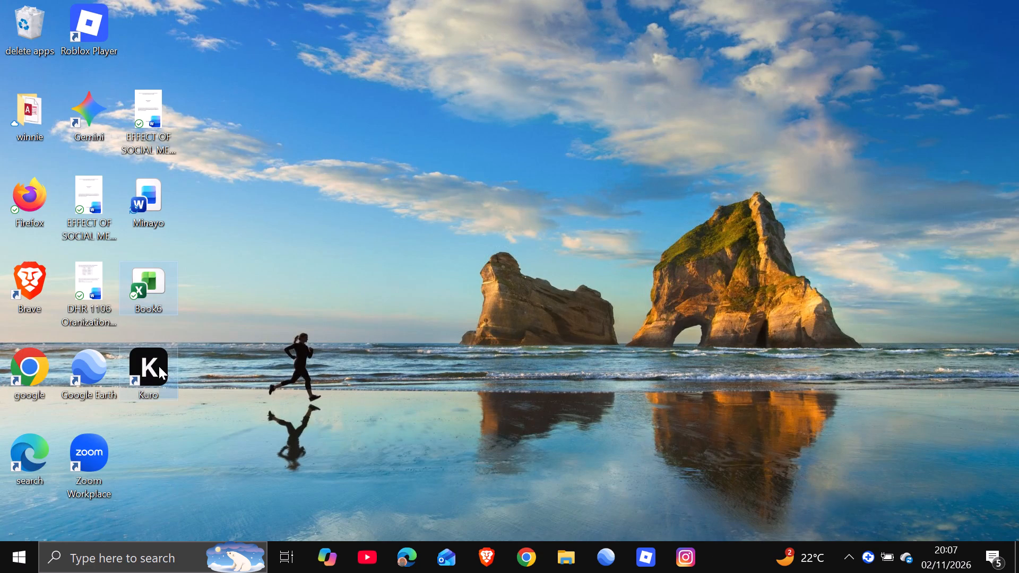
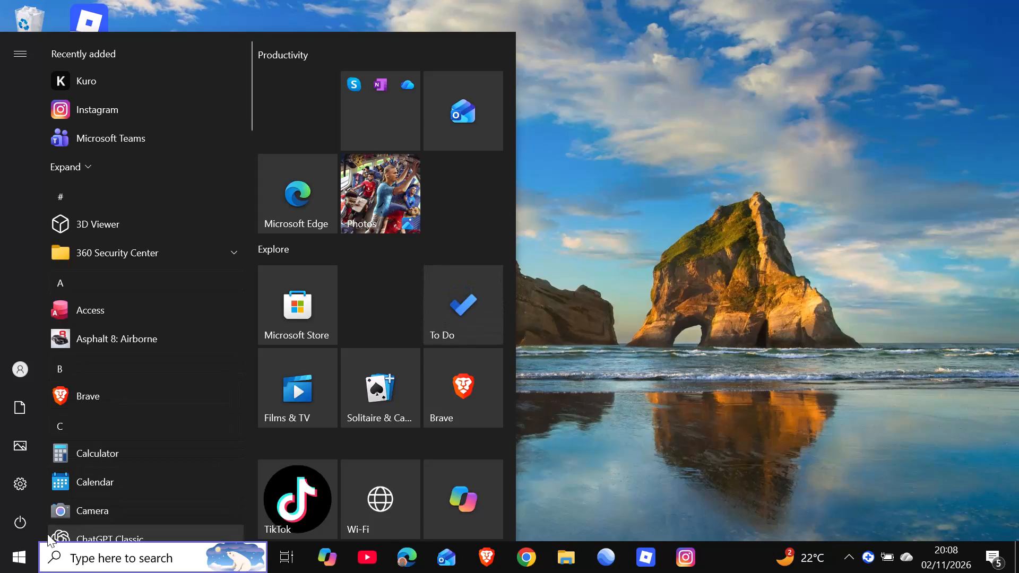
# Shut down the computer.
pyautogui.click(24, 526)
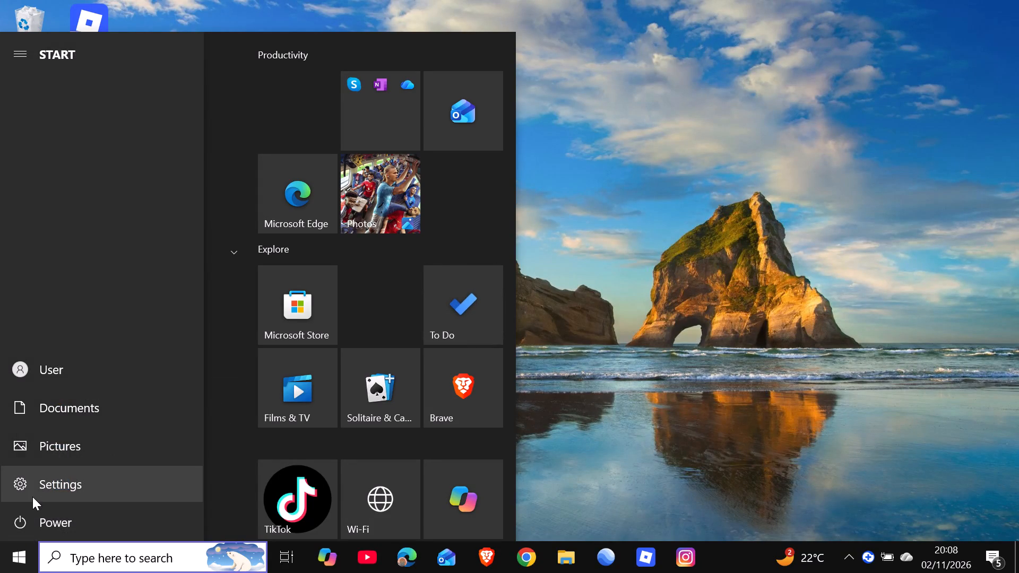
pyautogui.click(33, 515)
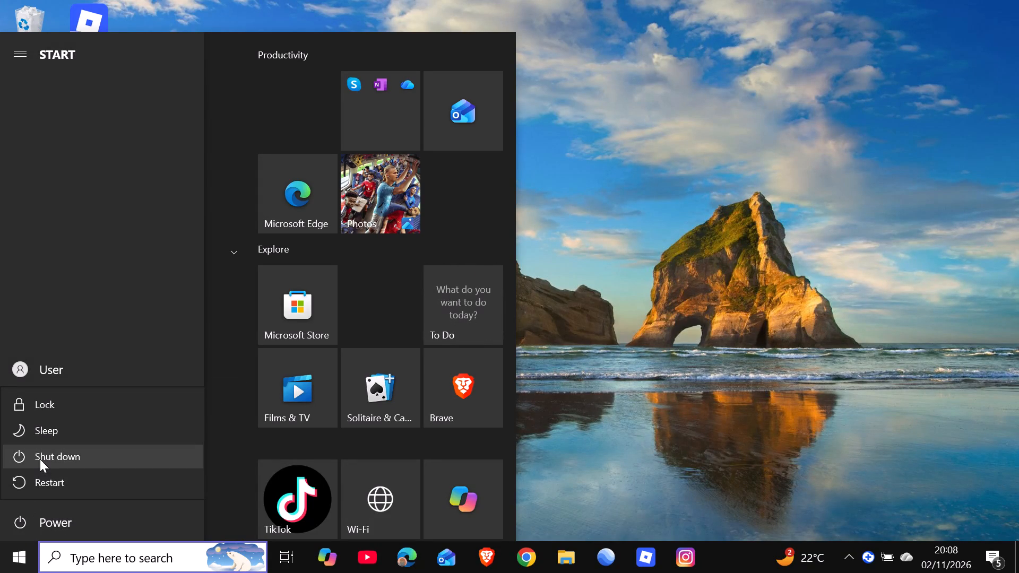
pyautogui.click(40, 459)
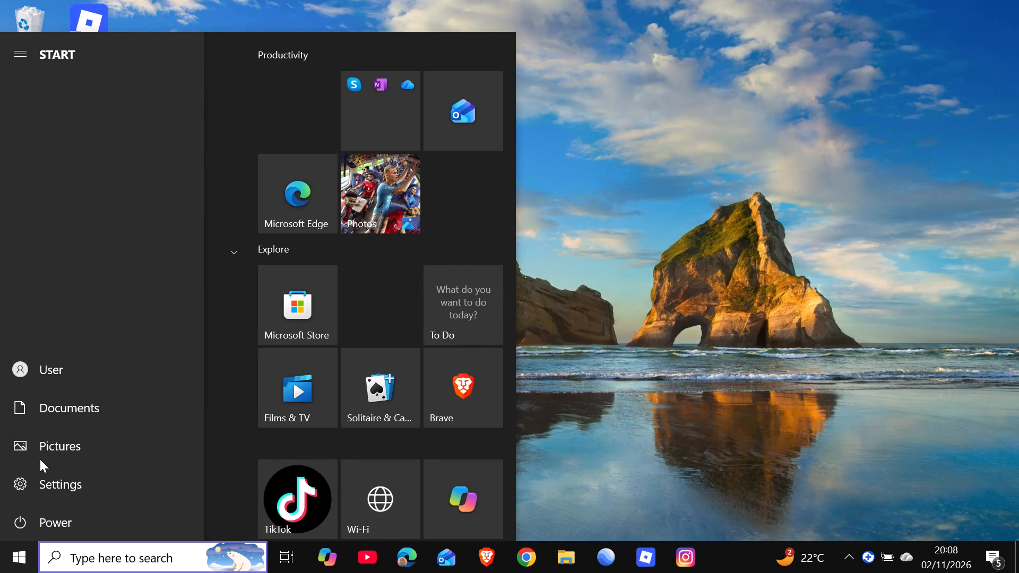